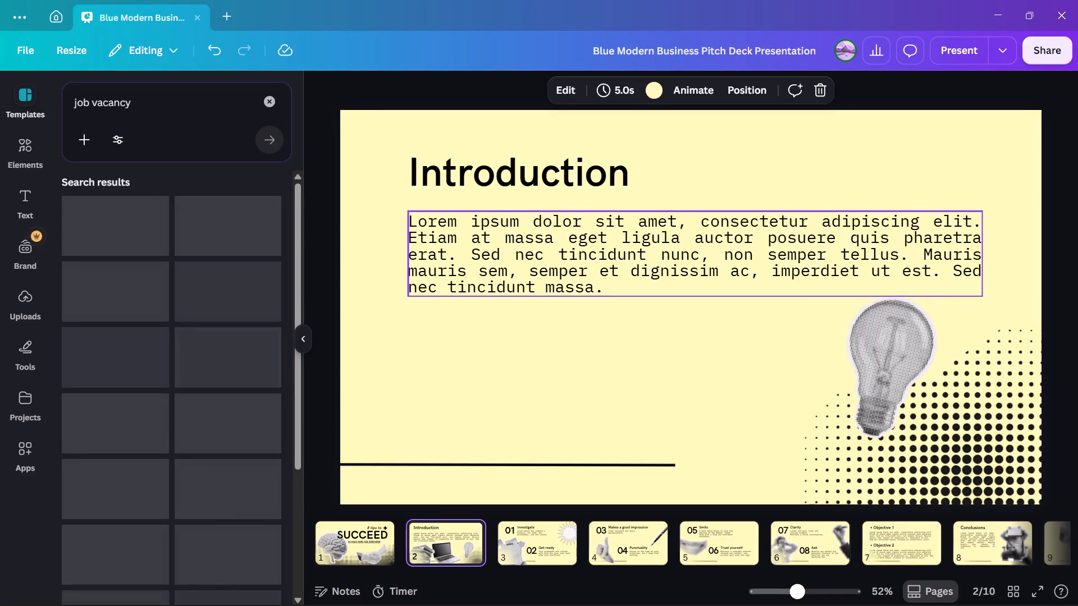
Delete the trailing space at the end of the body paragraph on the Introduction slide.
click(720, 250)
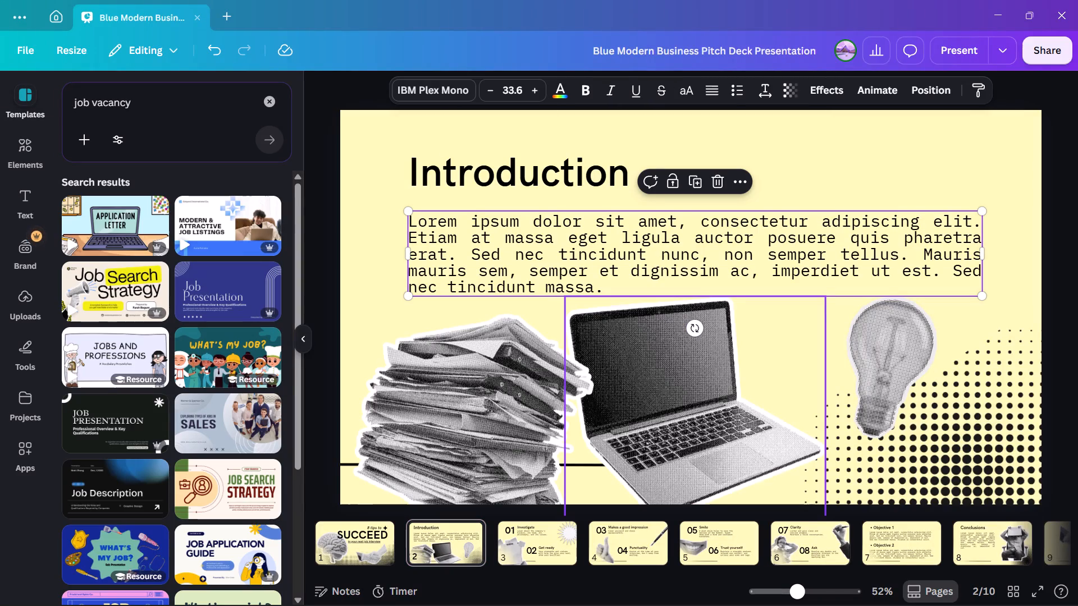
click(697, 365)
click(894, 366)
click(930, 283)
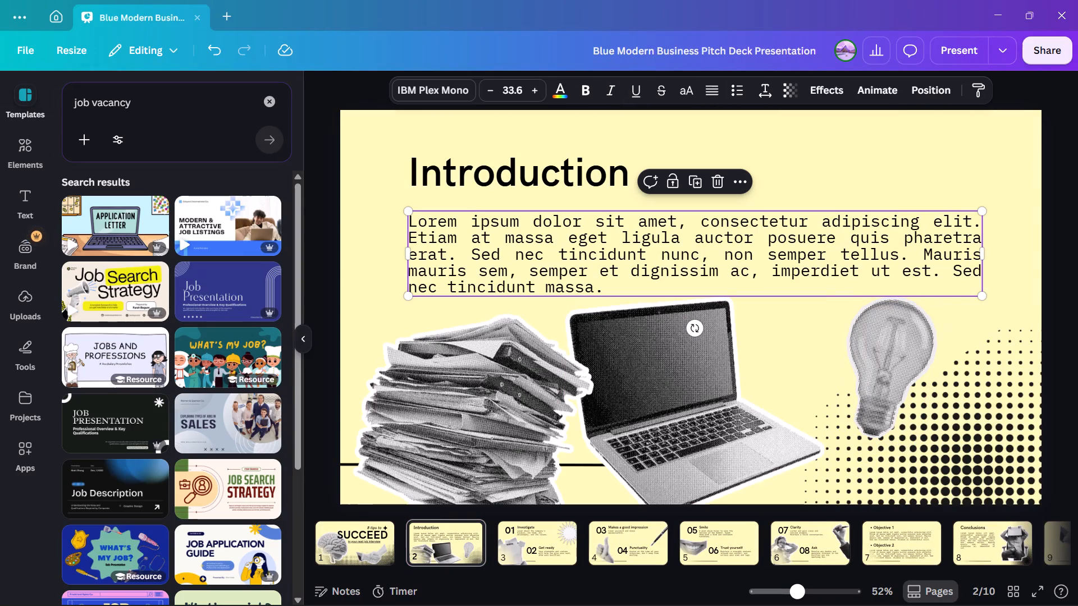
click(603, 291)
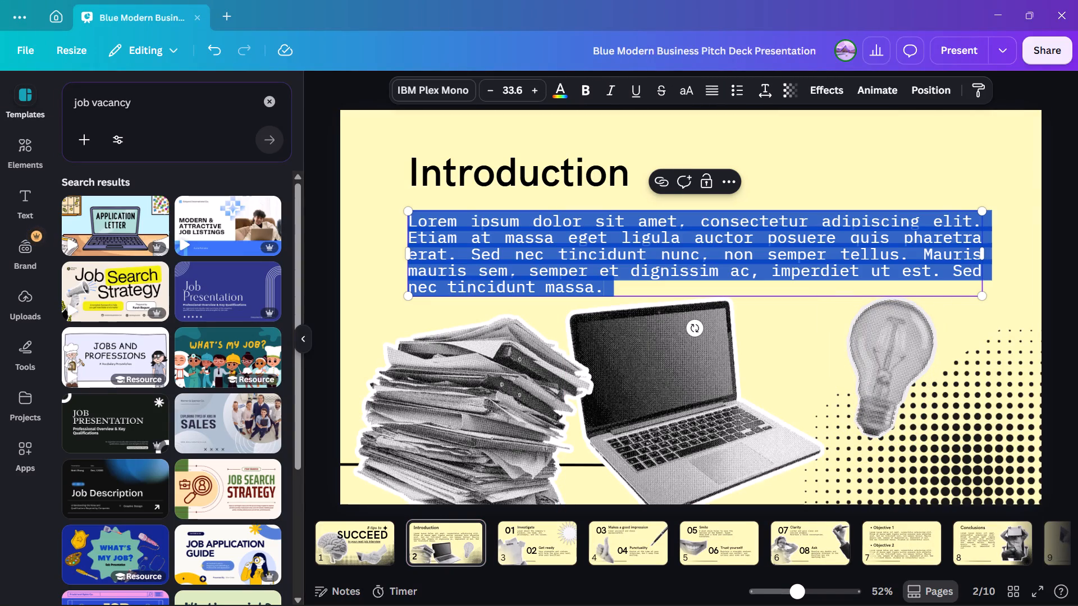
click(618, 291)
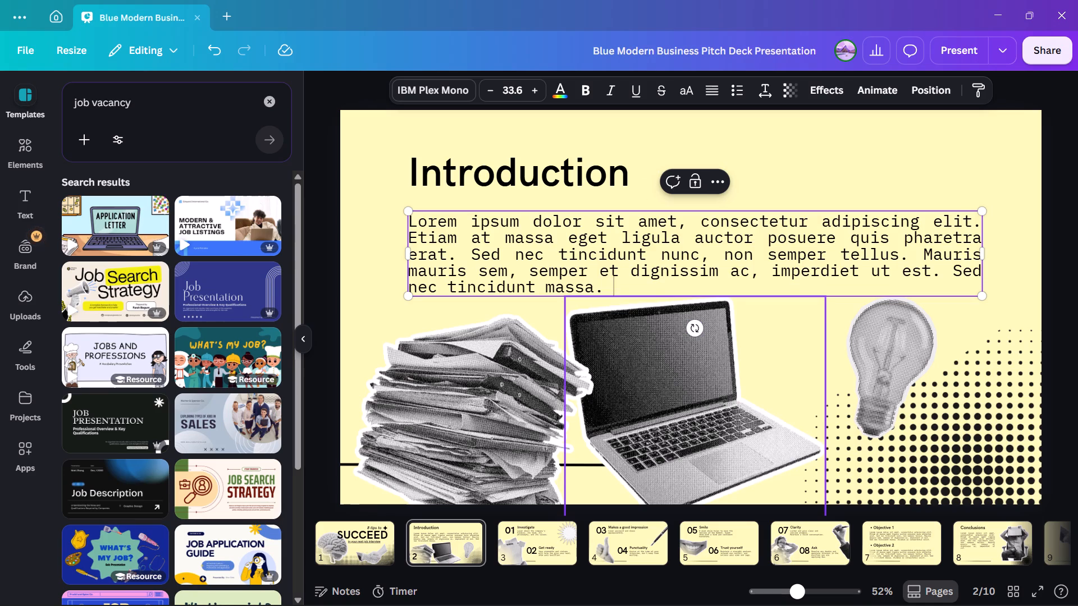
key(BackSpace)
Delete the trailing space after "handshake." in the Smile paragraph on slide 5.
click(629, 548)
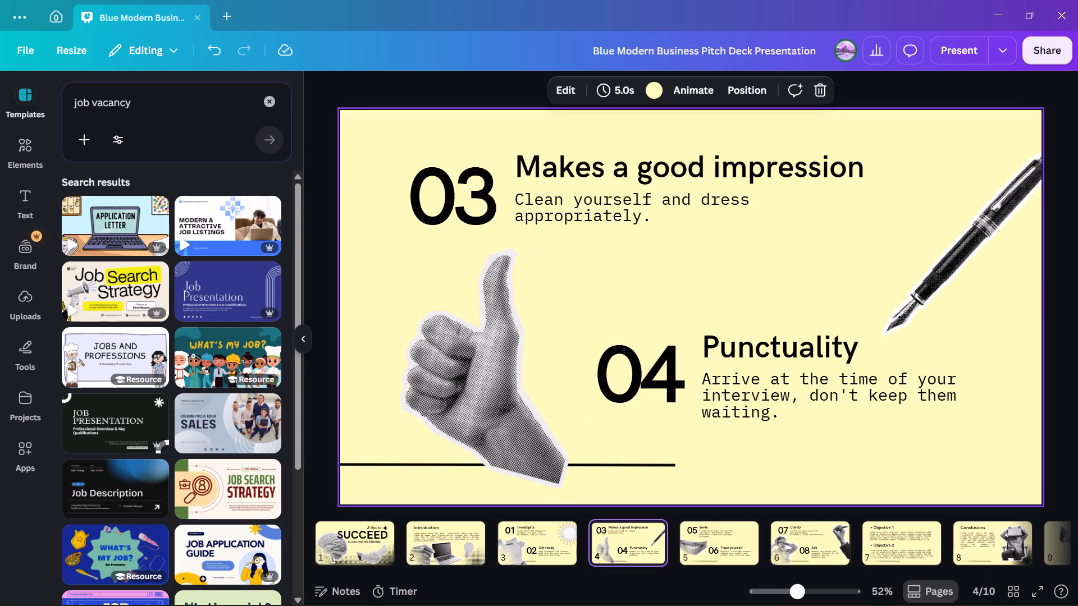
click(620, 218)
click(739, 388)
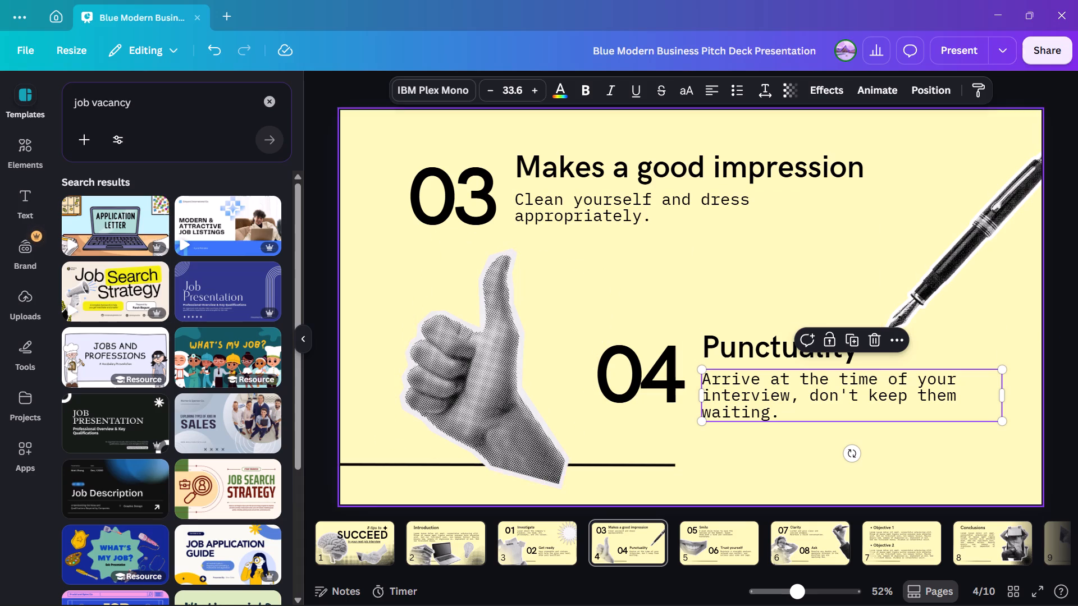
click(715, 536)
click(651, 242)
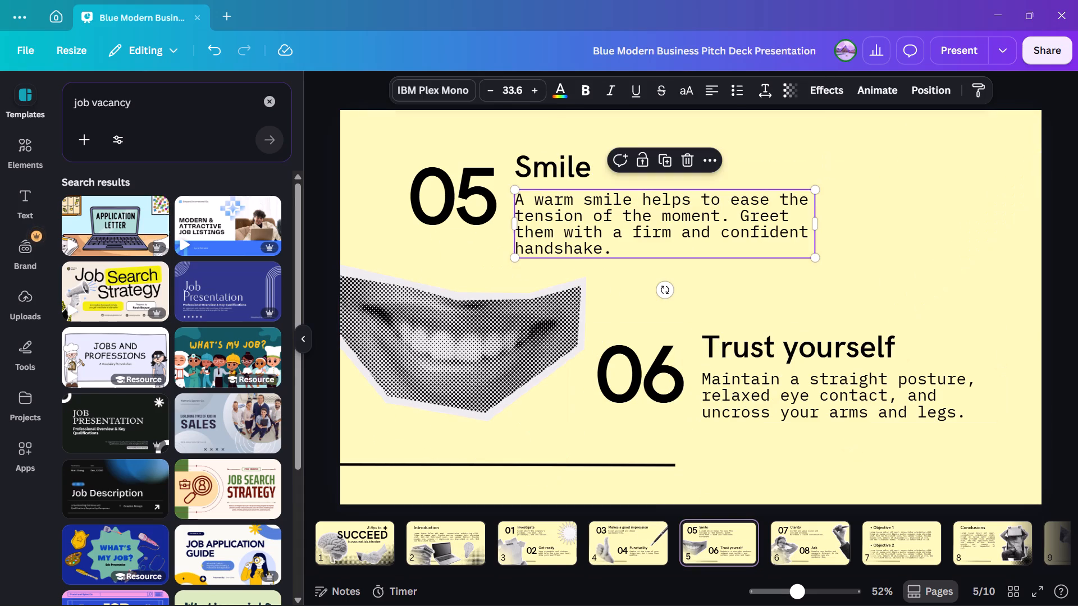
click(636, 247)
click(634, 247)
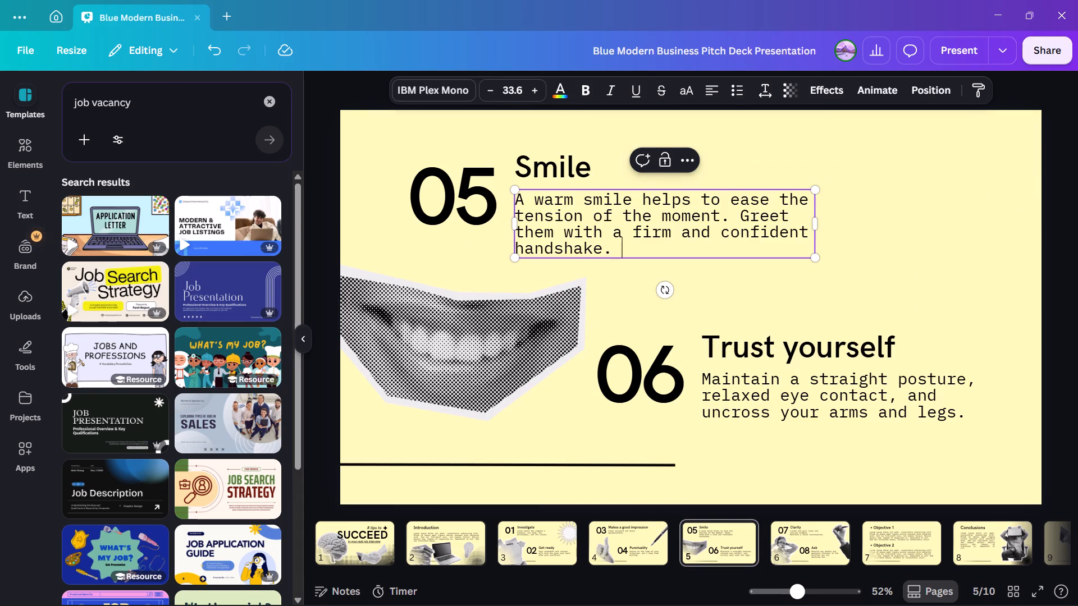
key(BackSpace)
Examine the text and layout of the tips, objectives and conclusions slides, pages 5 to 8.
click(755, 398)
click(781, 547)
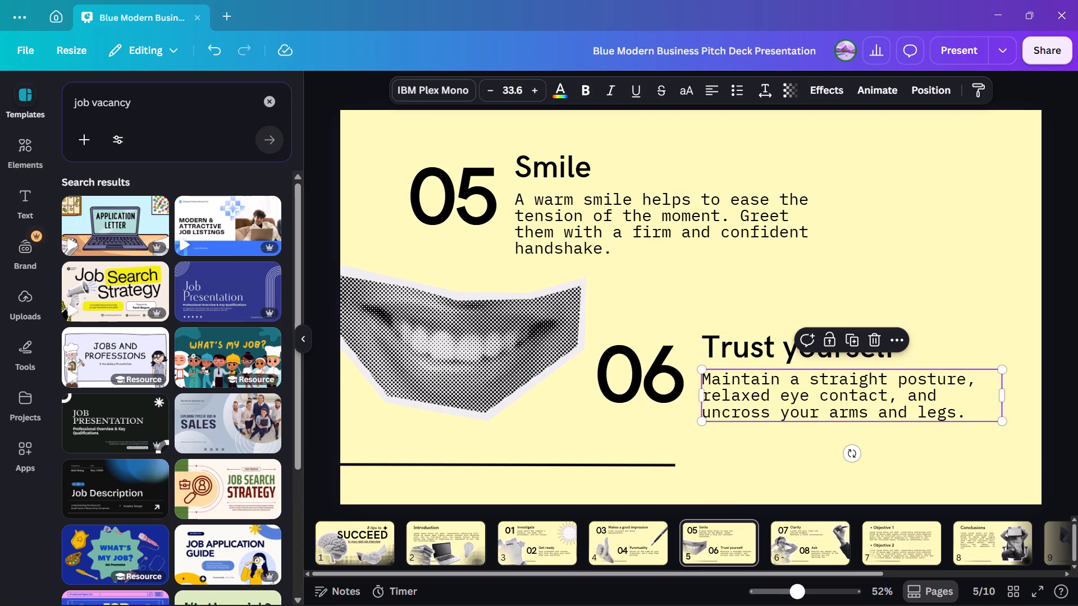
scroll(751, 426, down, 6)
scroll(807, 486, down, 5)
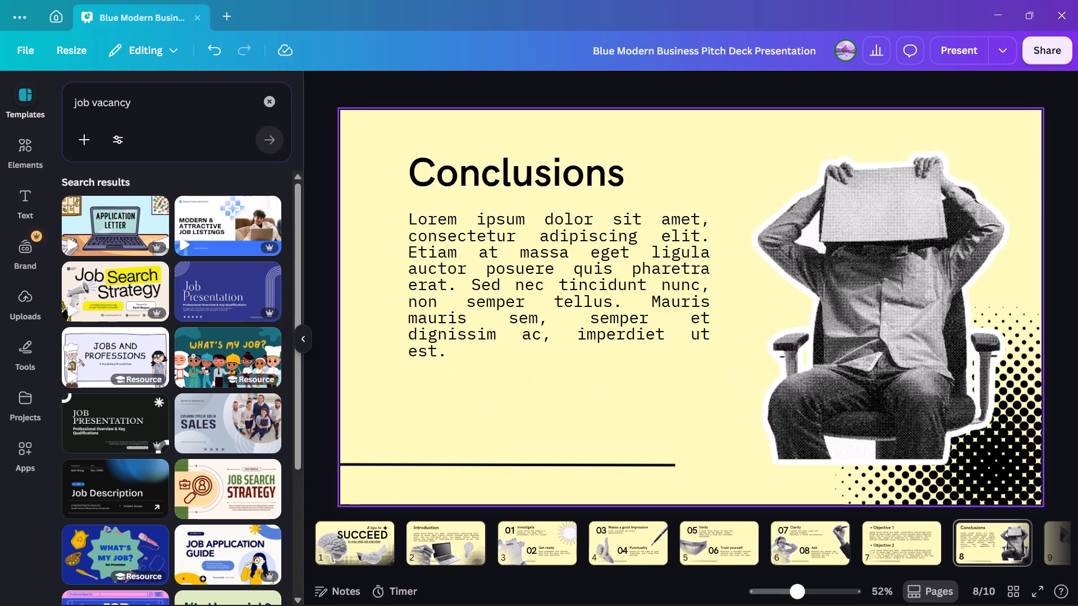
click(744, 545)
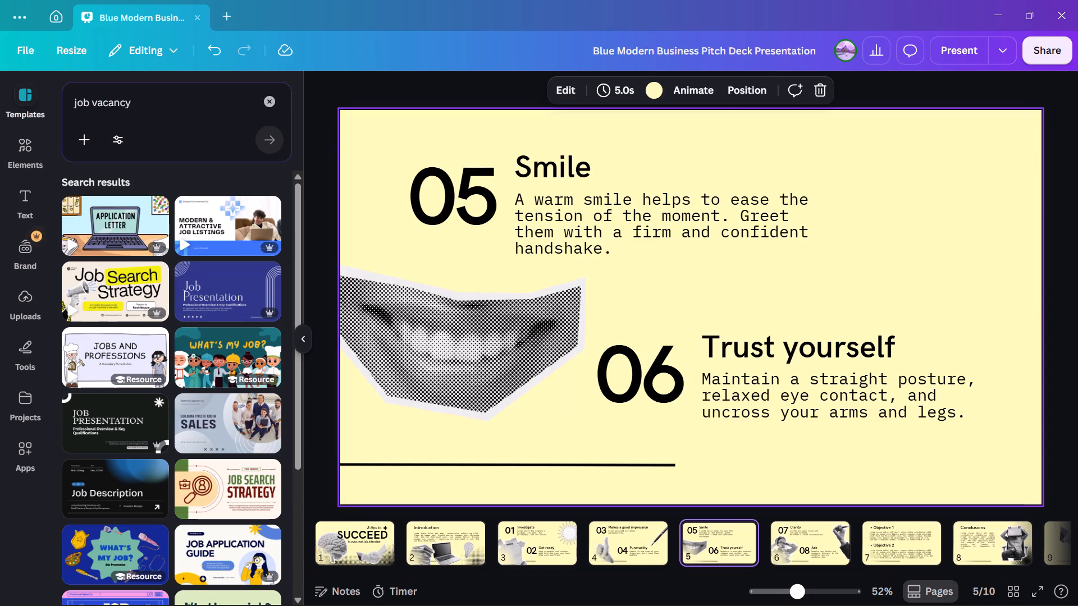
click(792, 552)
click(842, 272)
scroll(842, 270, down, 2)
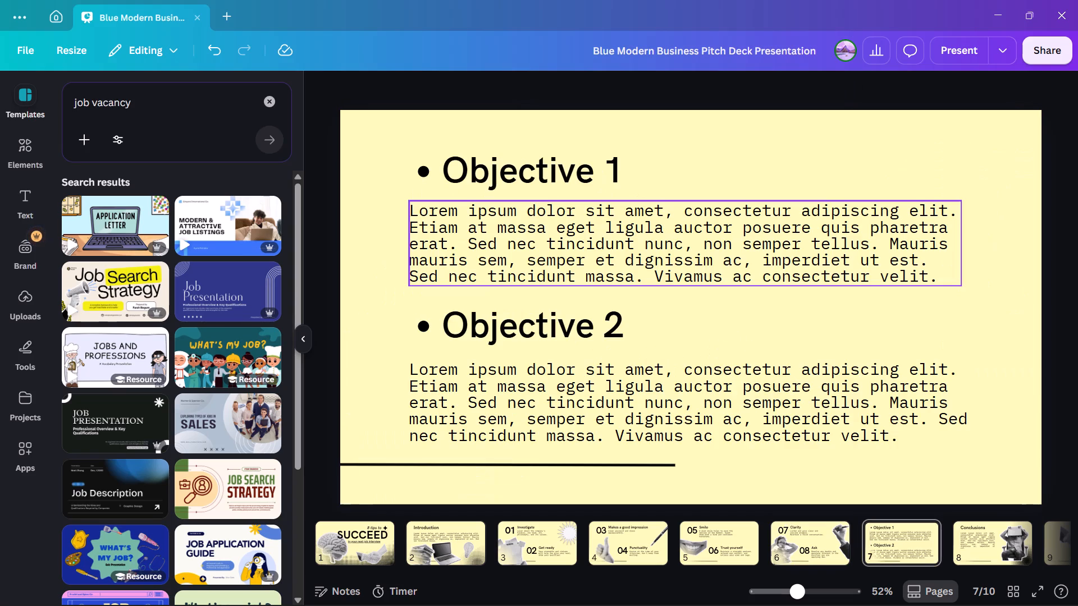
scroll(842, 270, up, 2)
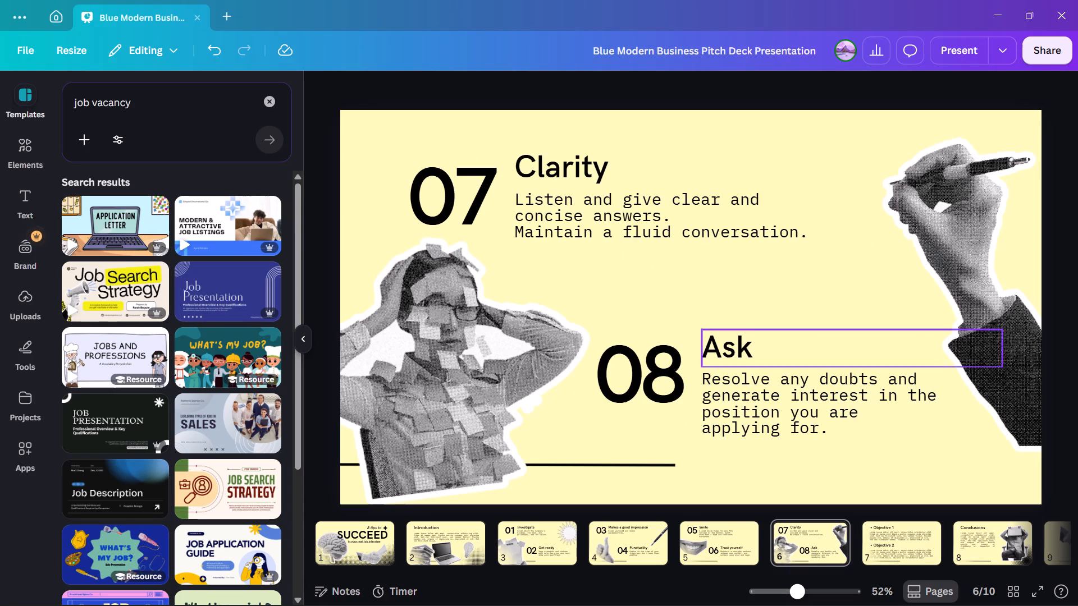
Apply all 13 pages of the Blue and Green Illustration Diverse of Jobs Group Project Presentation template from the job vacancy results to the deck.
scroll(248, 437, down, 20)
scroll(248, 437, down, 19)
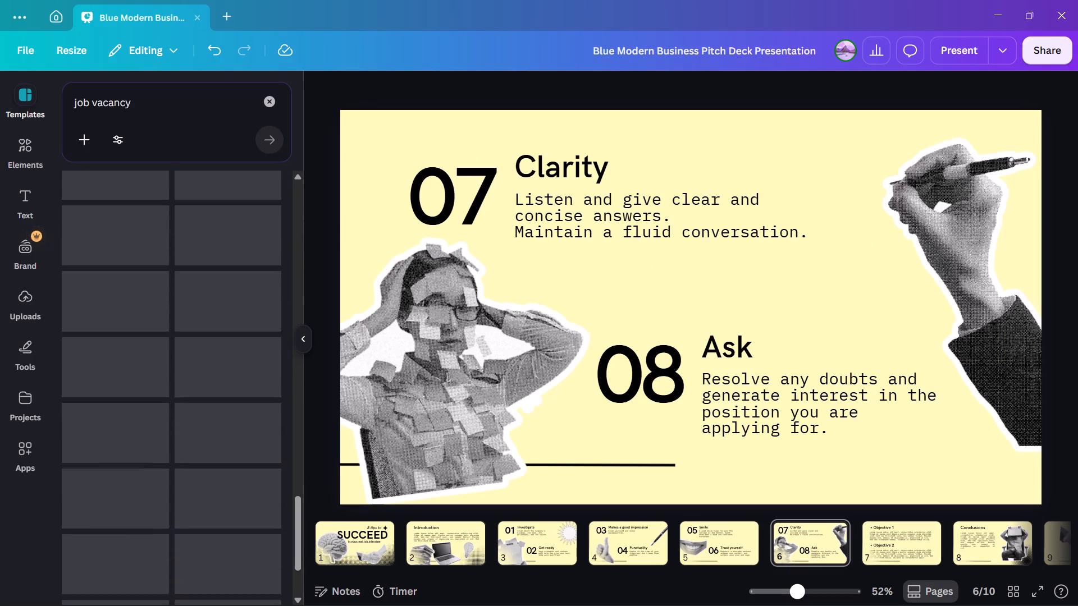
scroll(255, 509, down, 20)
scroll(255, 509, down, 18)
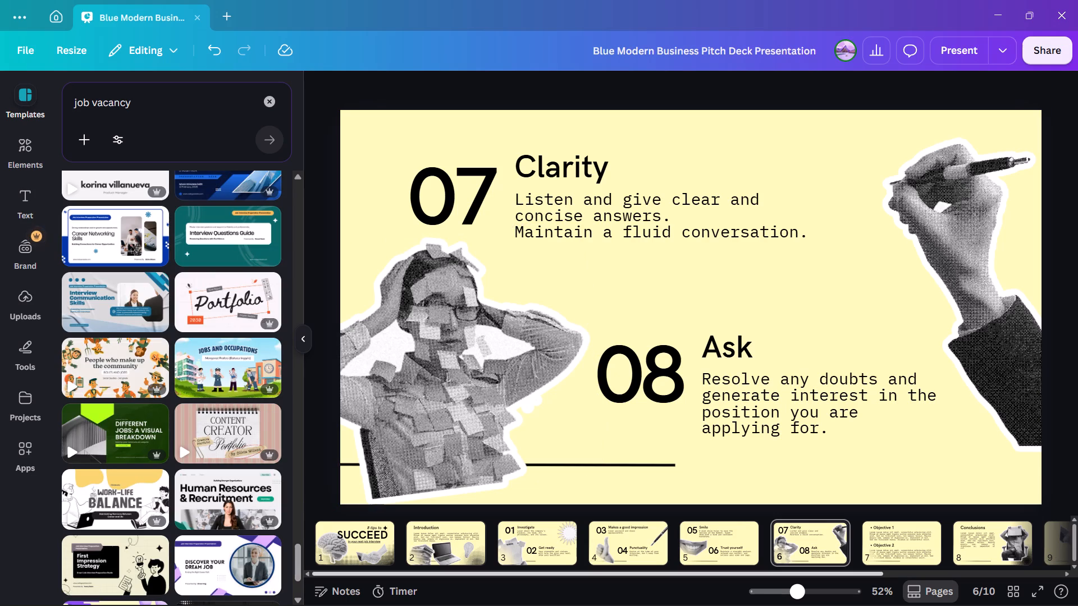
drag(875, 575, 1077, 573)
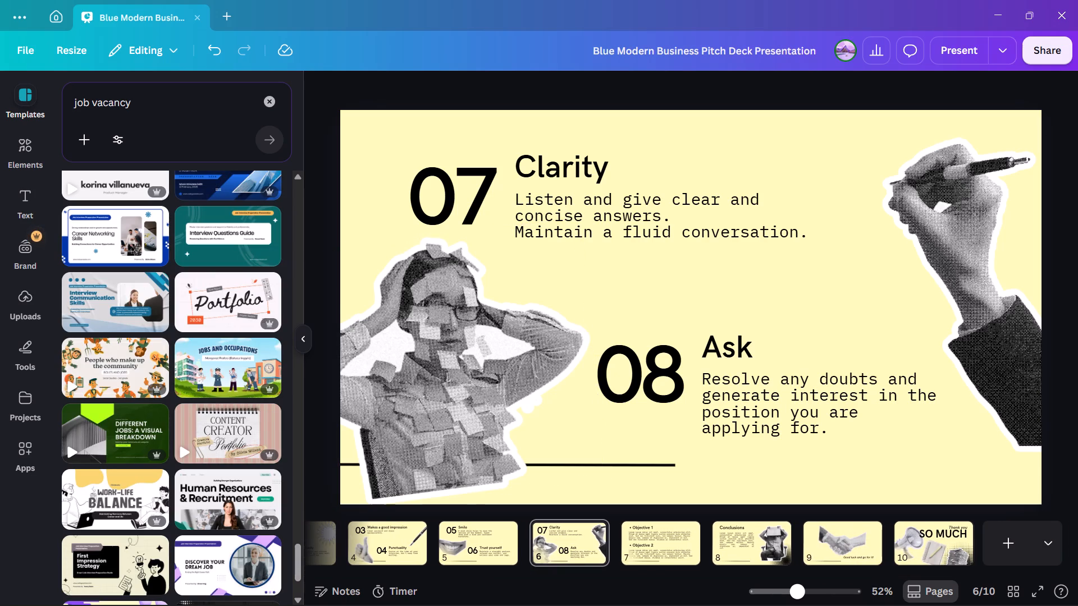
click(686, 527)
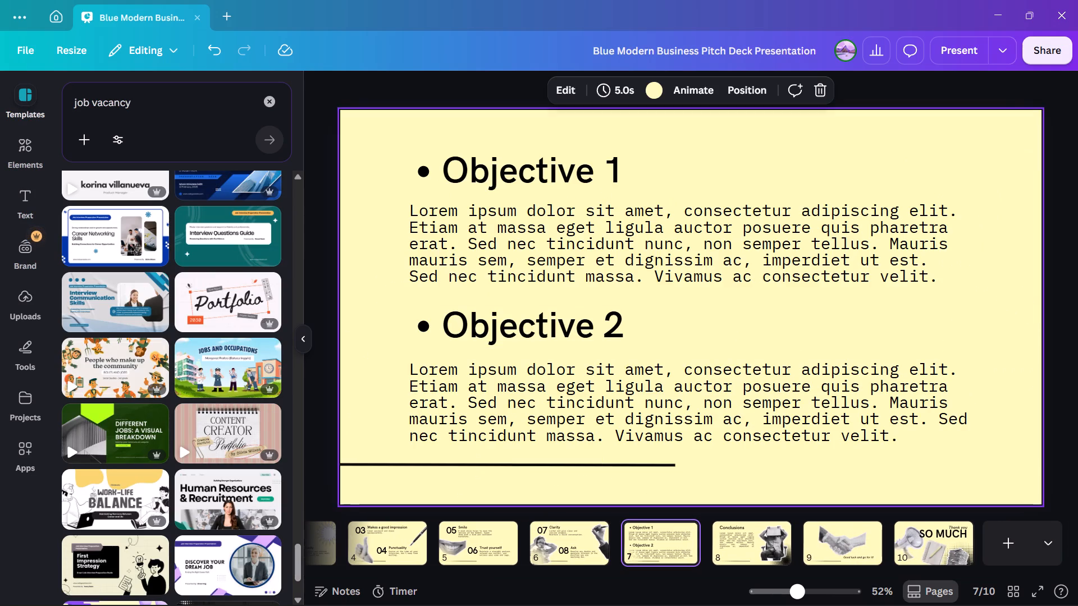
scroll(164, 507, down, 13)
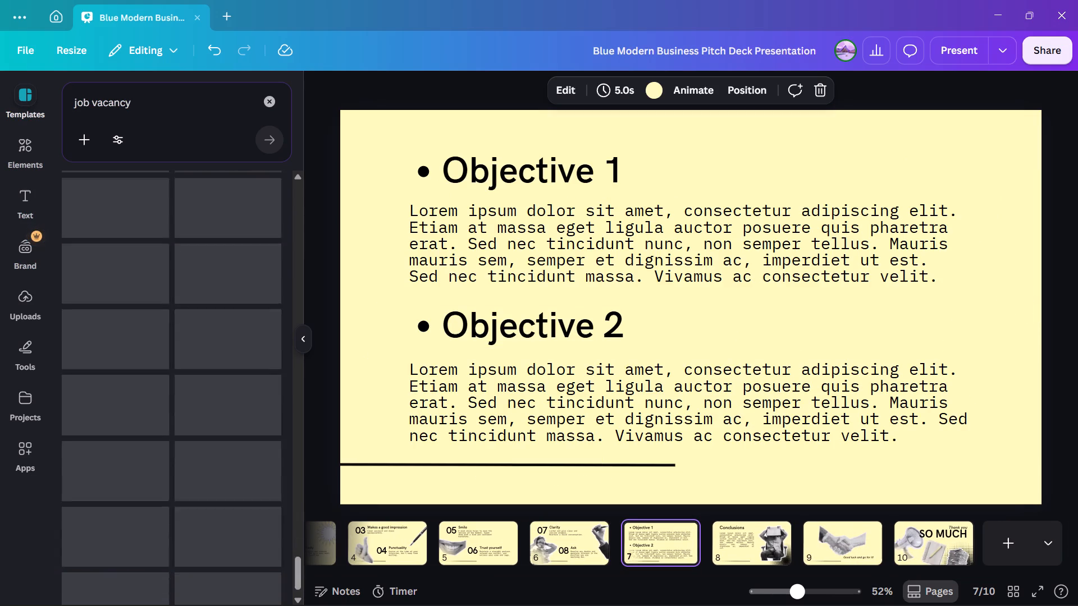
scroll(164, 505, down, 19)
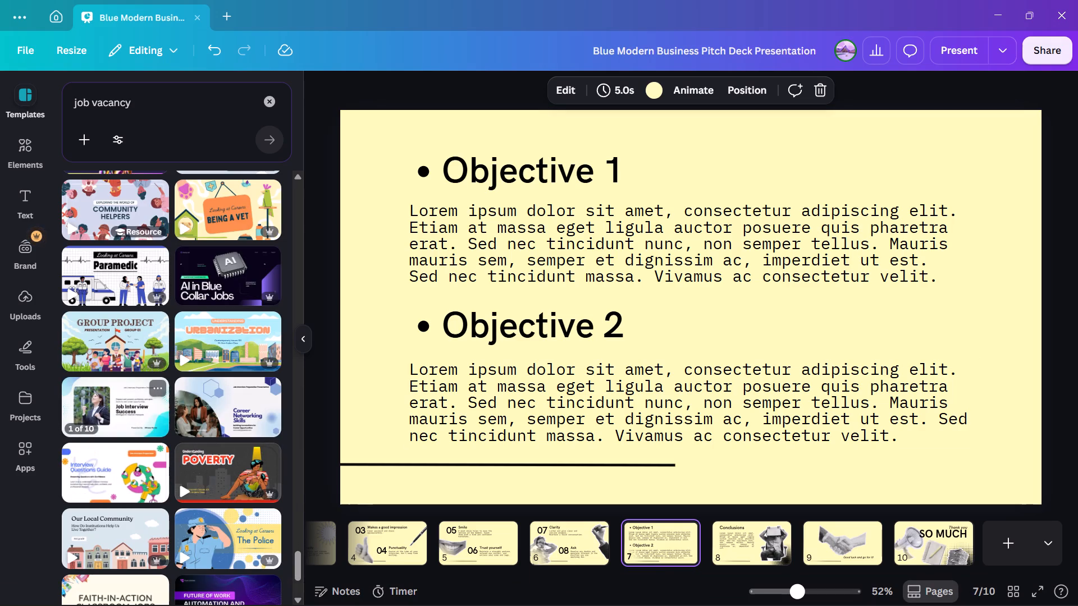
click(139, 355)
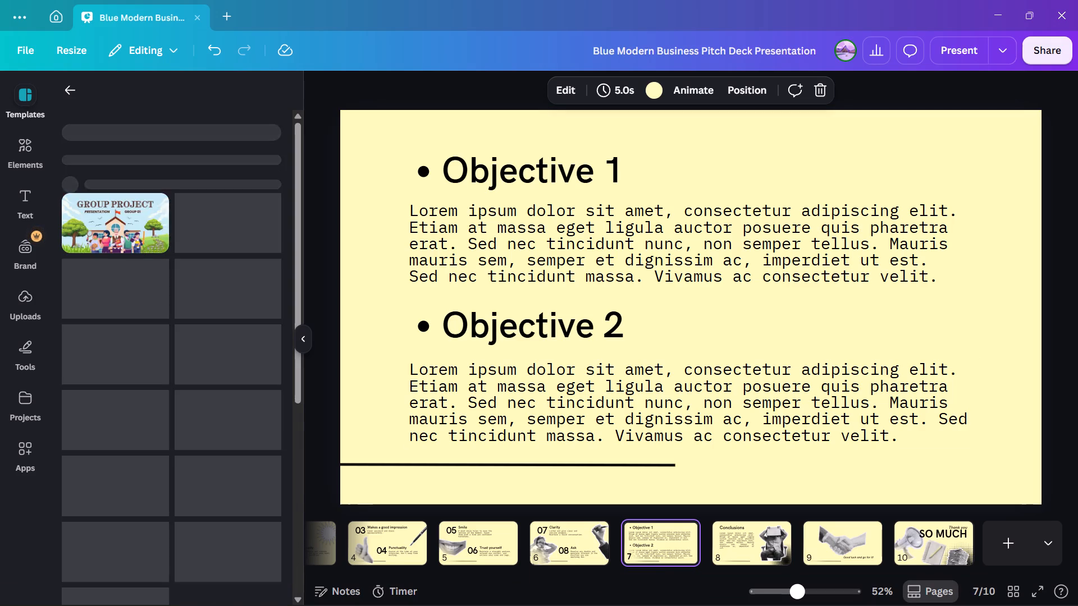
click(153, 238)
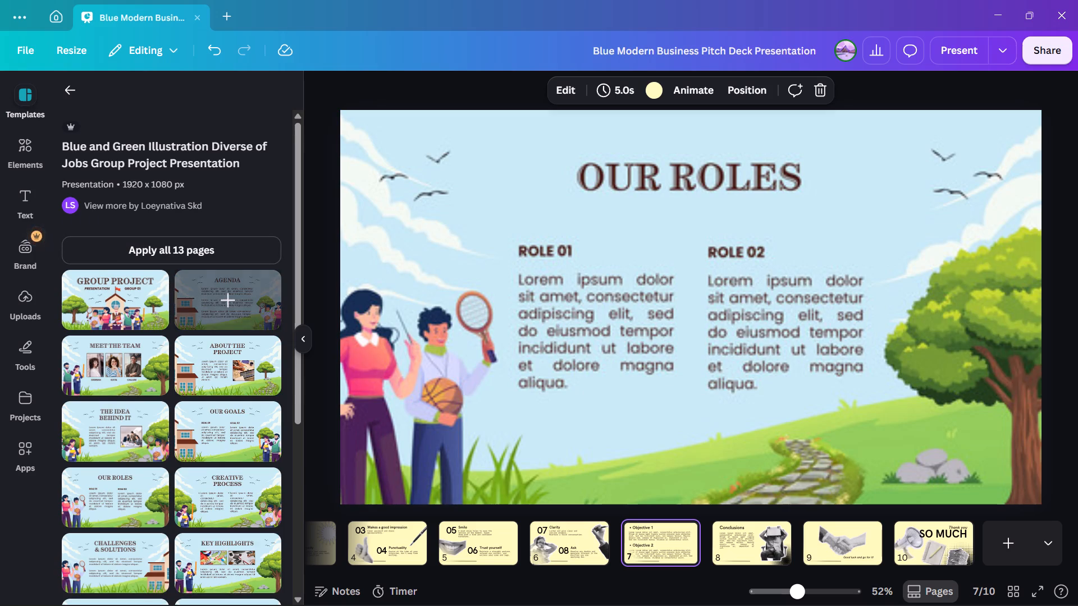
click(608, 362)
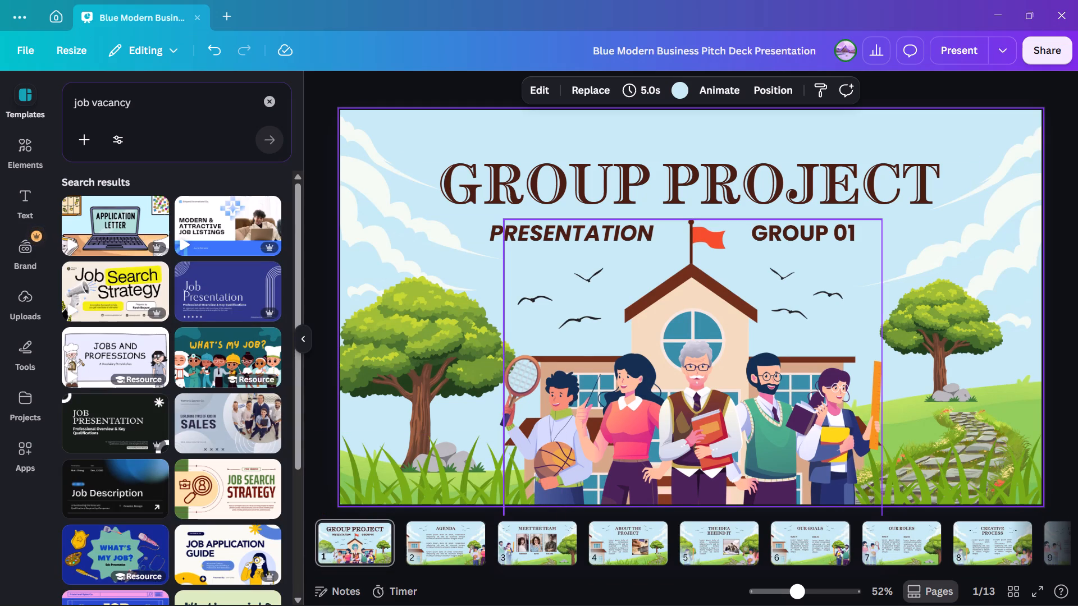
Replace the name under the first photo on the Meet the Team slide with AMAN.
click(483, 549)
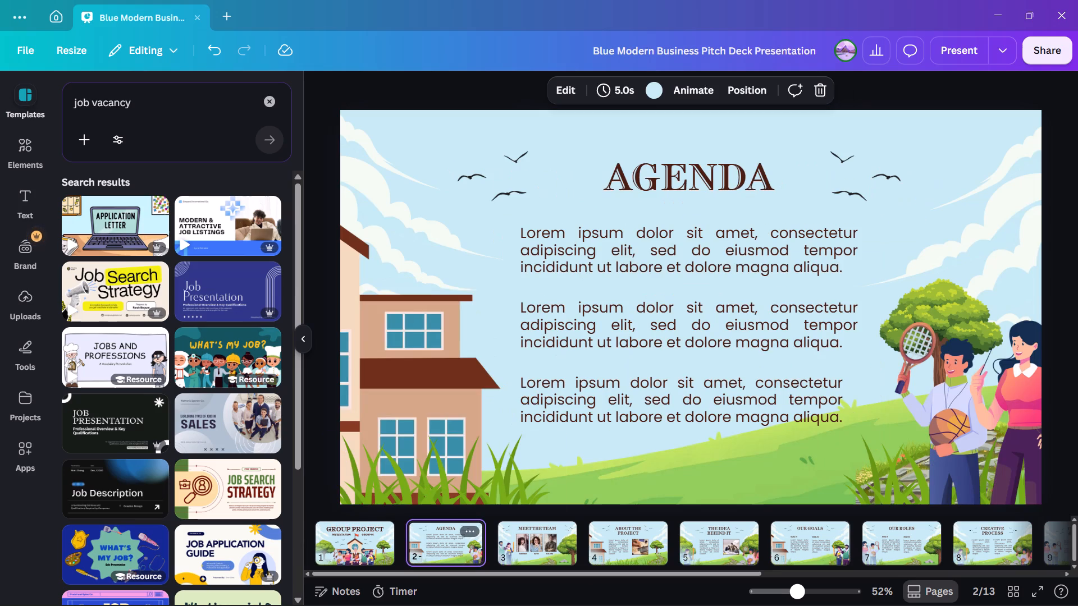
click(621, 268)
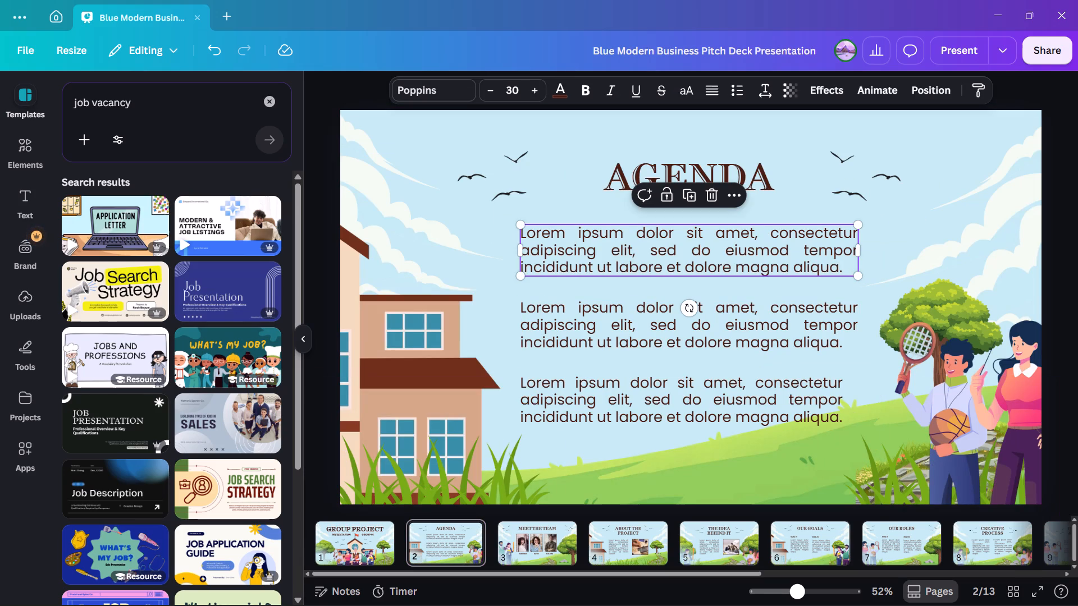
click(569, 539)
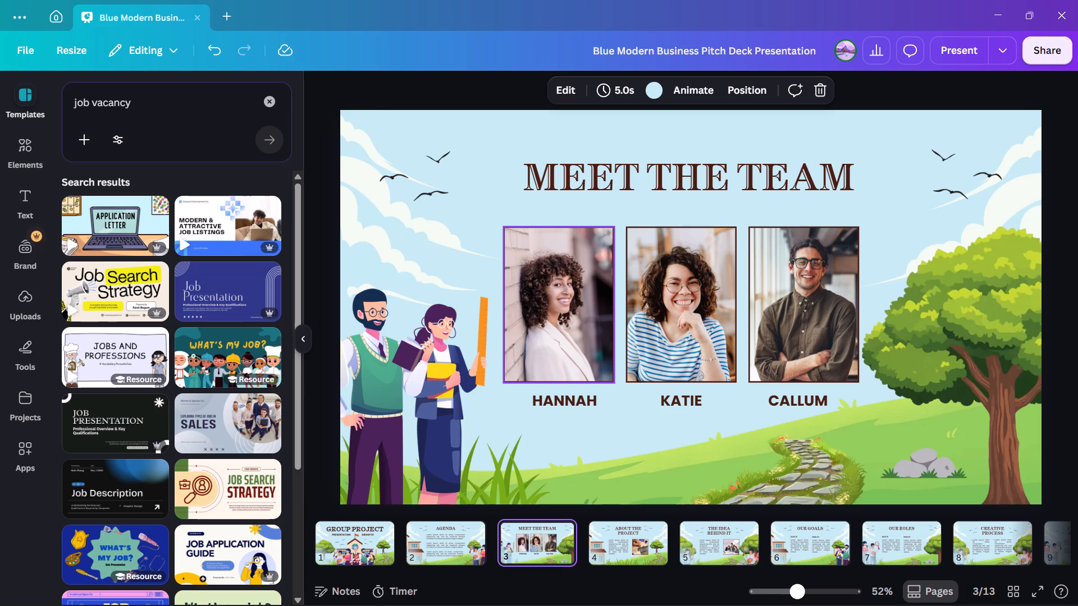
double_click(597, 403)
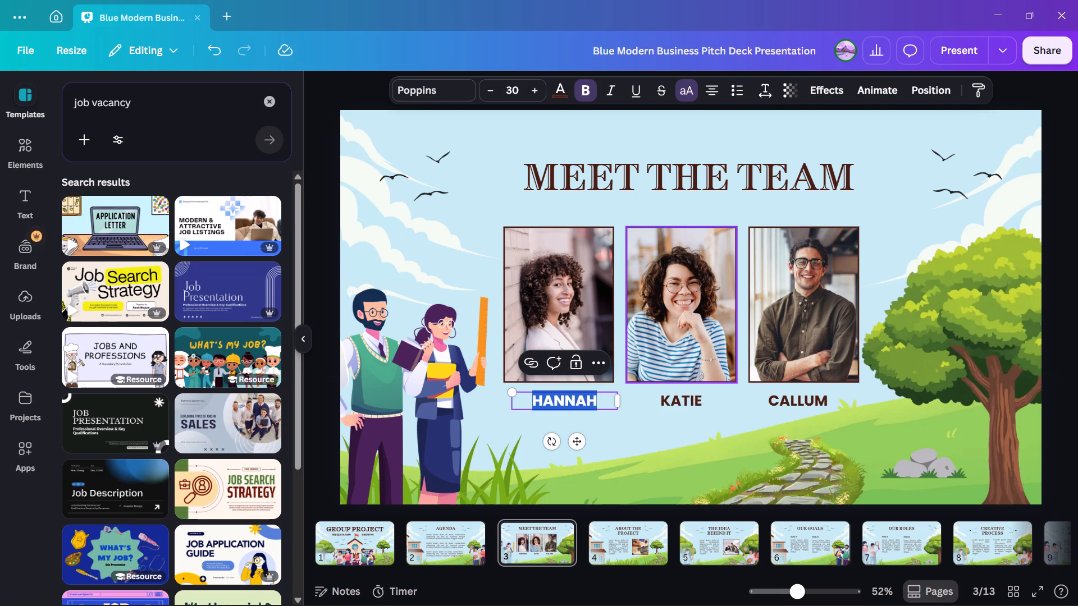
key(BackSpace)
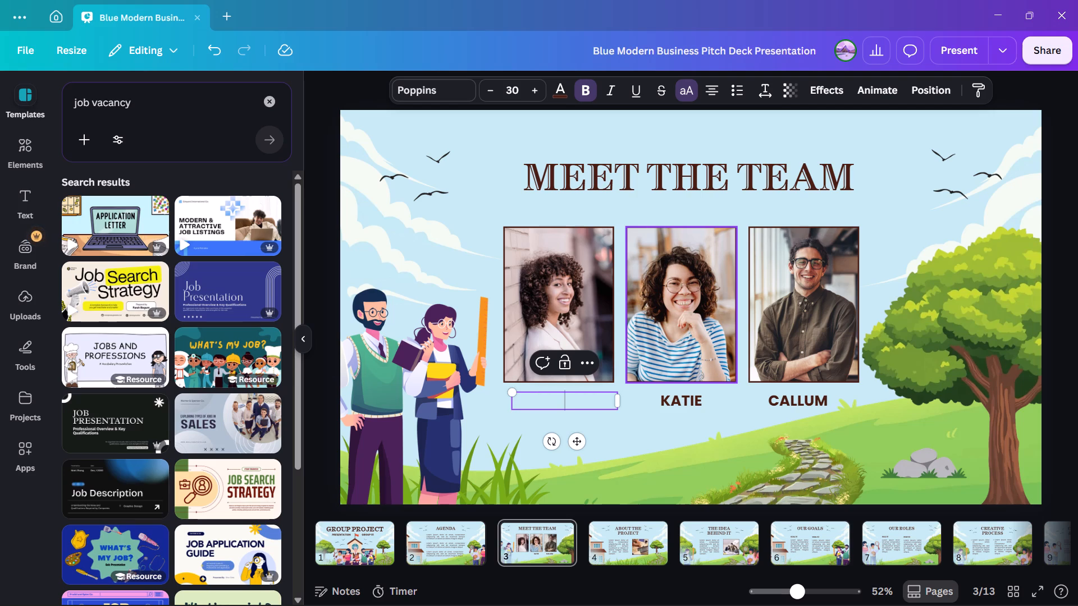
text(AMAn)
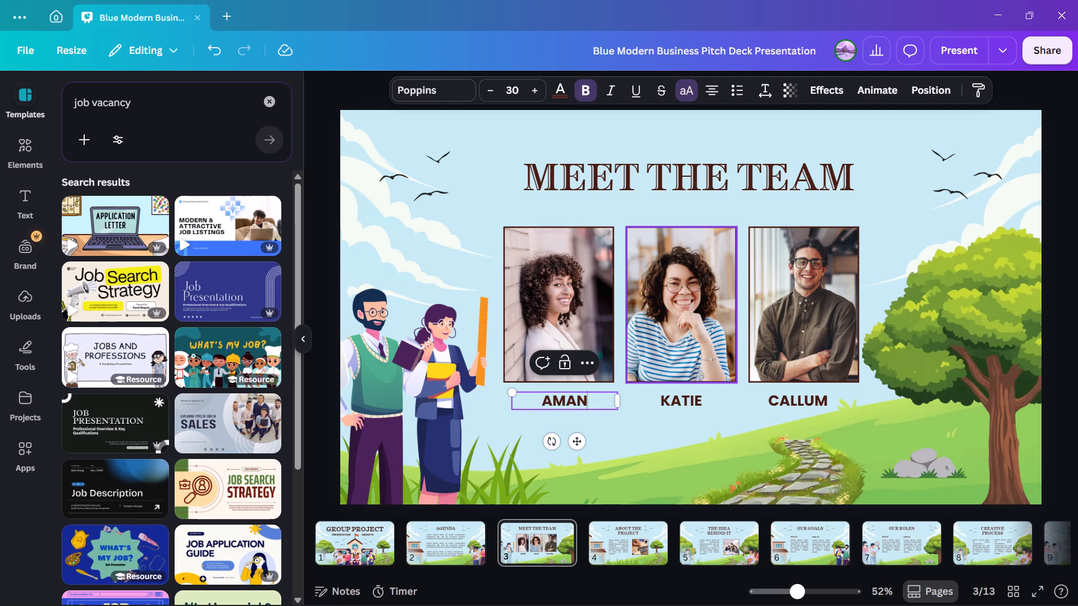
Replace the name under the middle photo on the Meet the Team slide with JANVI.
double_click(681, 398)
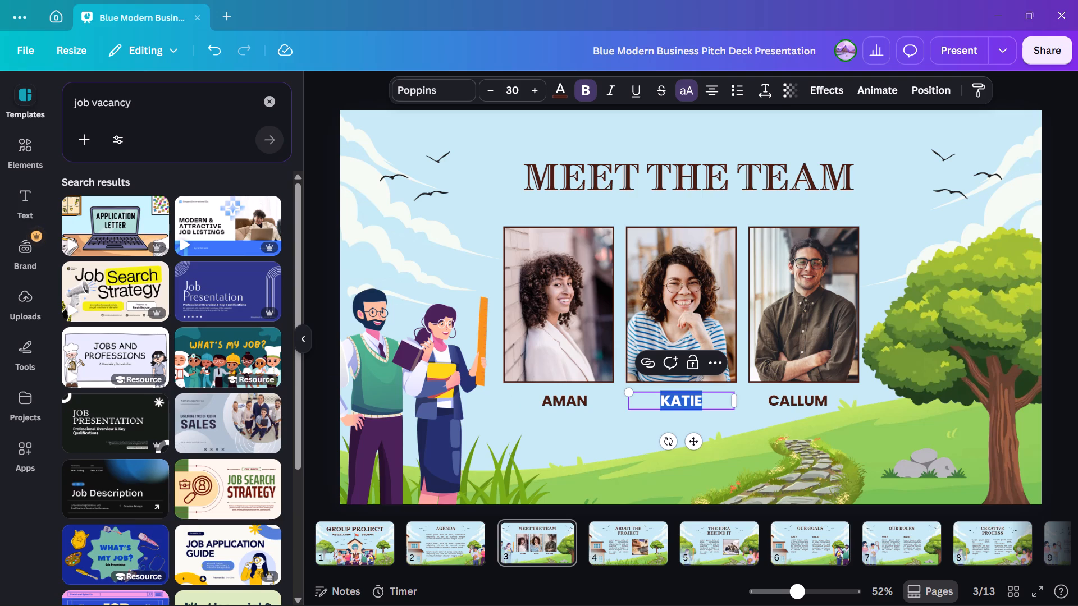
key(BackSpace)
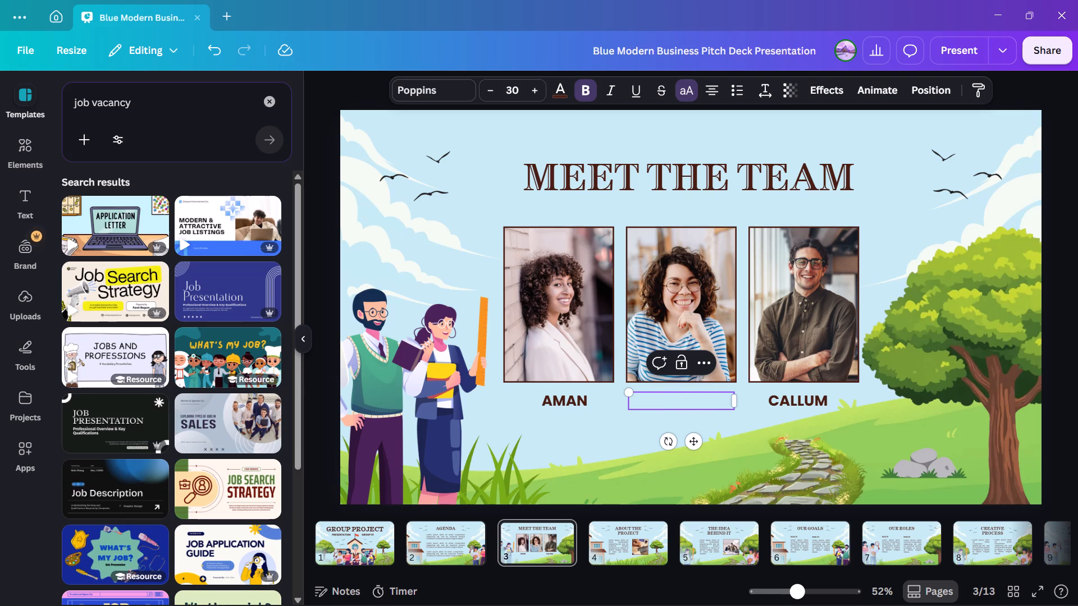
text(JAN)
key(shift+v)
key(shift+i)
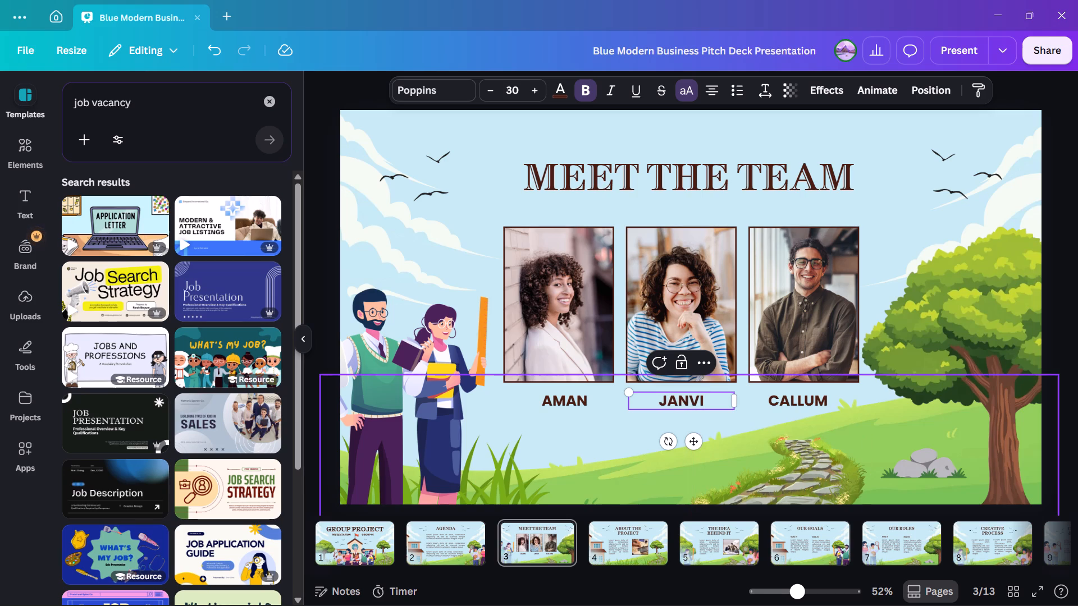
Change the name under the first photo on the Meet the Team slide to POOJA.
double_click(581, 404)
click(592, 396)
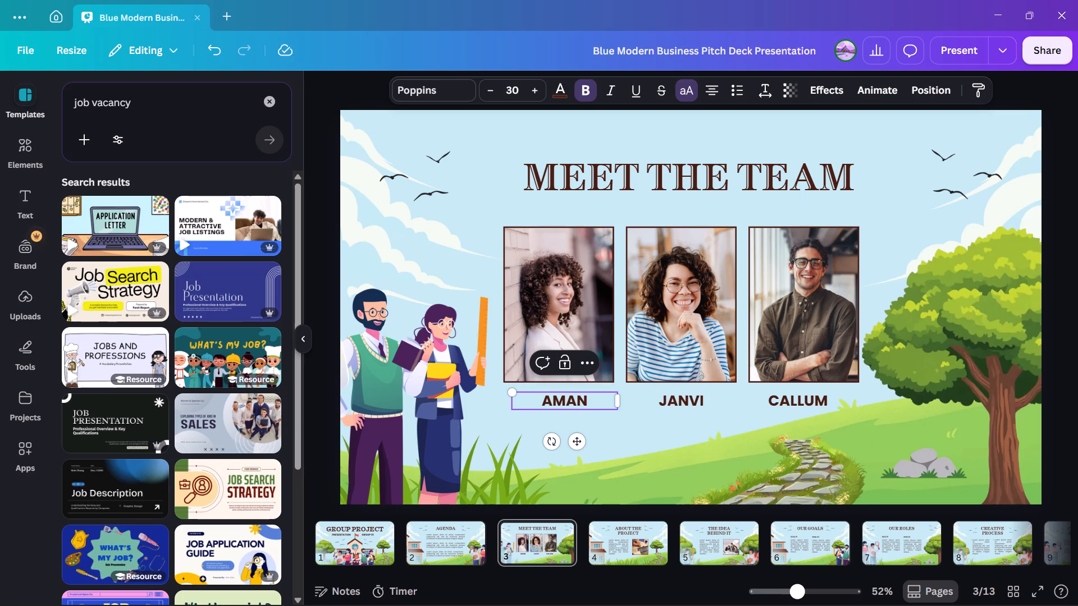
key(BackSpace)
key(BackSpace)
key(BackSpace)
key(BackSpace)
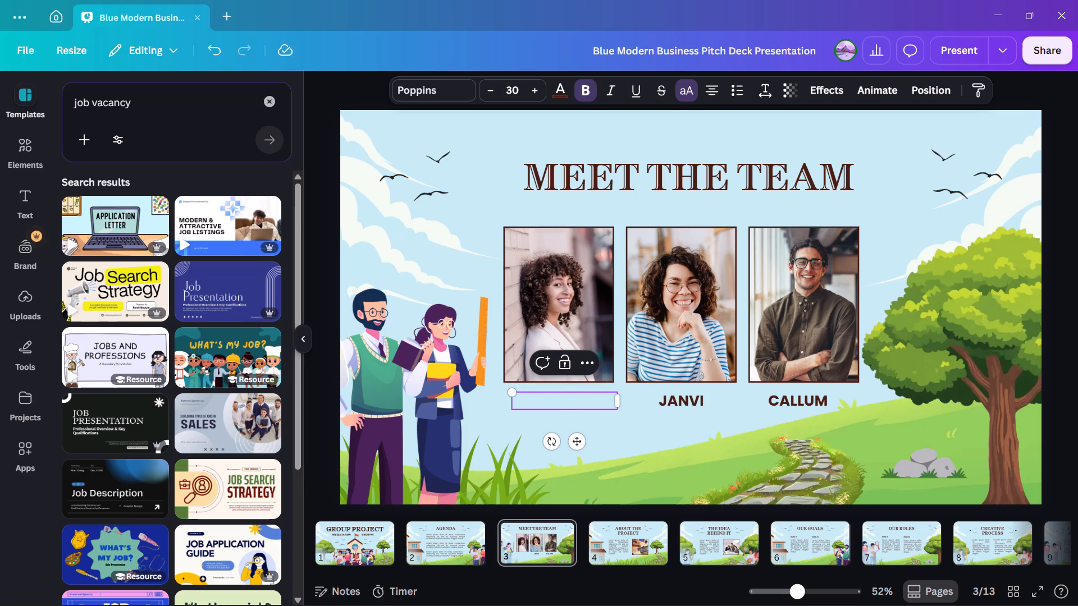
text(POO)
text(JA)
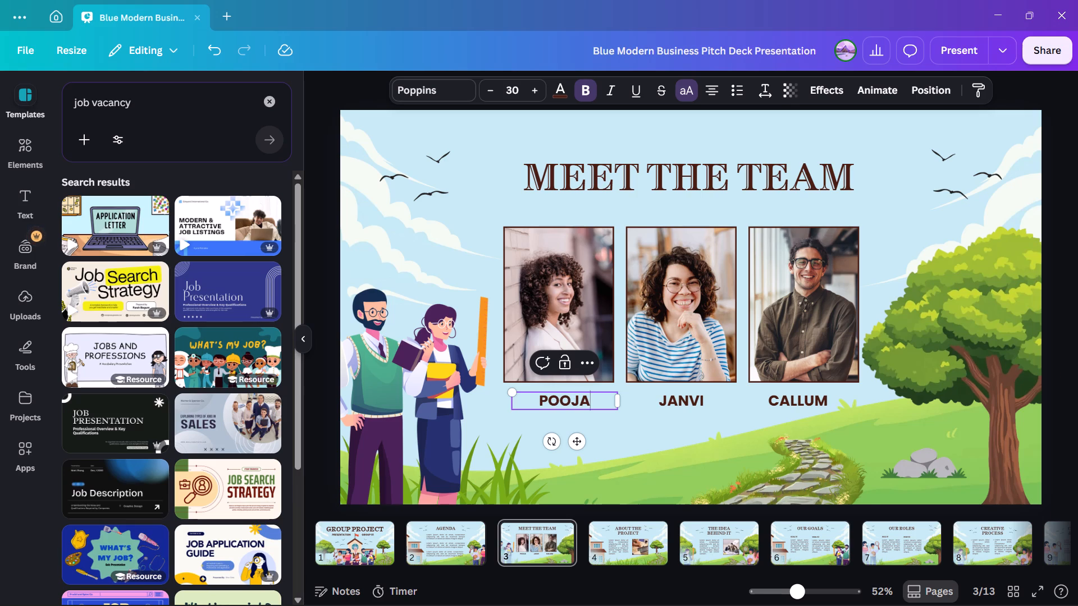
Replace the name CALLUM under the third photo on the Meet the Team slide with AMAN.
double_click(783, 404)
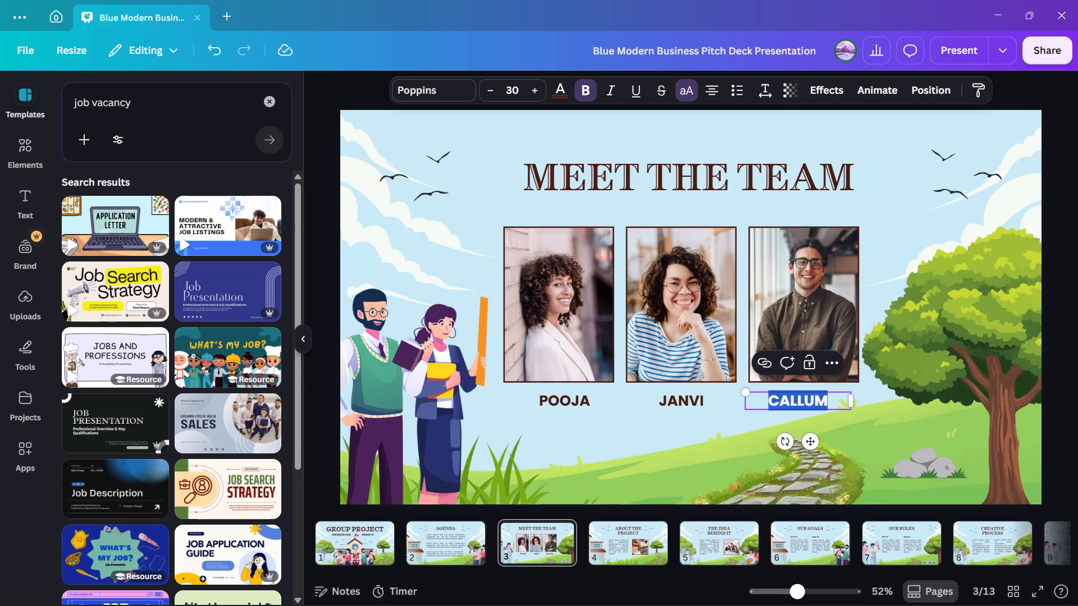
key(BackSpace)
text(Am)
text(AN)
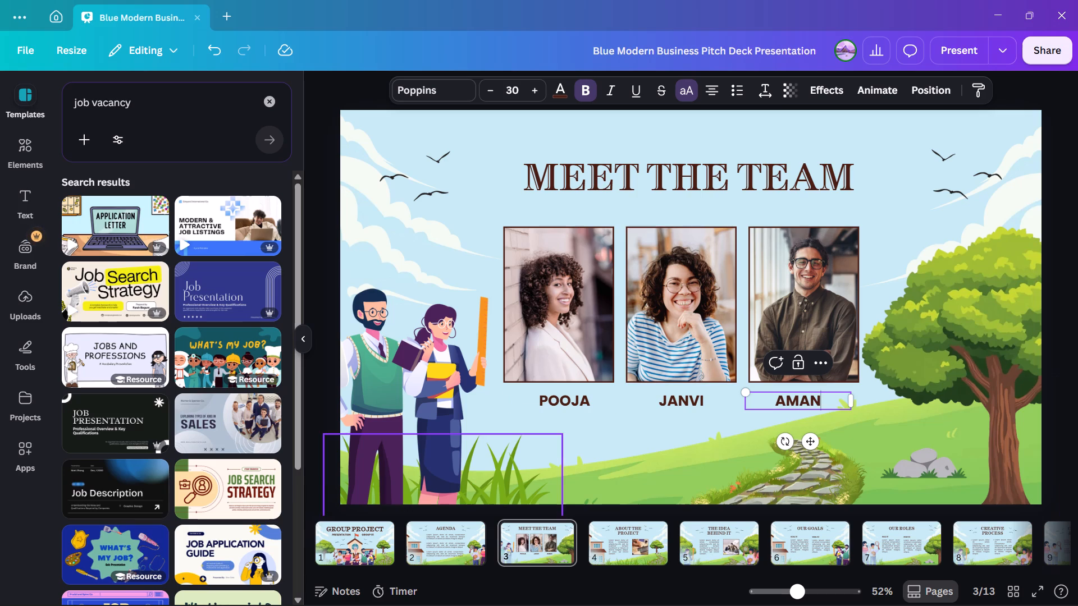
Examine the text and layout of the project, idea, goals and roles slides, pages 4 to 7.
click(652, 555)
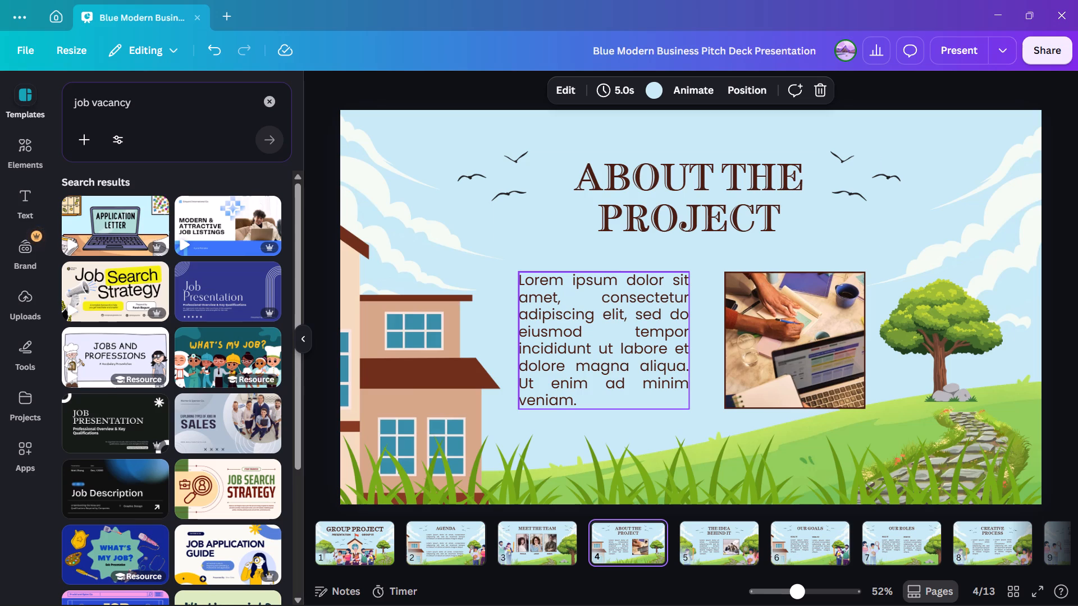
click(729, 529)
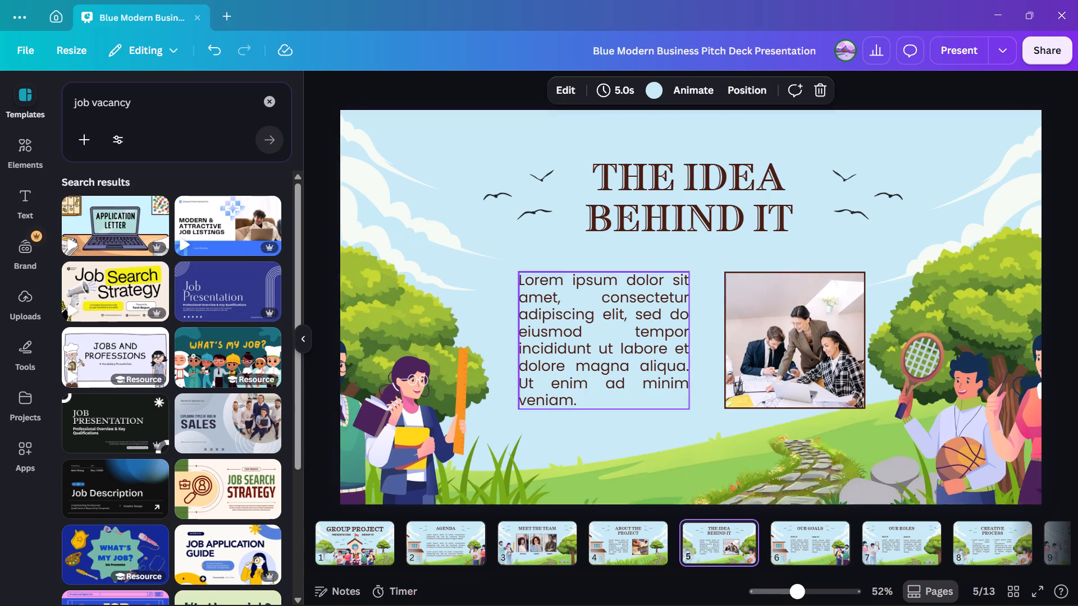
click(613, 364)
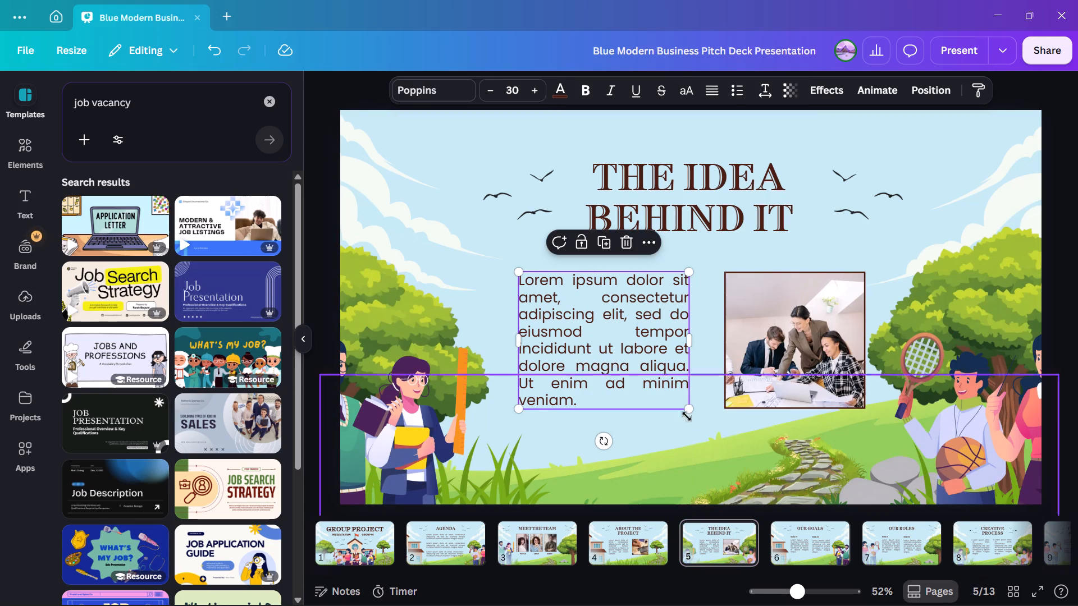
click(773, 553)
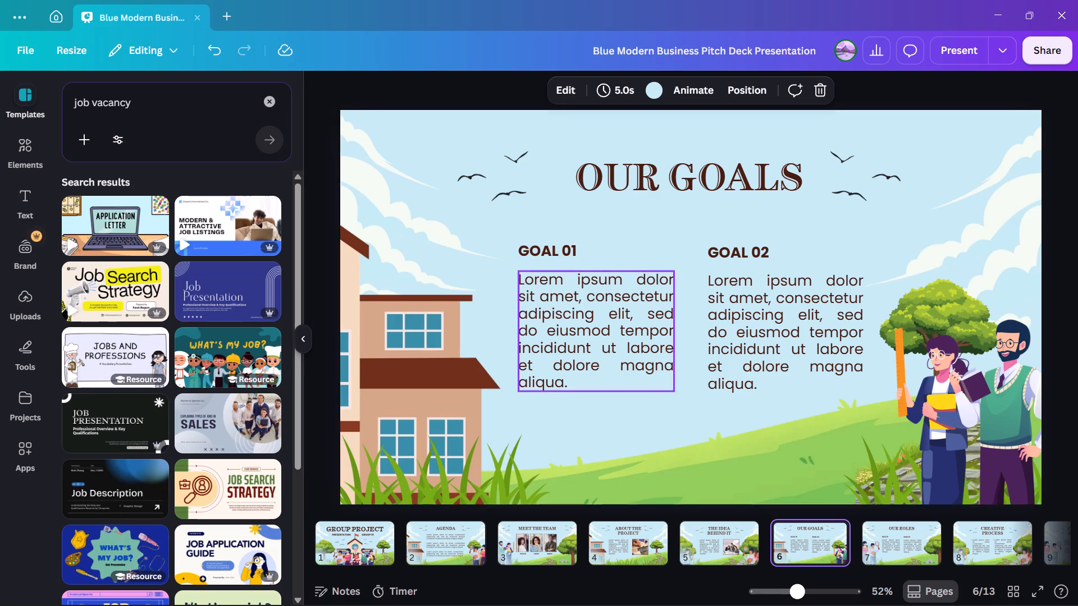
click(895, 555)
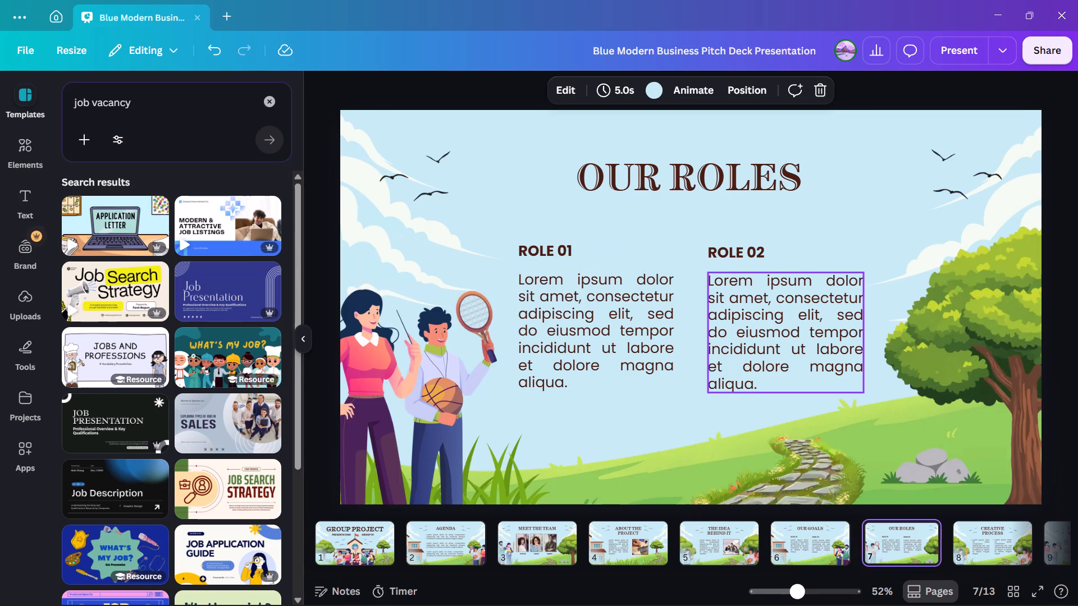
click(729, 550)
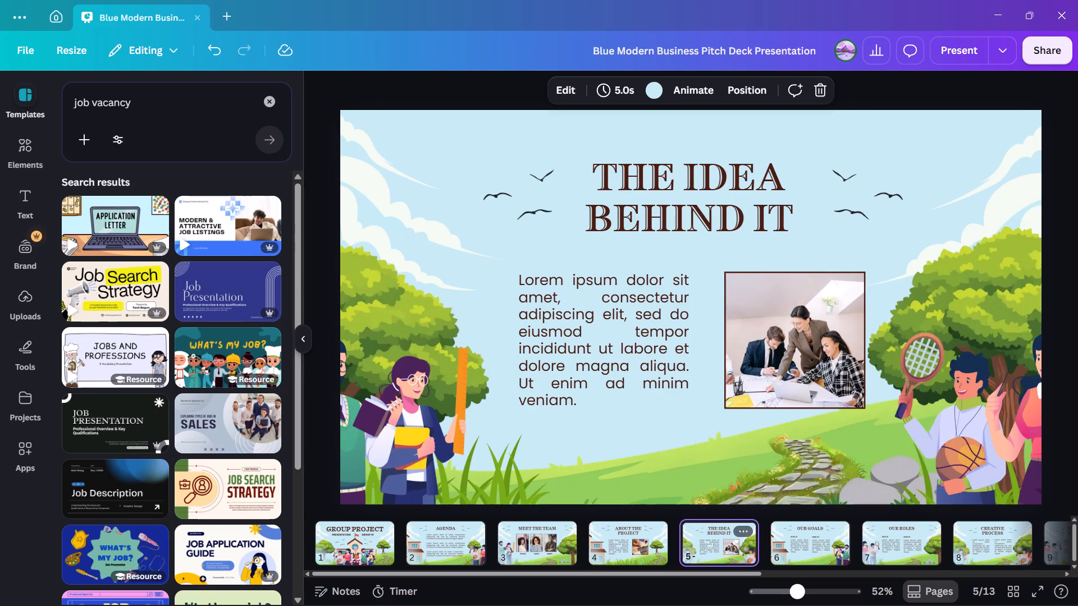
click(658, 557)
click(700, 554)
click(786, 553)
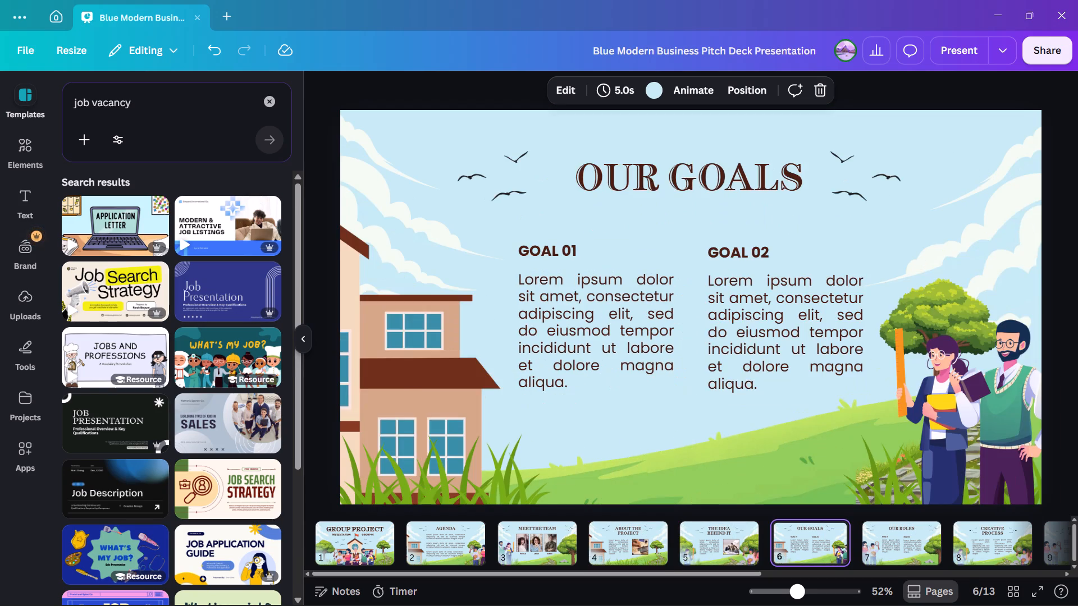
click(691, 548)
Replace the placeholder paragraph under Goal 01 on the Our Goals slide with "To Identify the problem".
click(825, 529)
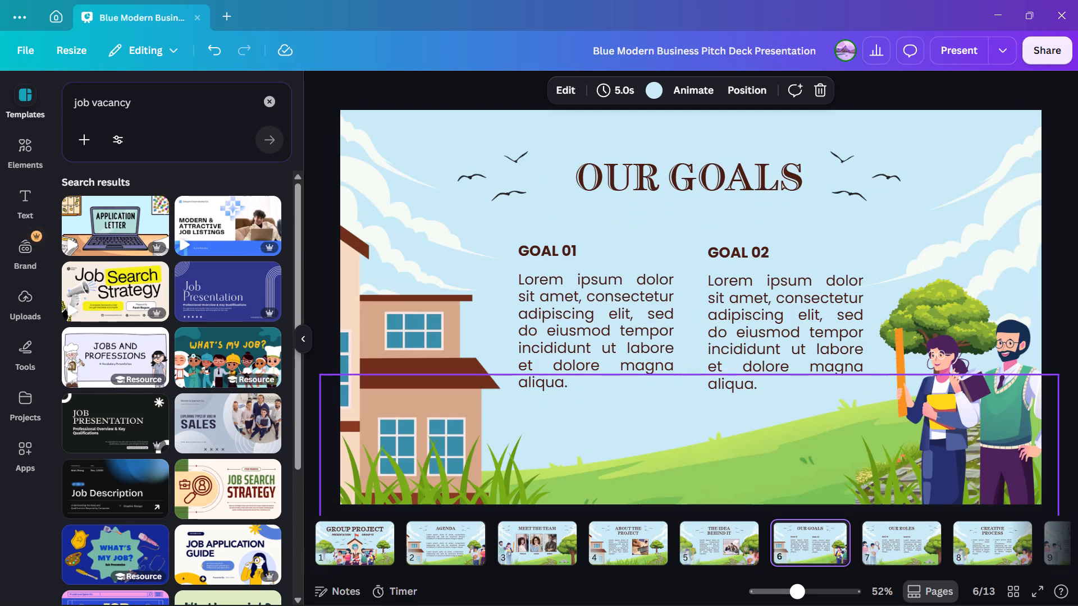
click(616, 320)
click(566, 376)
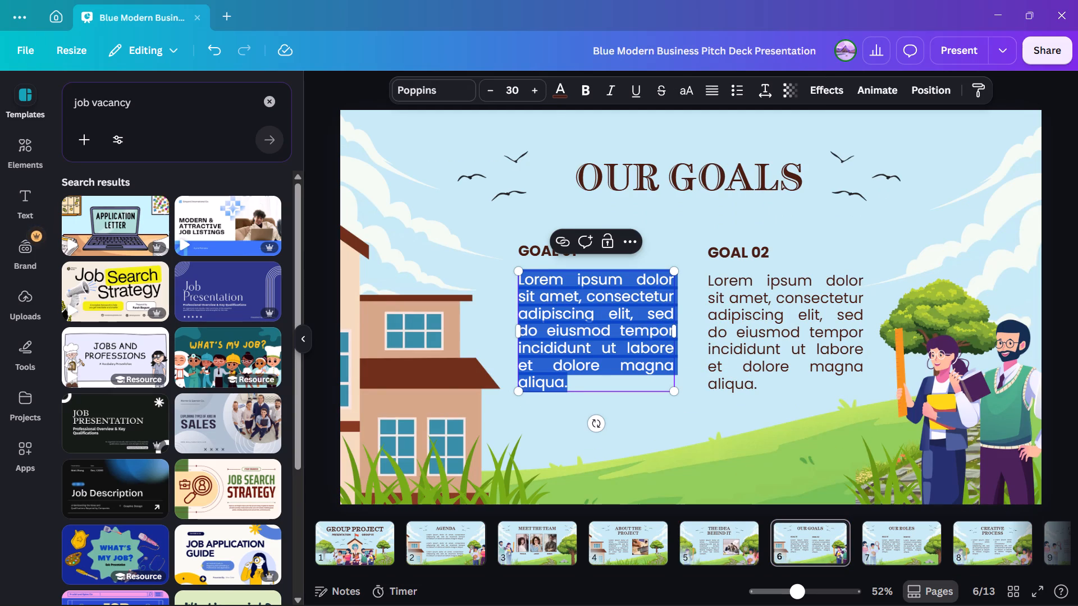
key(BackSpace)
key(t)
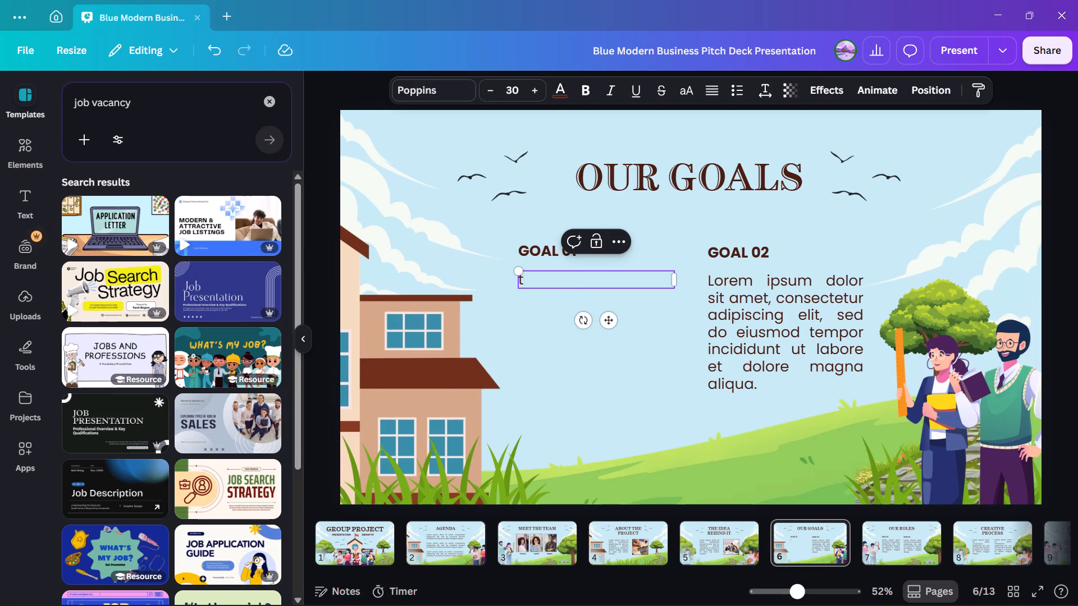
key(BackSpace)
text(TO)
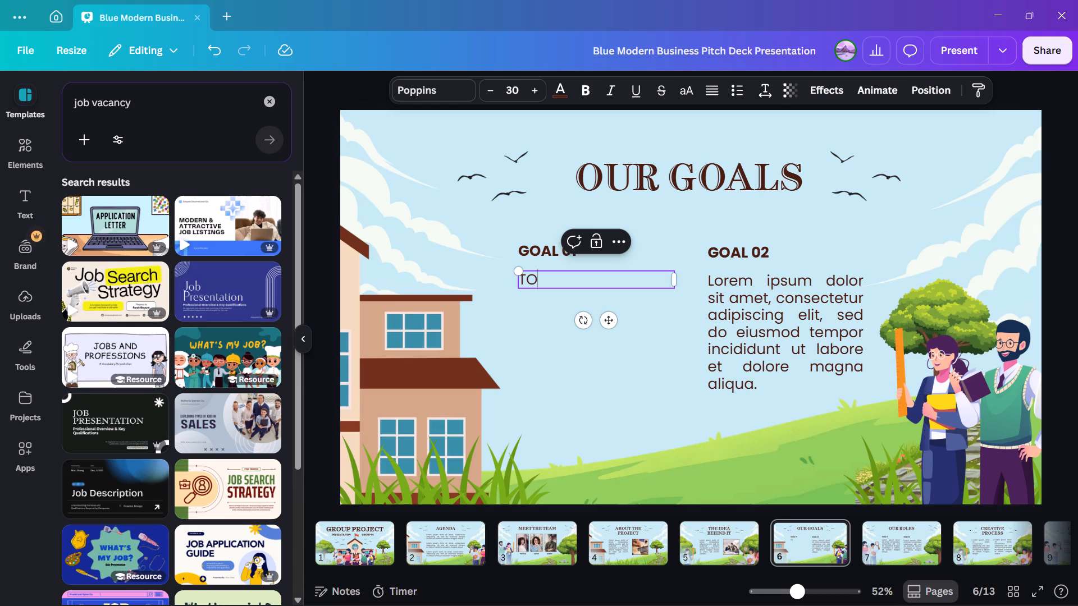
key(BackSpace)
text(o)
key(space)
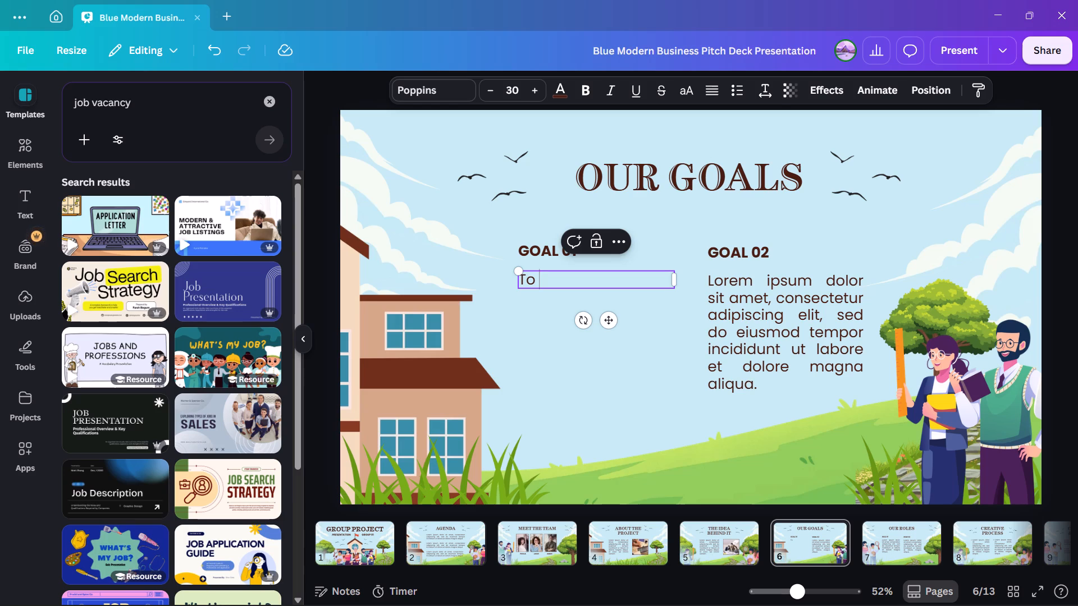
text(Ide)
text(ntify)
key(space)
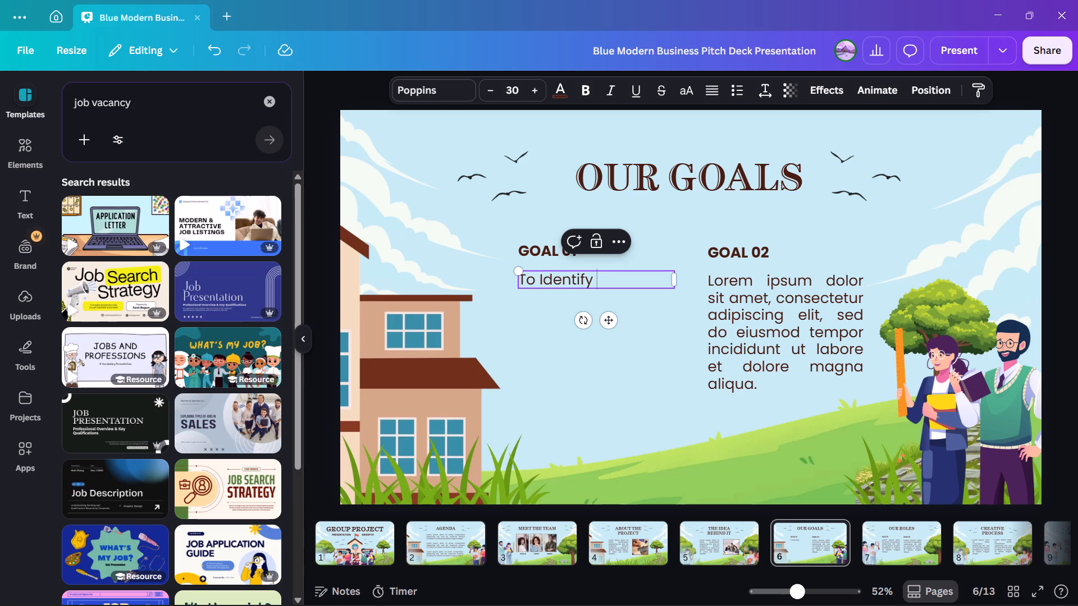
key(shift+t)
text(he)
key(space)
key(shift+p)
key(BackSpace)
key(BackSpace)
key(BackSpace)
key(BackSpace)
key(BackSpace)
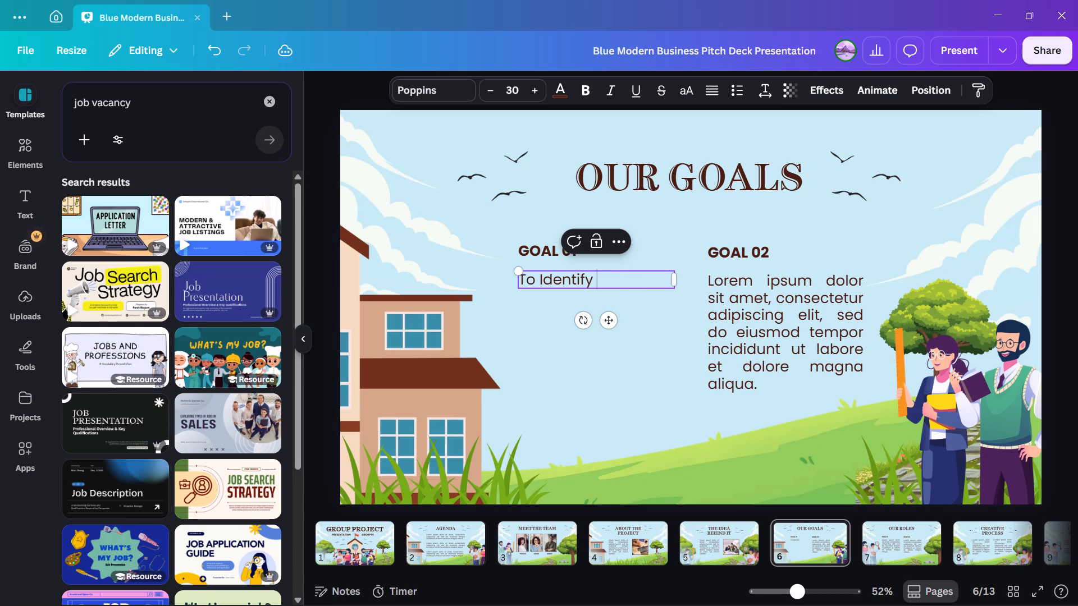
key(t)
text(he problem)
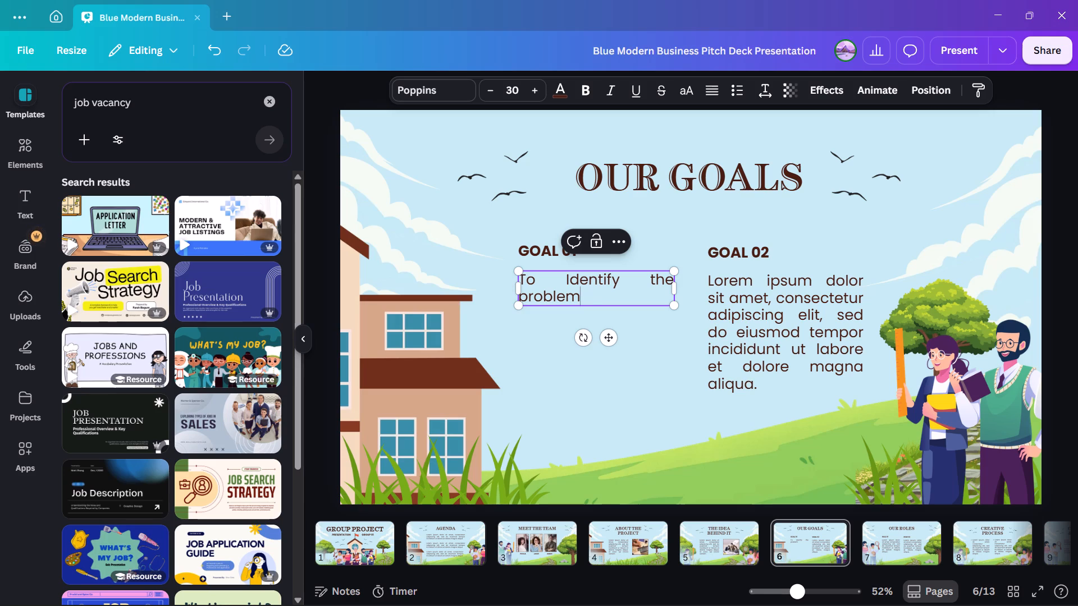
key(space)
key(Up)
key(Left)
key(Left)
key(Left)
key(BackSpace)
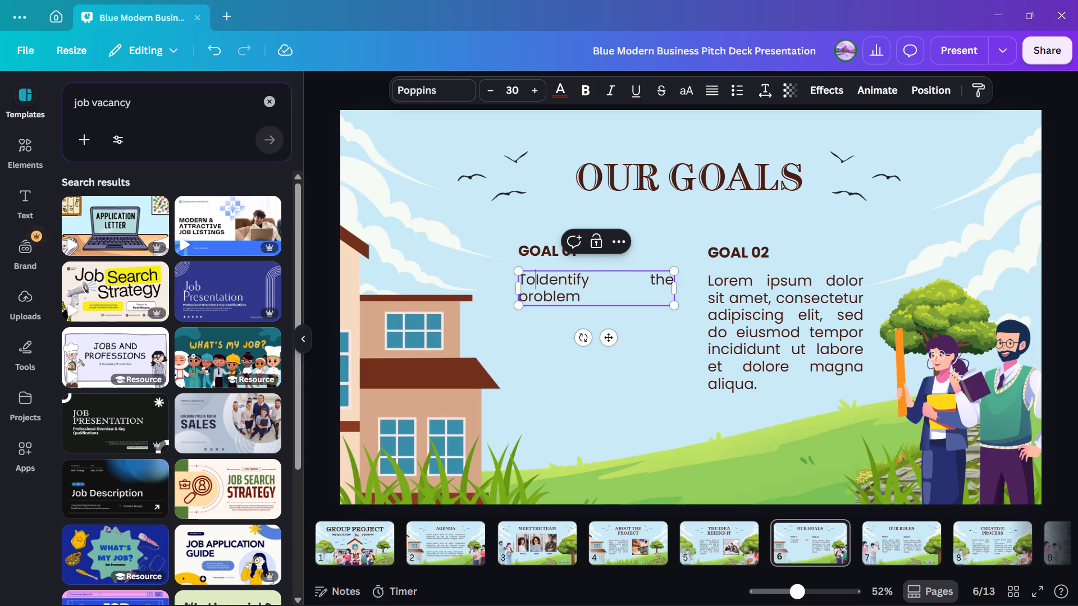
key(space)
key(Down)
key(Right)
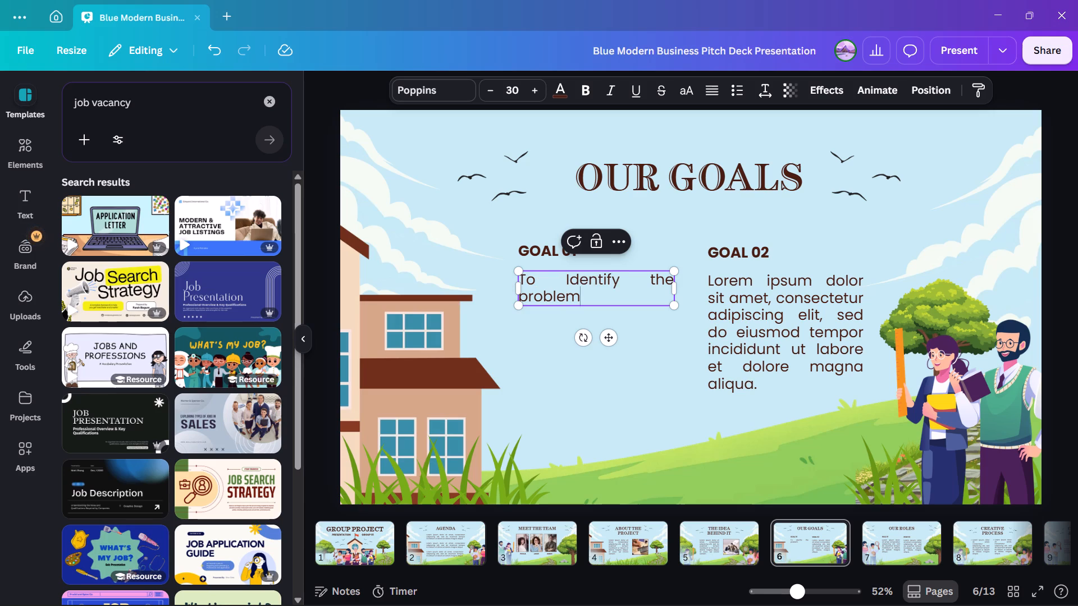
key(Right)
Extend the Goal 01 text with "in the environment and solve the issues and various types of problems accordingly with the help of AI.".
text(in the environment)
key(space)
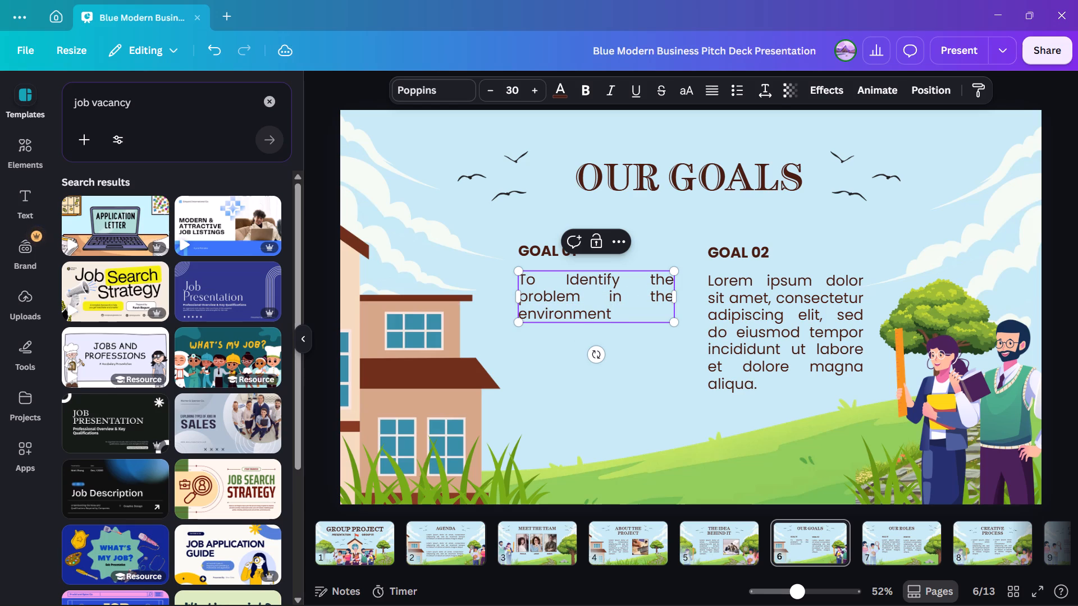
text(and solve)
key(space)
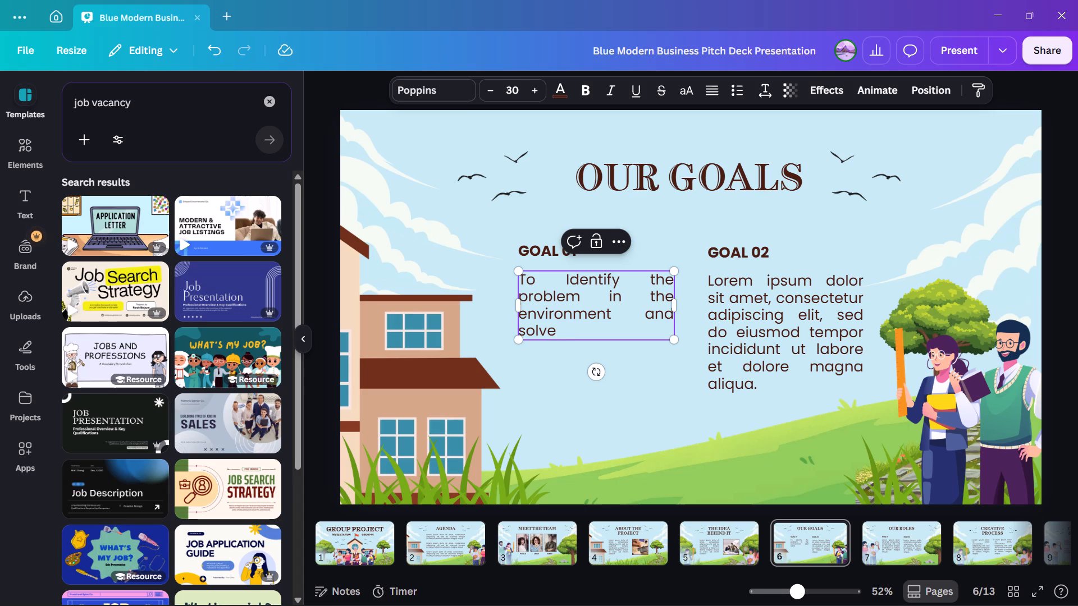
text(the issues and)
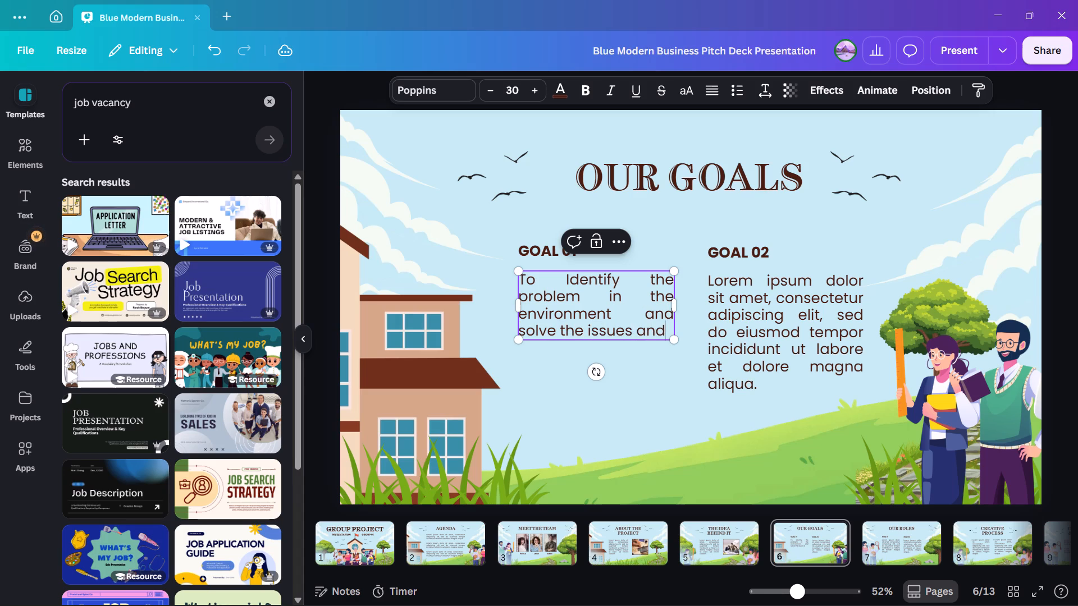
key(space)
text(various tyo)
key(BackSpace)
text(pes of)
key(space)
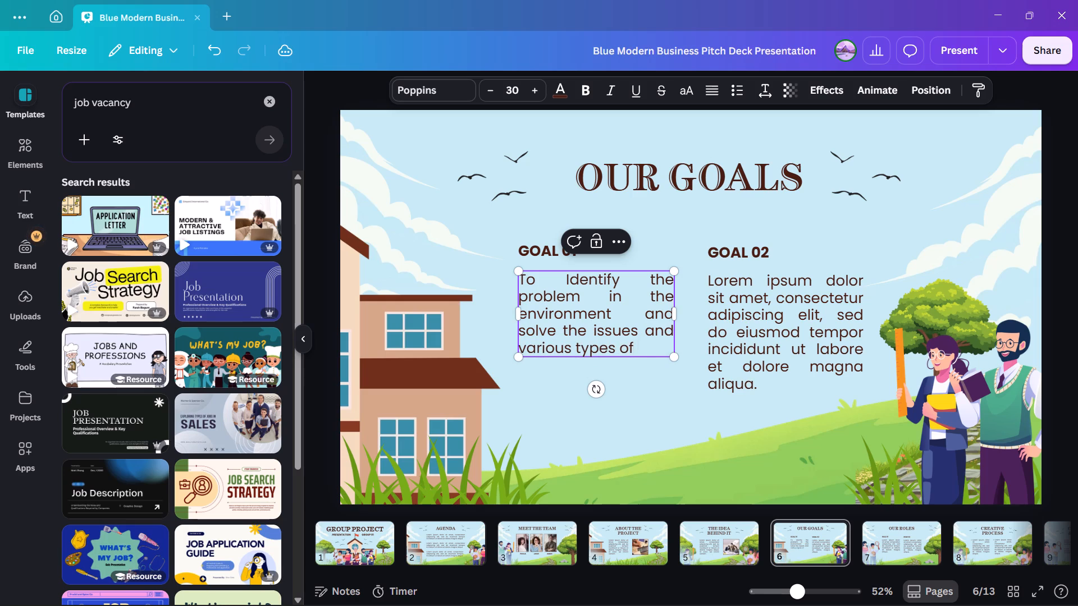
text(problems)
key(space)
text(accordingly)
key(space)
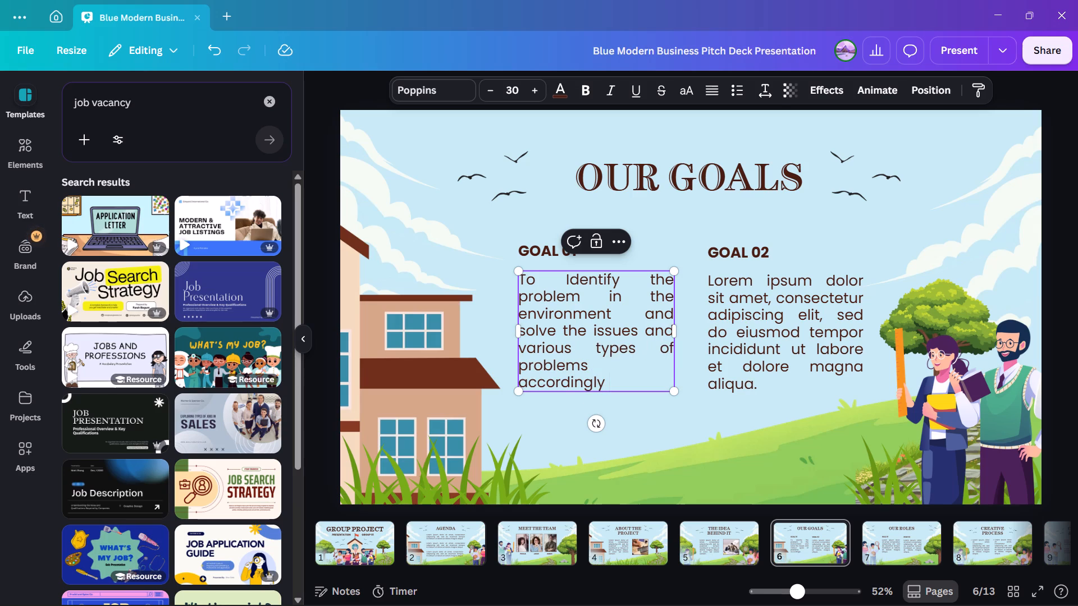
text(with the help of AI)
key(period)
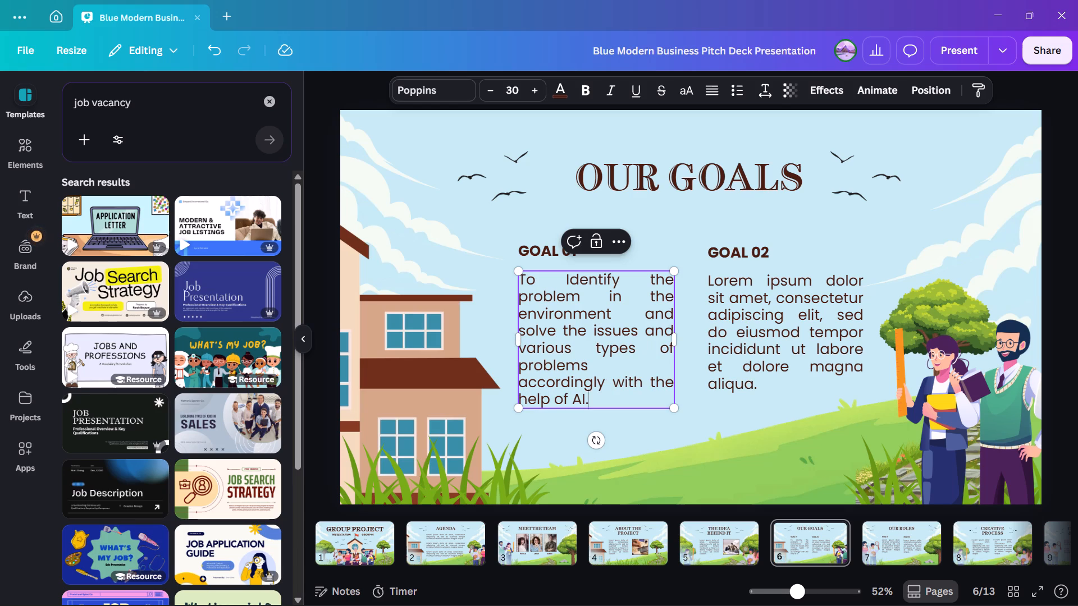
Replace the placeholder paragraph under Goal 02 on the Our Goals slide with "To take care of".
click(760, 359)
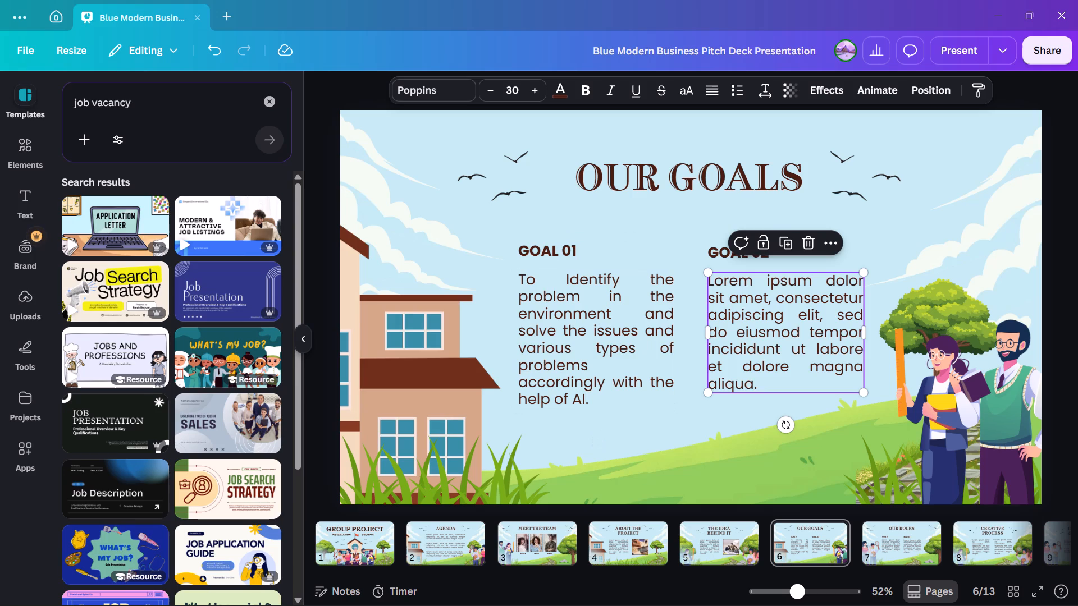
click(764, 388)
key(BackSpace)
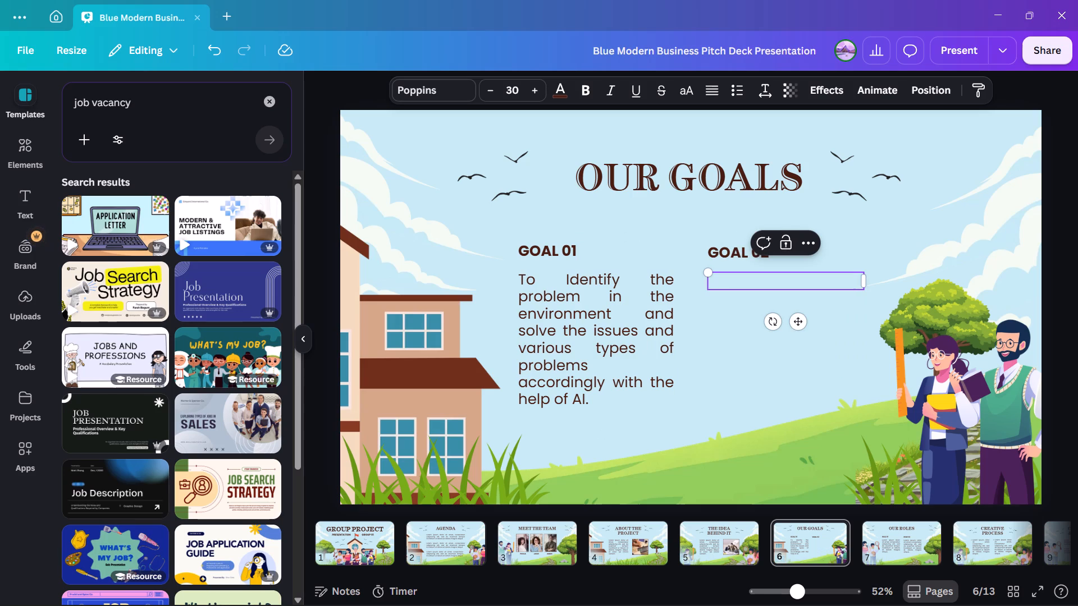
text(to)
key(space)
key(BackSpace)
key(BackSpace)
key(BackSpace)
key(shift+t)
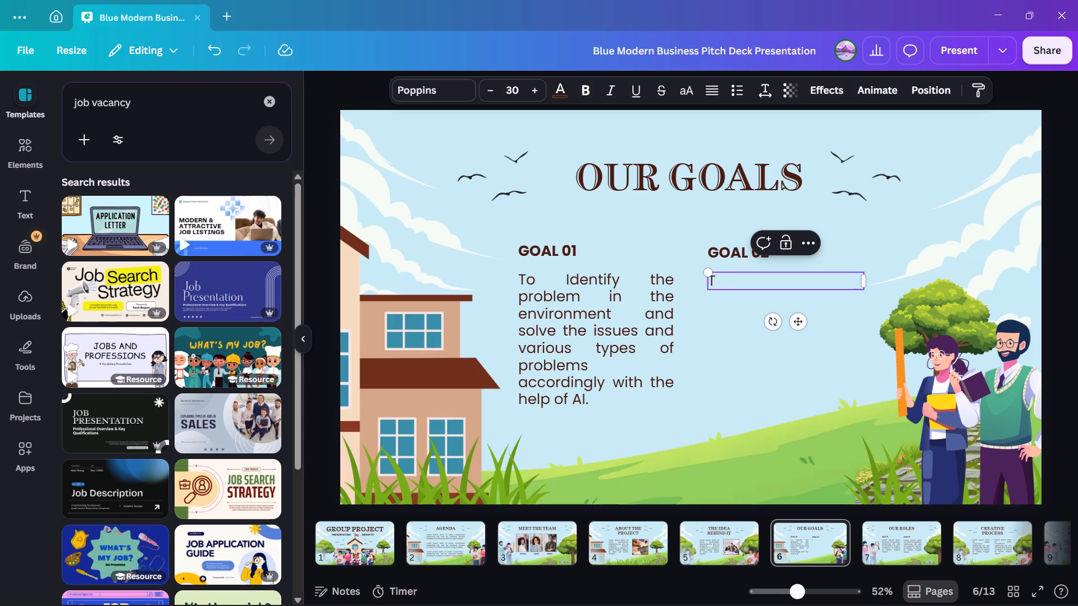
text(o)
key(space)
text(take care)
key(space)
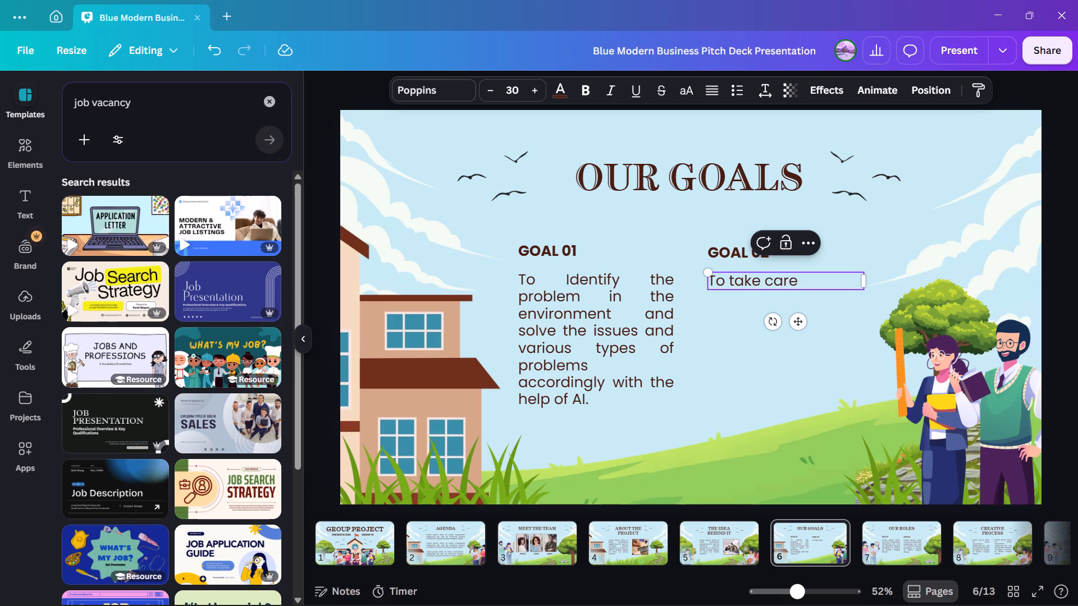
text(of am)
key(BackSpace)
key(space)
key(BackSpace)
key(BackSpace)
Continue the Goal 02 text with "mother earth and make good use of resource and to grow more trees and".
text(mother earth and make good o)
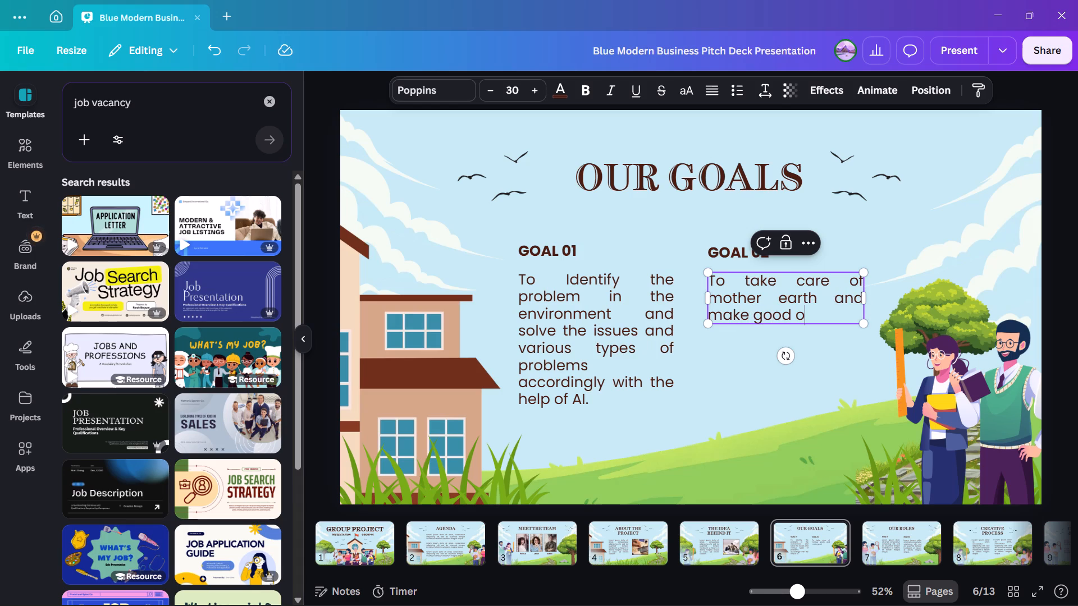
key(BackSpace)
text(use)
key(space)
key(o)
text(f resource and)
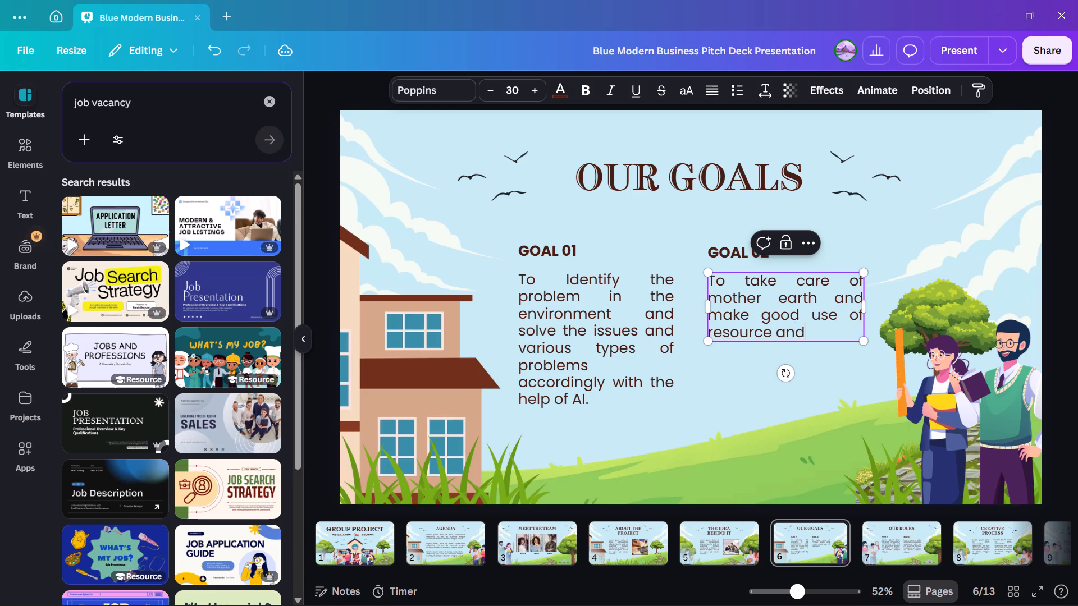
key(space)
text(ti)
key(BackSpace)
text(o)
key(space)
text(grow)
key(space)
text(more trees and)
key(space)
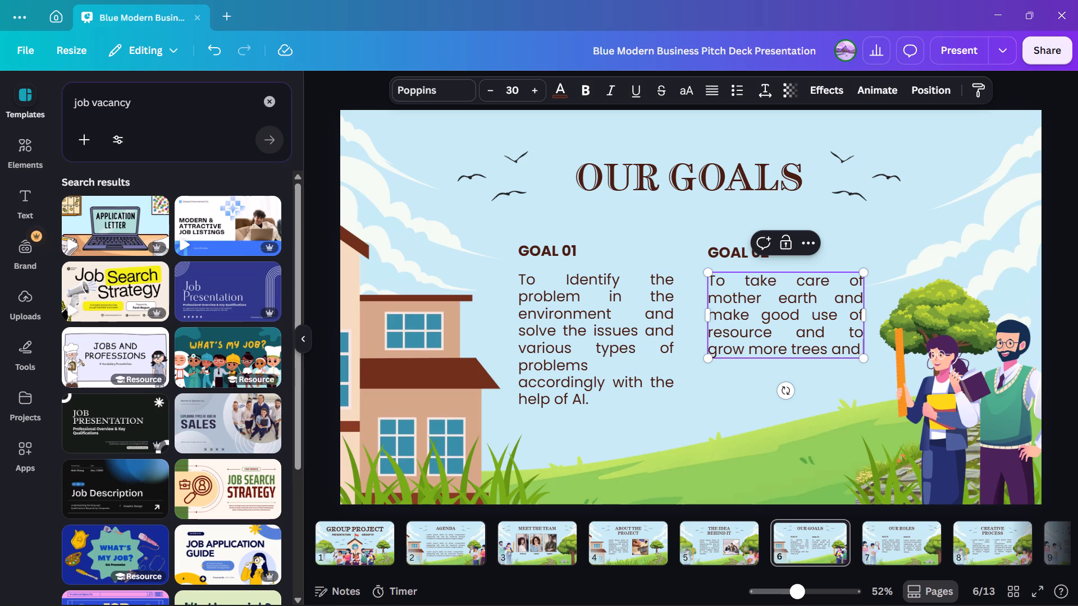
Finish the Goal 02 text with "make more money and save plants.".
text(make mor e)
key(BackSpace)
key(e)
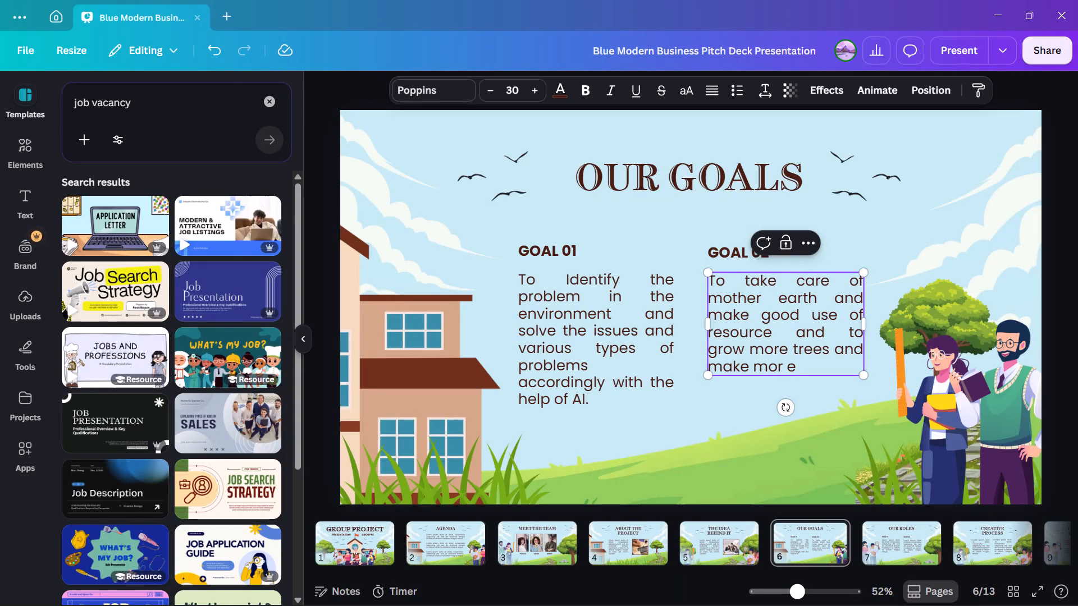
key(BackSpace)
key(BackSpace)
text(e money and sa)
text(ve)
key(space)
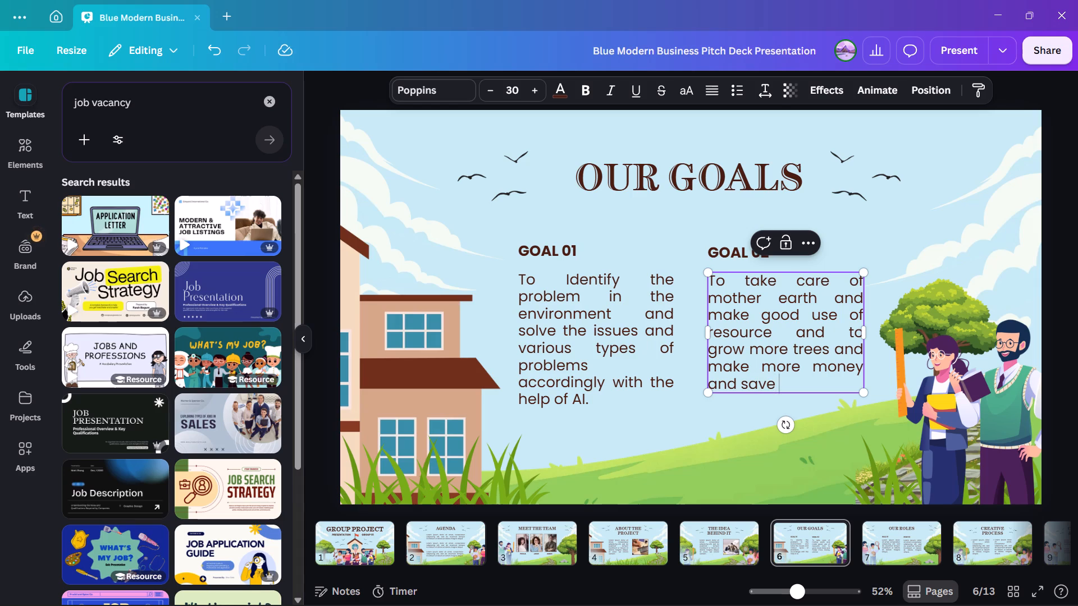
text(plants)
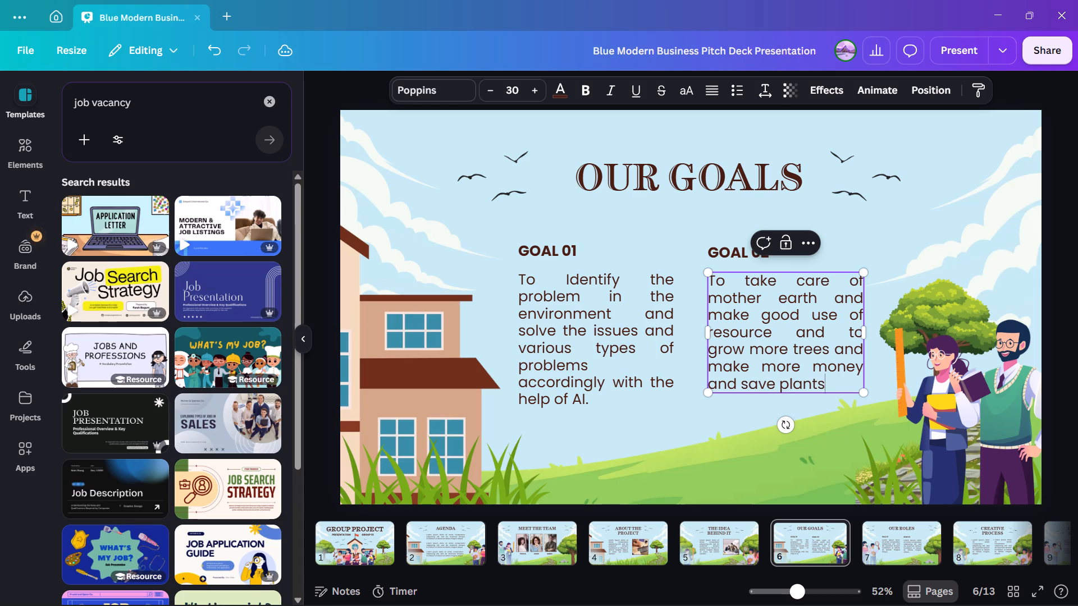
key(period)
On the Our Roles slide, page 7, replace the placeholder paragraph under Role 01 with "My Role is to".
scroll(881, 548, down, 4)
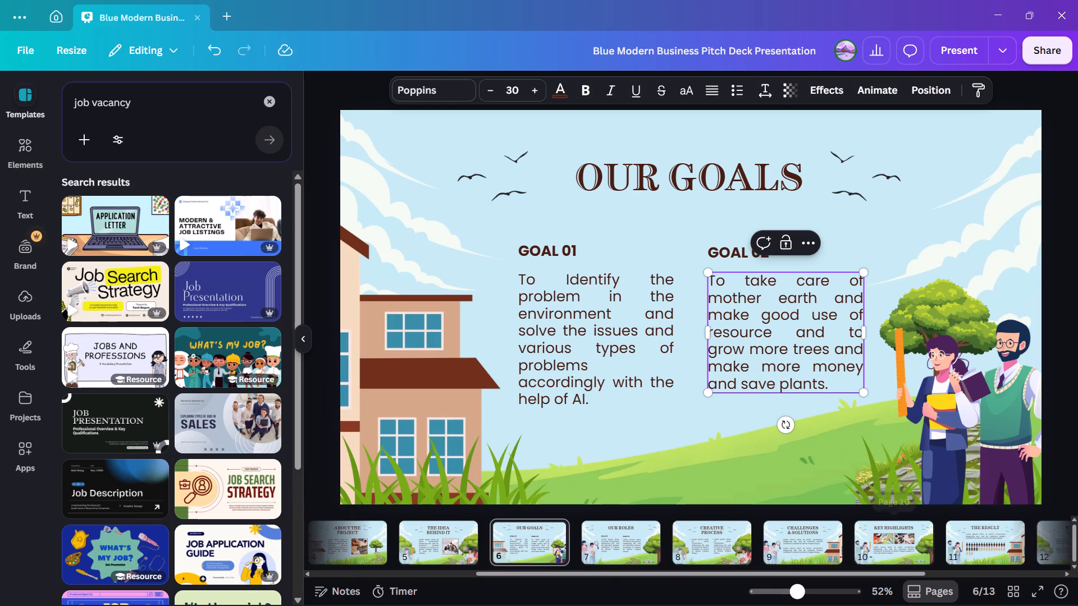
scroll(881, 548, down, 6)
click(357, 544)
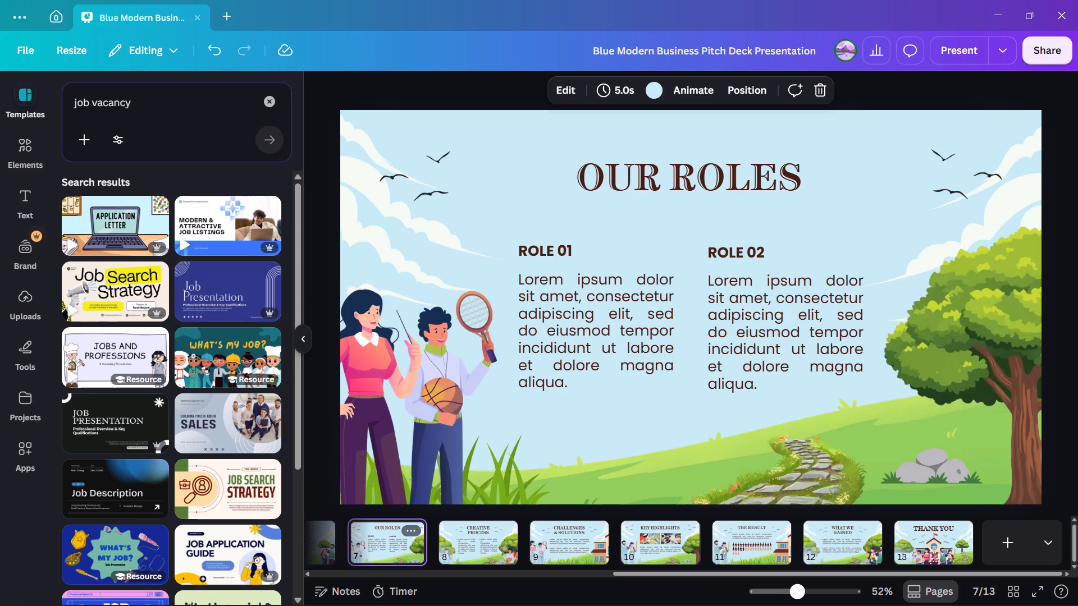
click(609, 288)
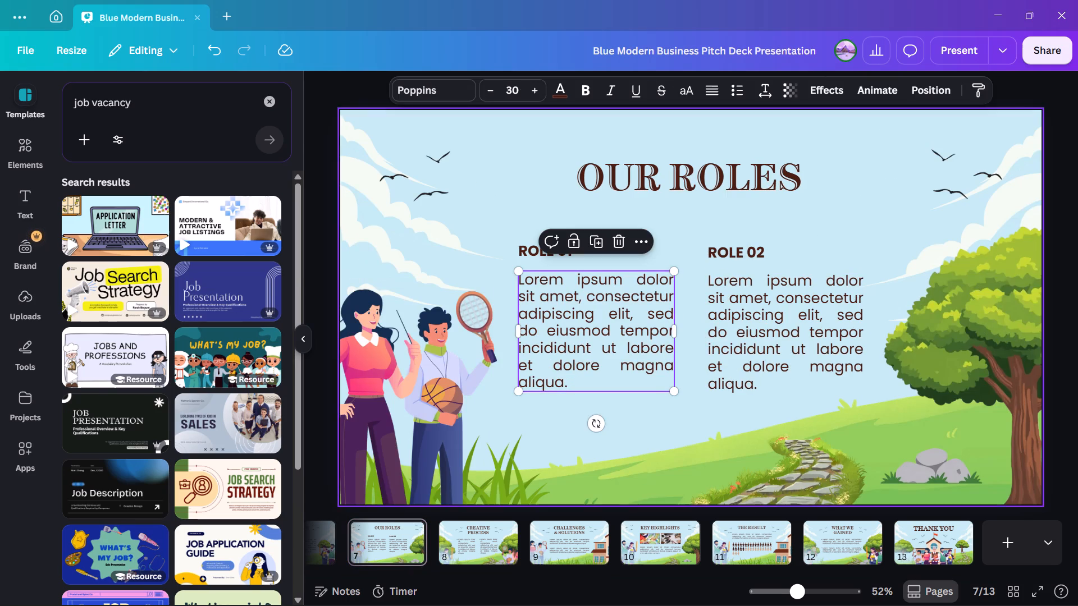
click(660, 316)
key(BackSpace)
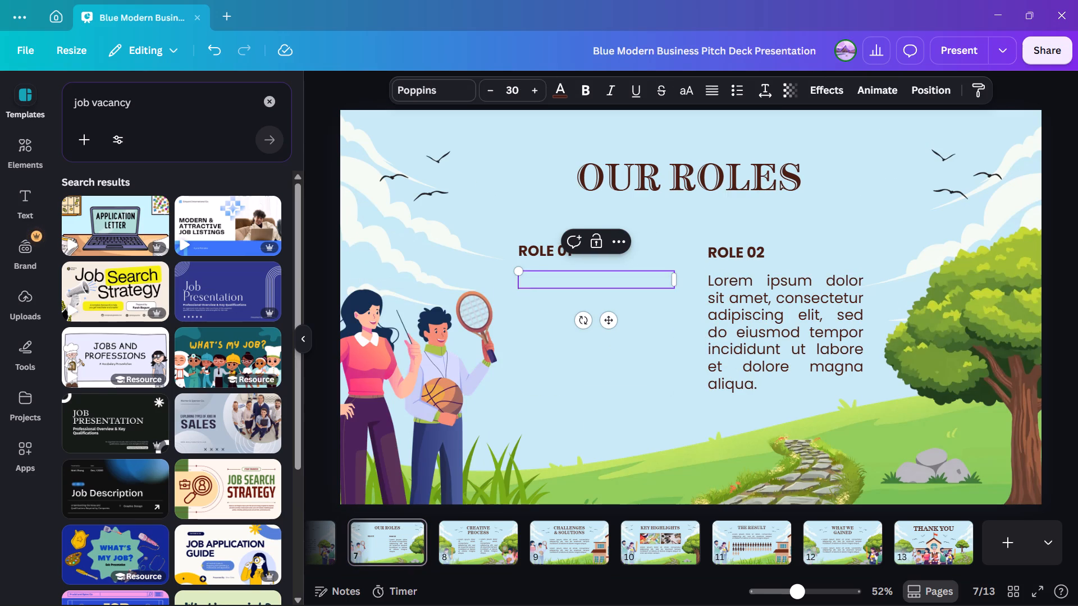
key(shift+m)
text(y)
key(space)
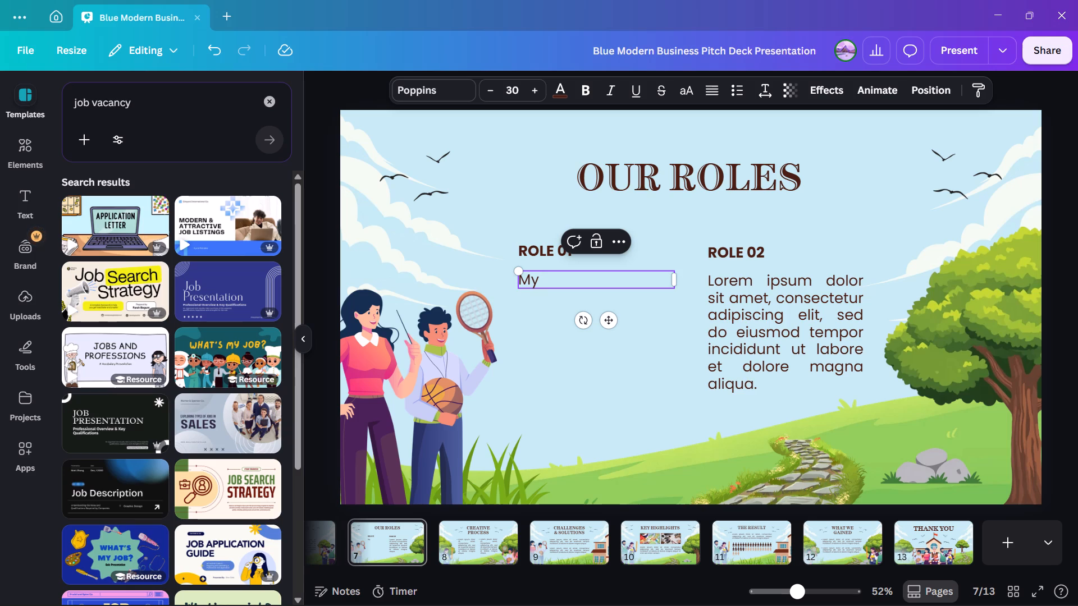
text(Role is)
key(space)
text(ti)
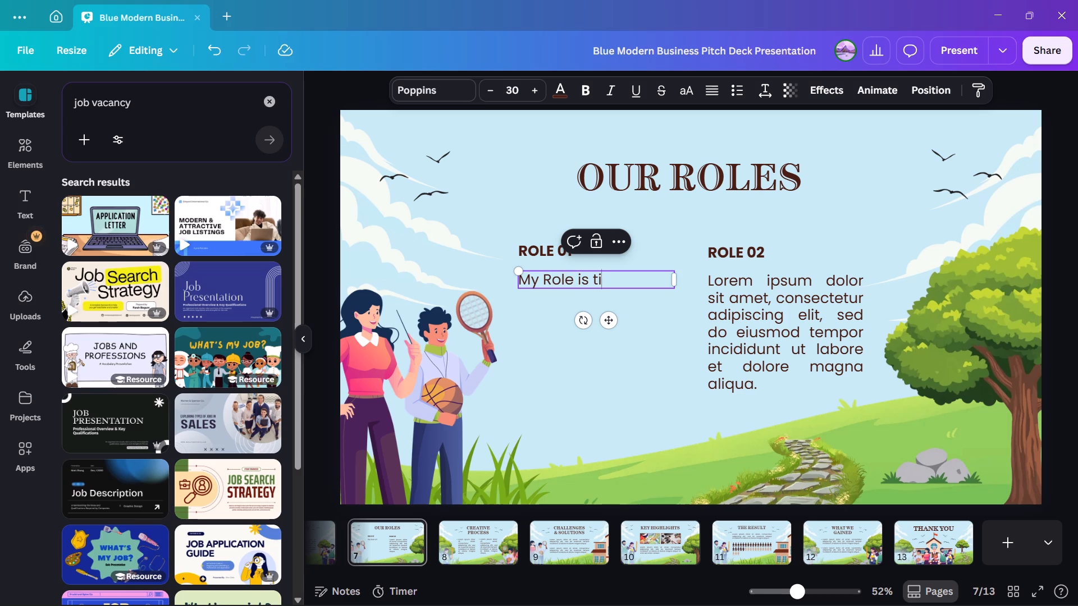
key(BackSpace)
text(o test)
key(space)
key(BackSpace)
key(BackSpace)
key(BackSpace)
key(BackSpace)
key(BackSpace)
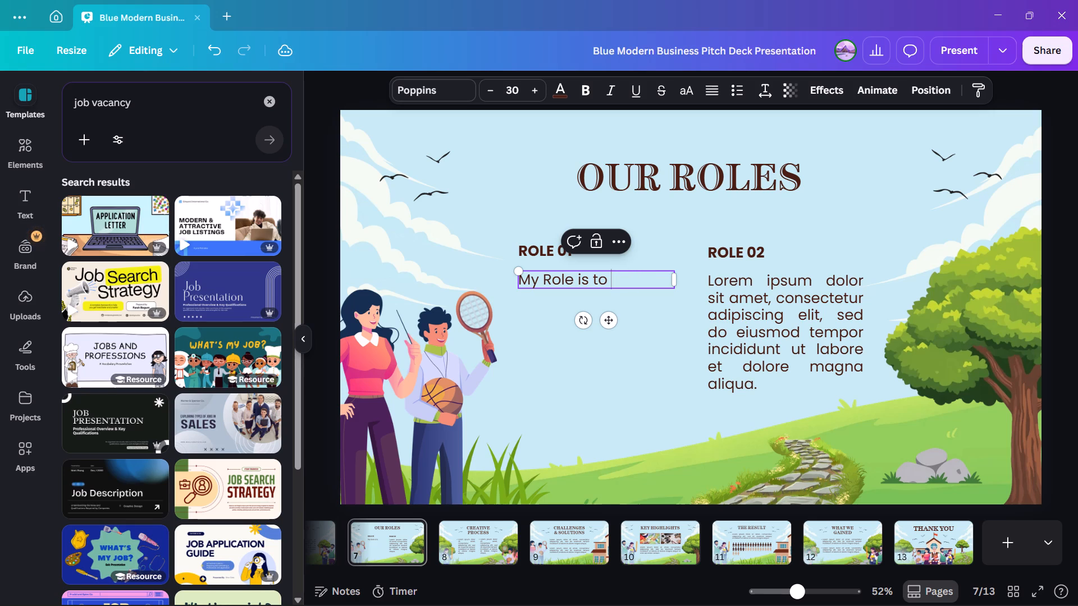
Continue the Role 01 text with "analyze the report gathered on trees nad plants".
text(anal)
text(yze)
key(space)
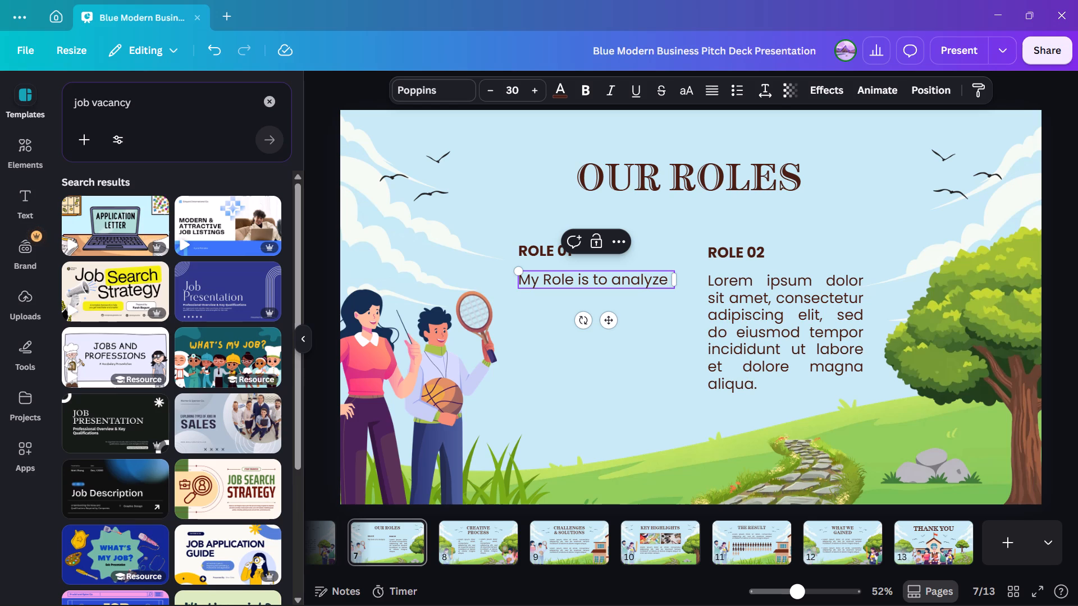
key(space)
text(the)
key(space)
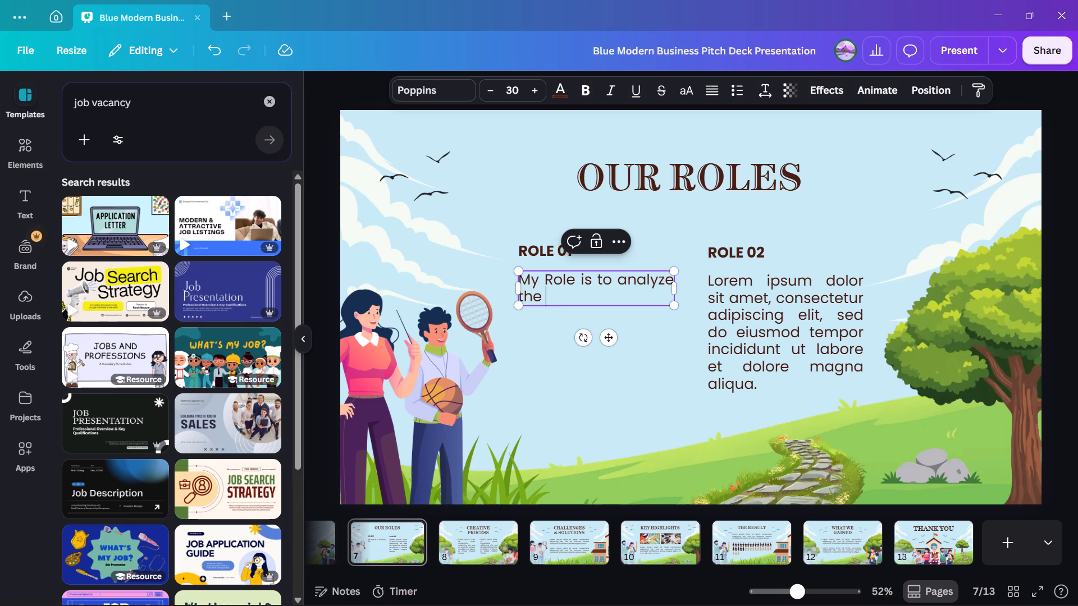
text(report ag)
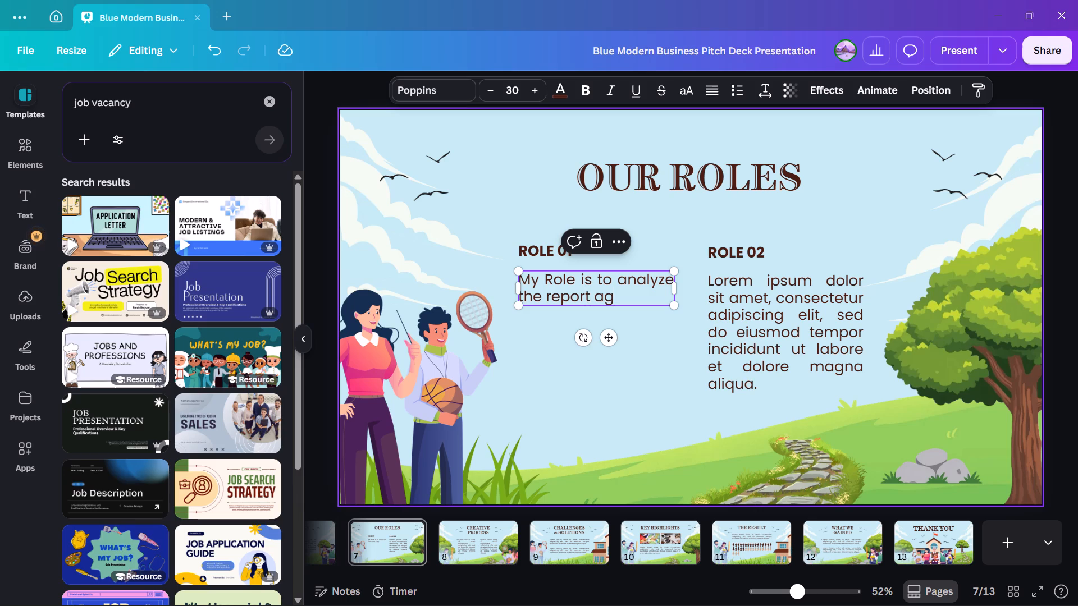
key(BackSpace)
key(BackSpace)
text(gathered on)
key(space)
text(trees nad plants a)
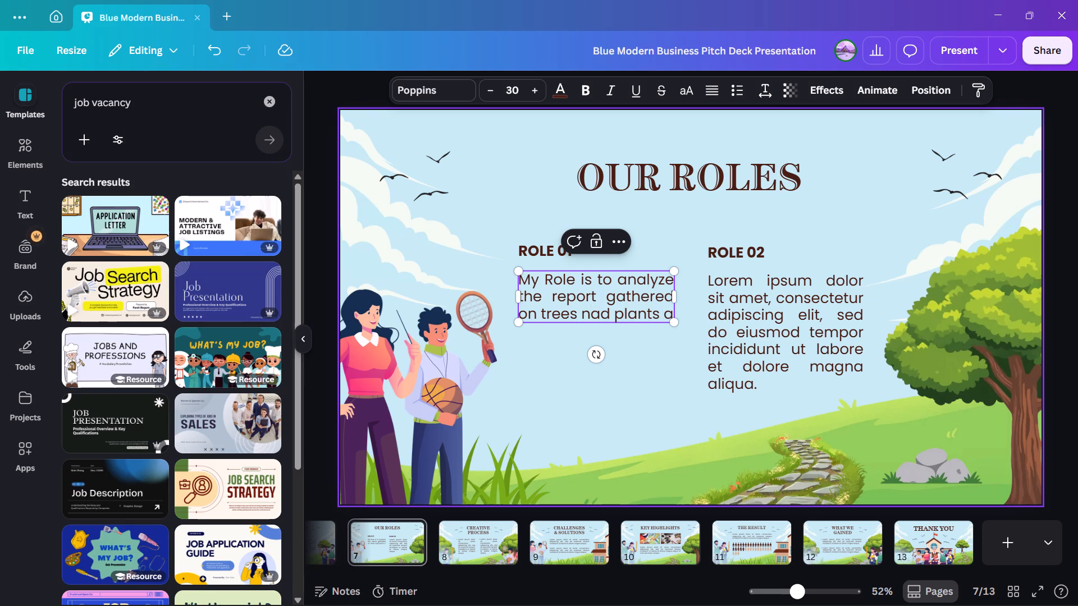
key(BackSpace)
Correct the misspelled word "nad" in the Role 01 text to "and".
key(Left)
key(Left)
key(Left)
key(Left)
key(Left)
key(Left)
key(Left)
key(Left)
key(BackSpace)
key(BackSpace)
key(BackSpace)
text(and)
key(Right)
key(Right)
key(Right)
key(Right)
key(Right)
Change the capitalised word "Role" in the Role 01 text to lowercase "role".
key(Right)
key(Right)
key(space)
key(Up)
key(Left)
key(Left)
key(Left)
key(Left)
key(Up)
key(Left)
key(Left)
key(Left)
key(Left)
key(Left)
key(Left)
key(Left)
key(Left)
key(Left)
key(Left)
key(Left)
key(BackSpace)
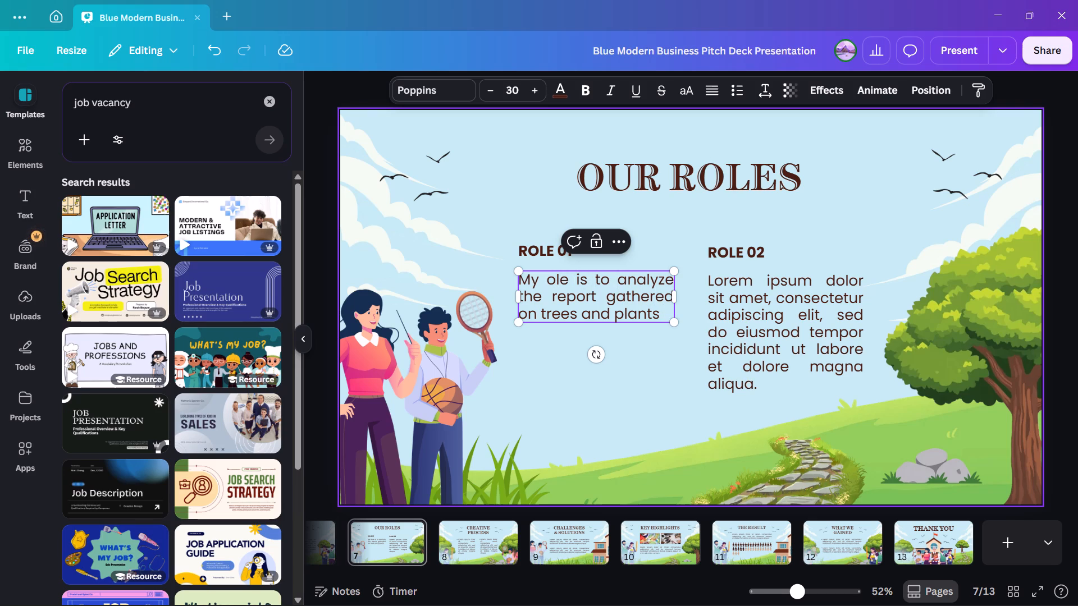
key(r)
Continue the end of the Role 01 text with "and to make sure that".
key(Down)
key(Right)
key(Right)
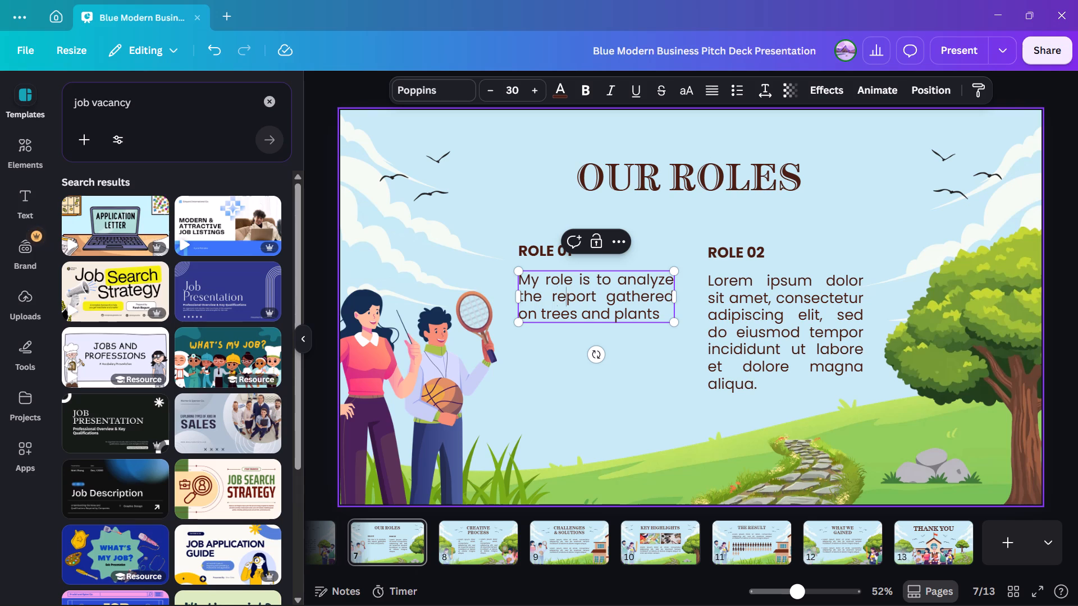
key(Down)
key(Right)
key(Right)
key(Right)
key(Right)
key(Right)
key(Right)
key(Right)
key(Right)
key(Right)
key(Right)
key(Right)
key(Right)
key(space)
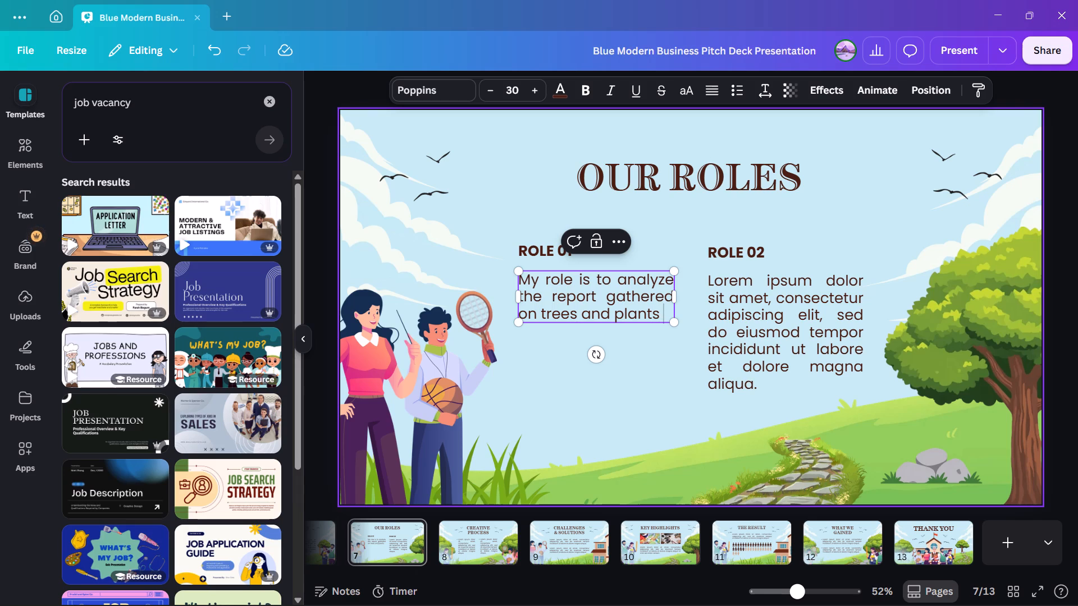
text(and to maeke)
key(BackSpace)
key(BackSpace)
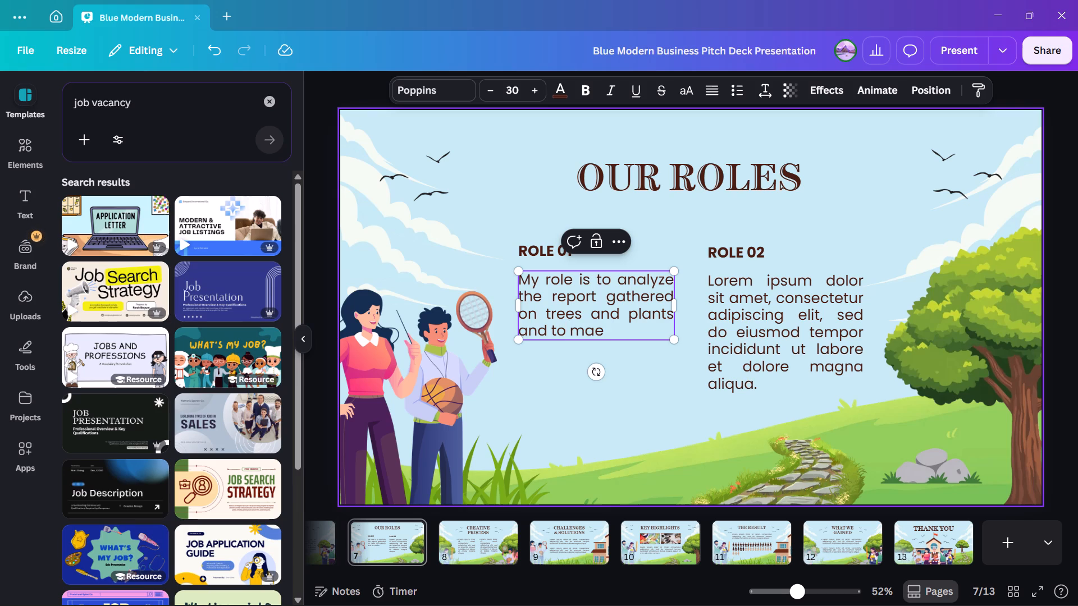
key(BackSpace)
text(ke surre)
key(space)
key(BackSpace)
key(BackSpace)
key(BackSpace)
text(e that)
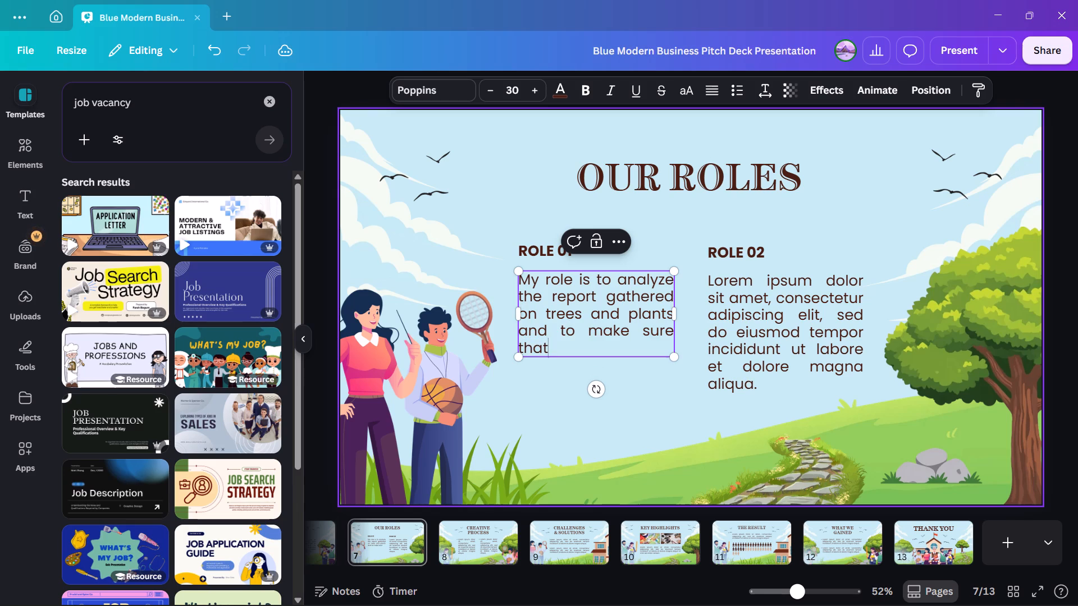
Continue the Role 01 text with "none of the trees were harmed or destroyed".
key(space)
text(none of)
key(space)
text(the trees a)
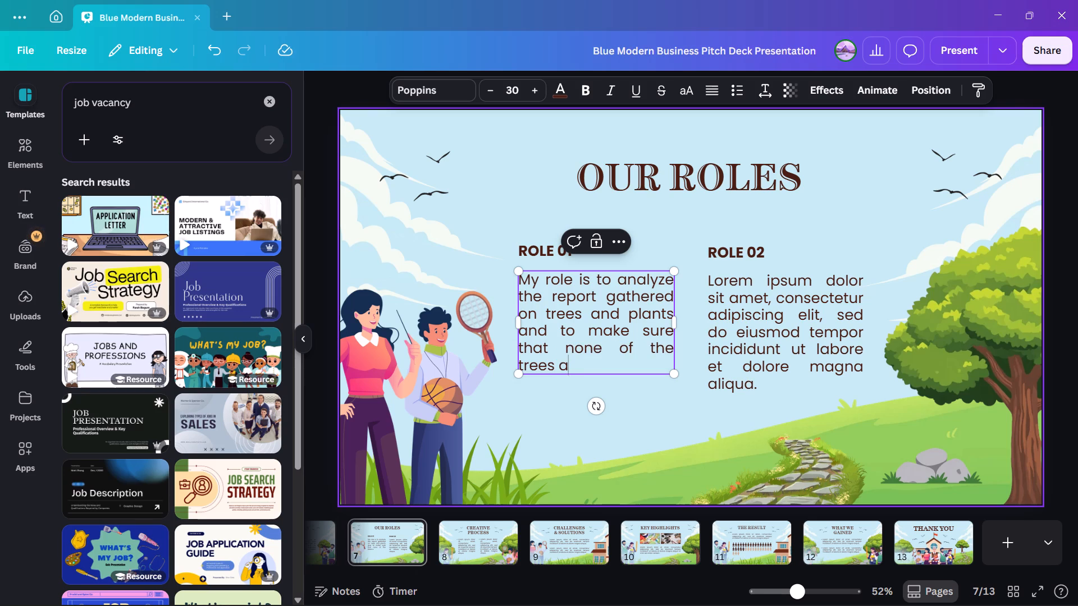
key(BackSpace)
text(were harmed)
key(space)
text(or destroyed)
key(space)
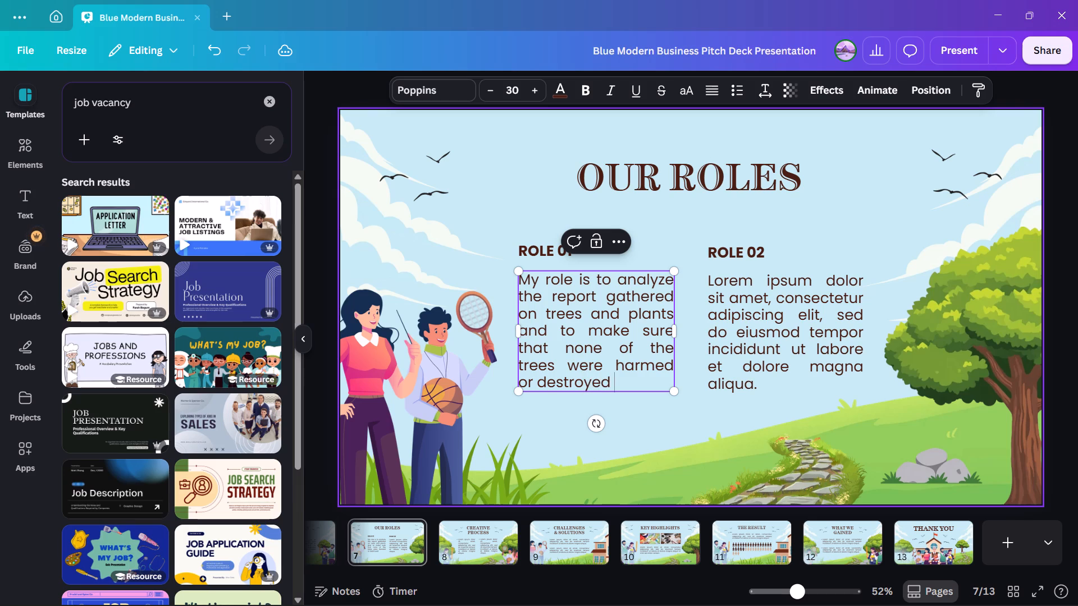
Finish the Role 01 text with "or any tree were cut by people.".
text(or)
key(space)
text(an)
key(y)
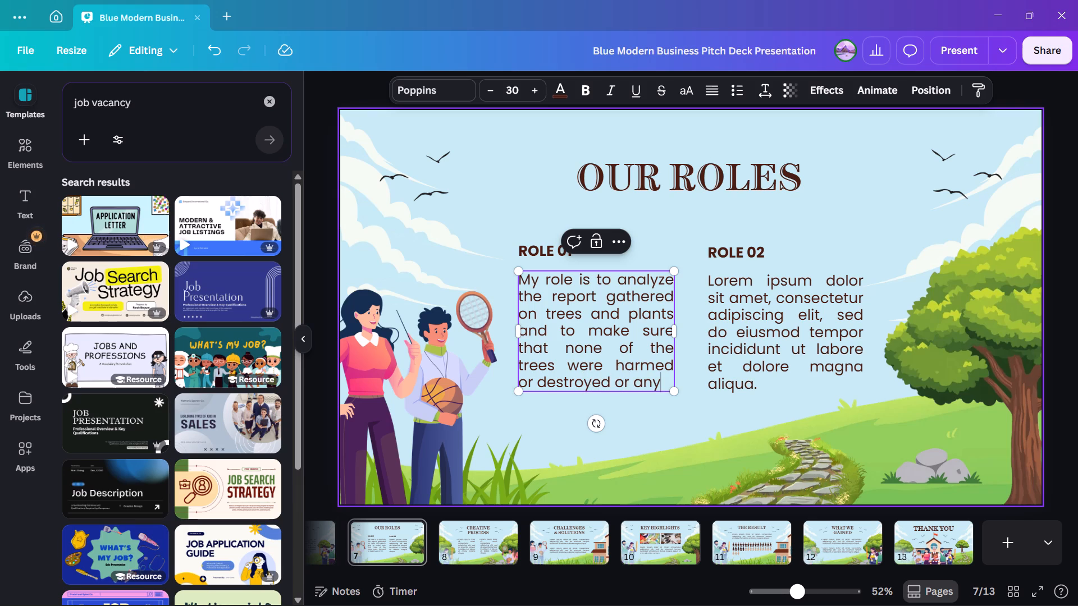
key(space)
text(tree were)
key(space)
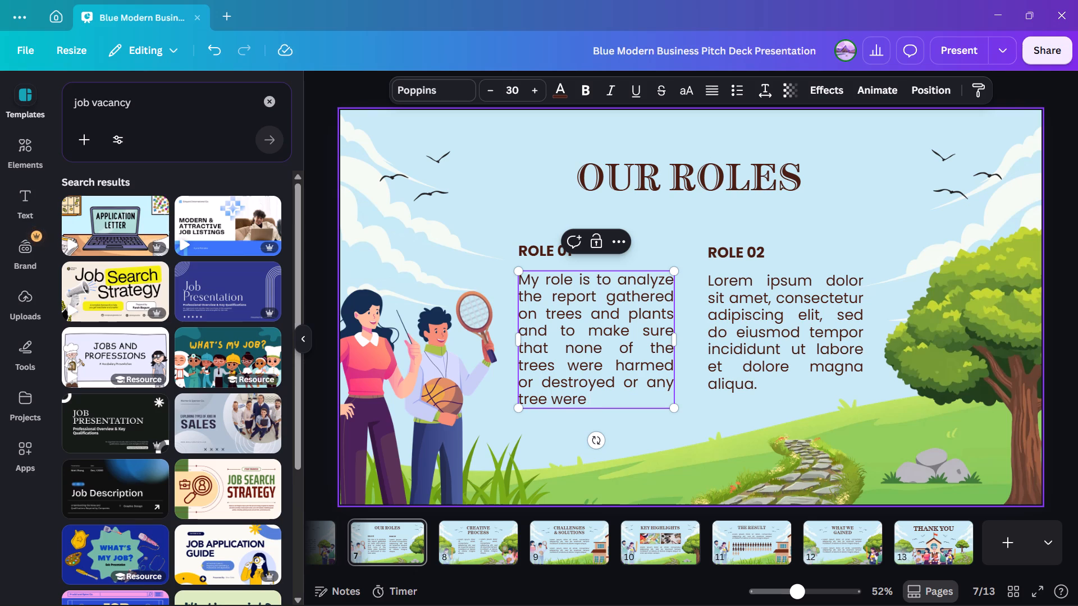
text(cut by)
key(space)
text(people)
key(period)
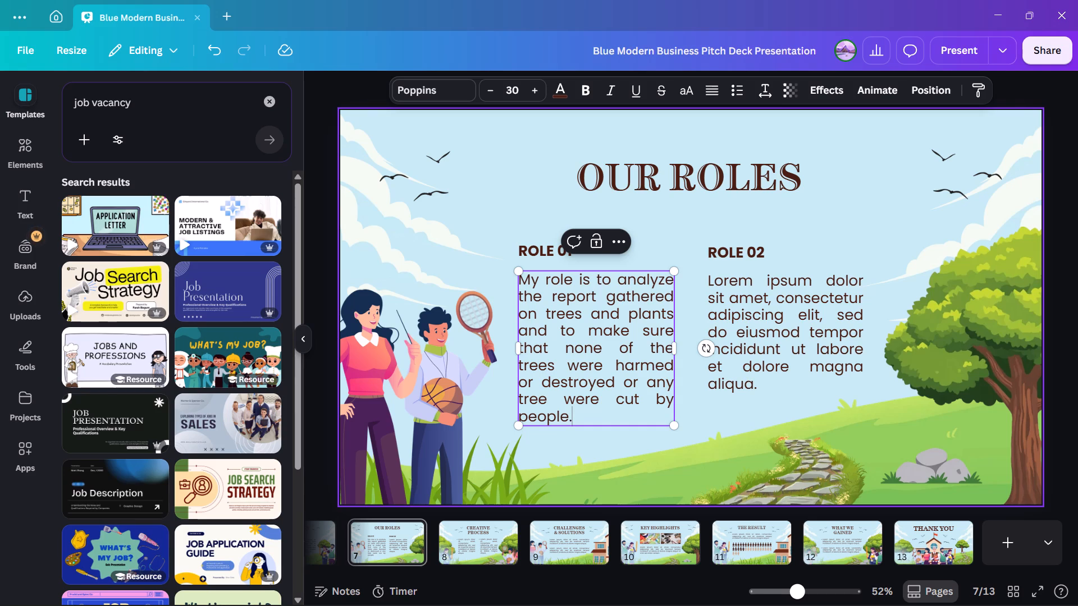
Replace the placeholder paragraph under Role 02 with "My name is" followed by the team member's name and a period.
click(801, 419)
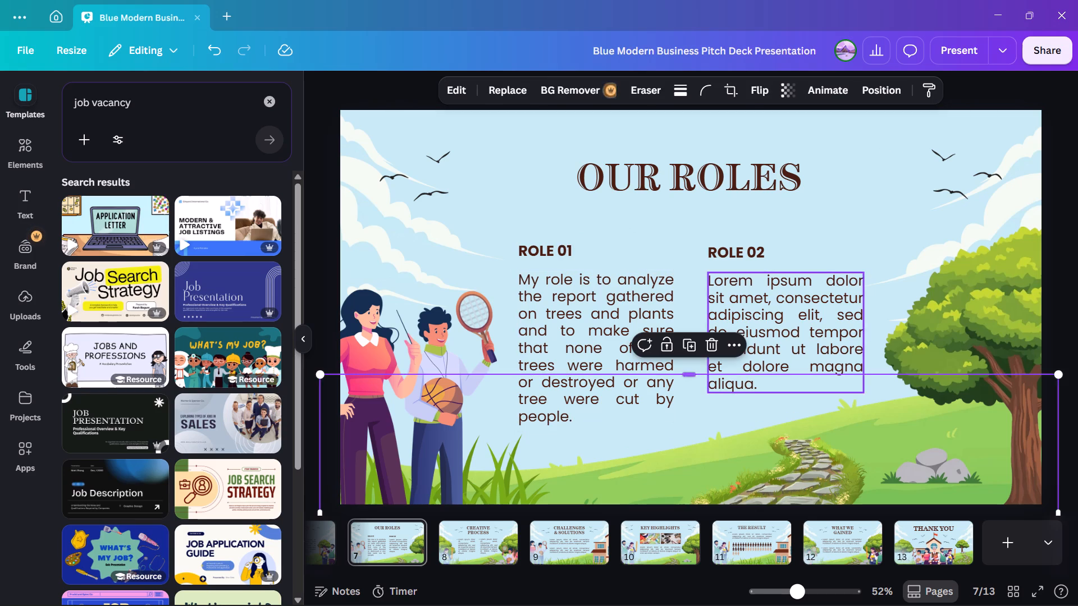
click(796, 359)
double_click(735, 349)
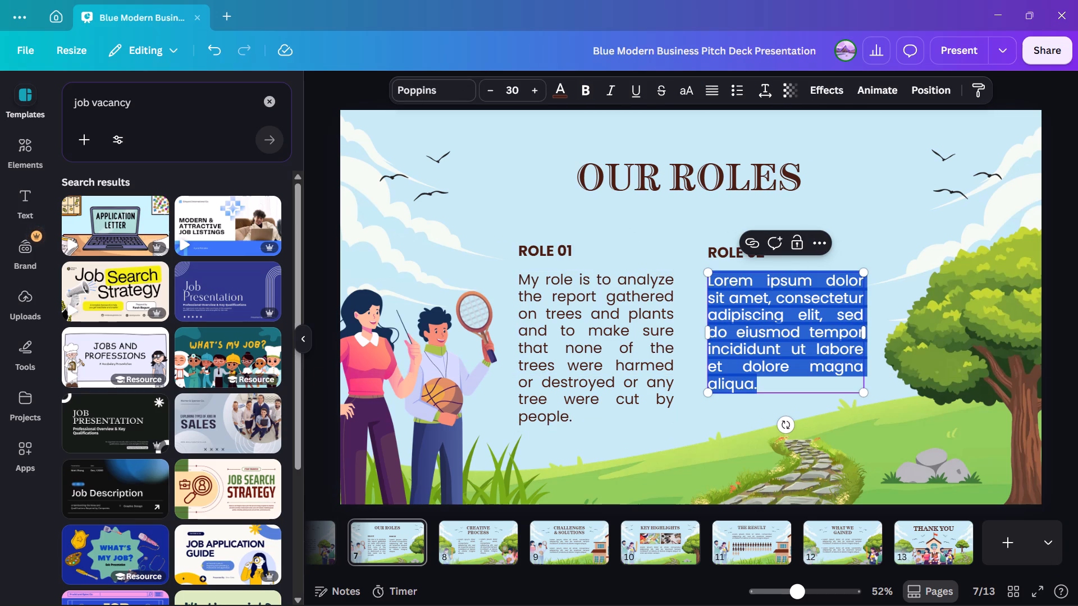
key(BackSpace)
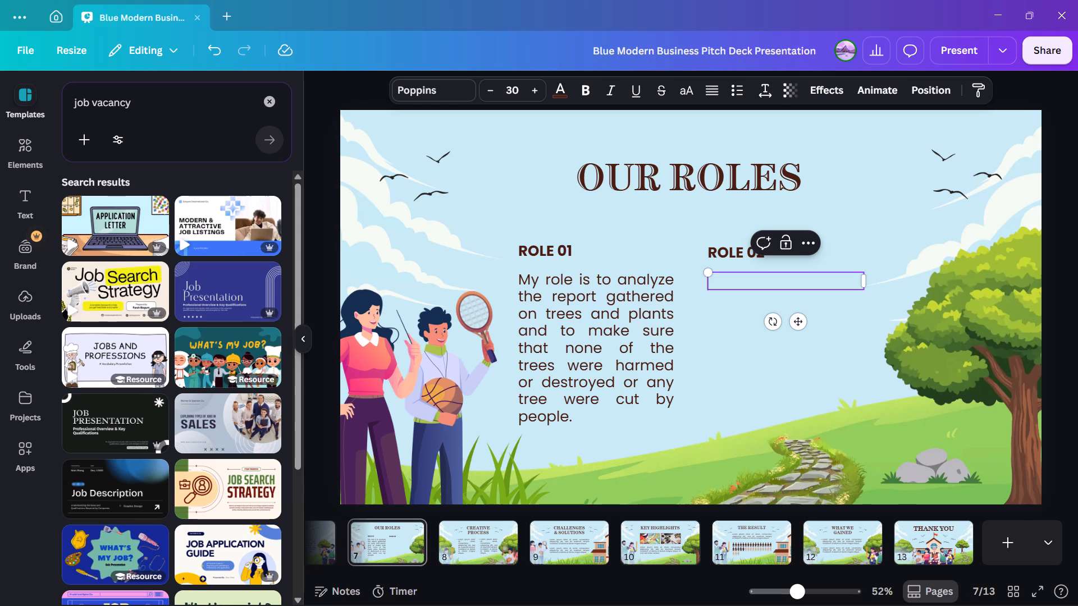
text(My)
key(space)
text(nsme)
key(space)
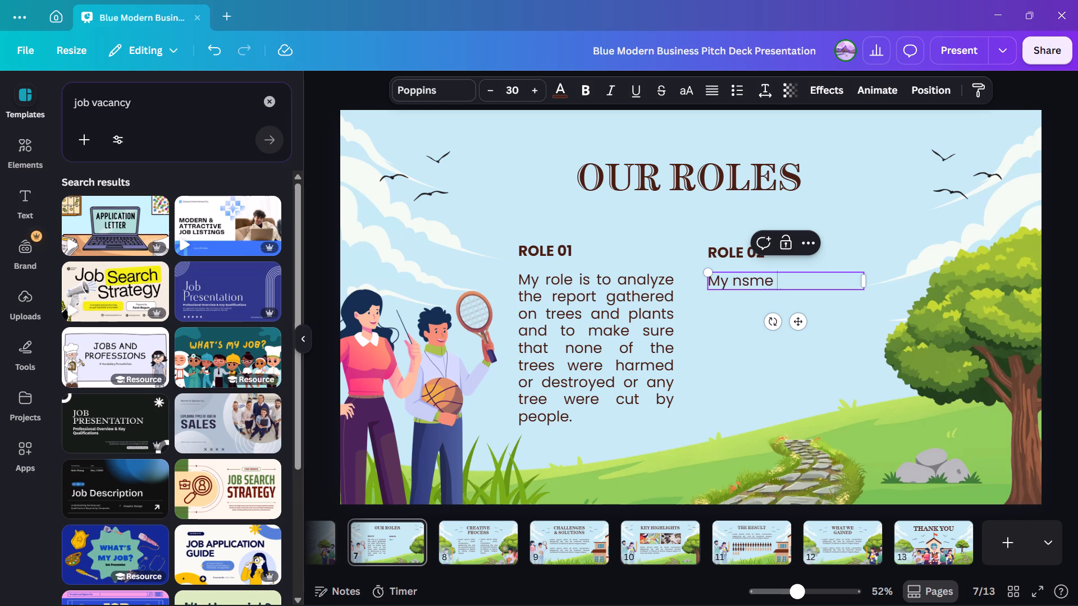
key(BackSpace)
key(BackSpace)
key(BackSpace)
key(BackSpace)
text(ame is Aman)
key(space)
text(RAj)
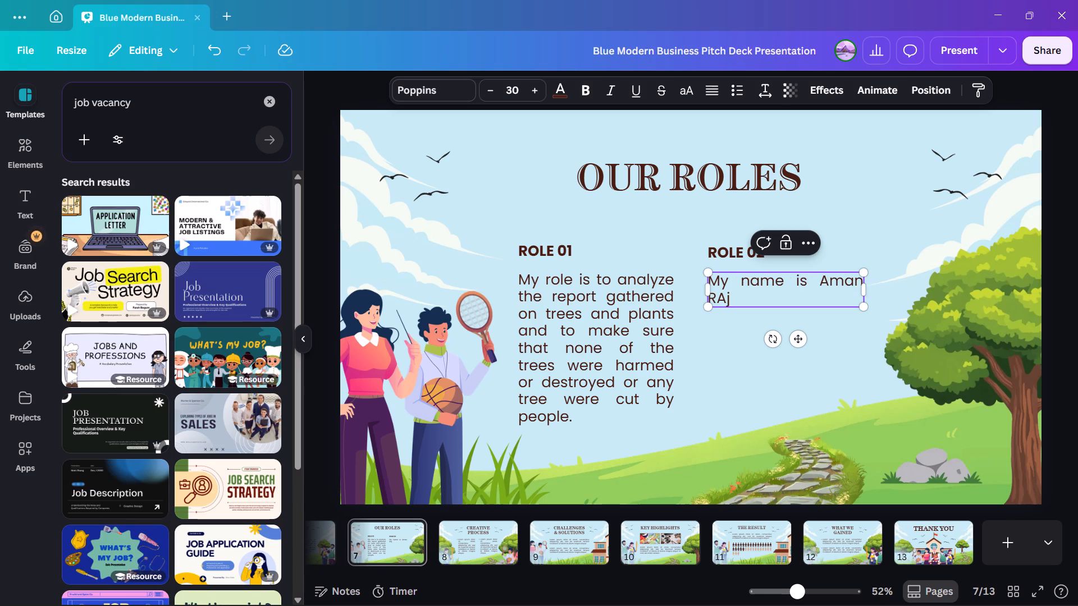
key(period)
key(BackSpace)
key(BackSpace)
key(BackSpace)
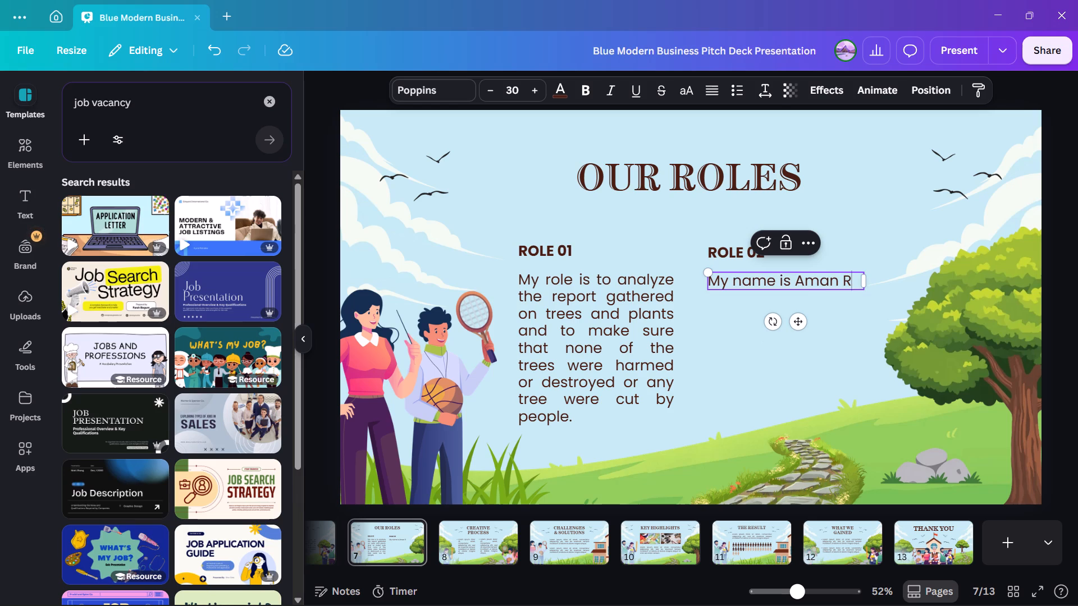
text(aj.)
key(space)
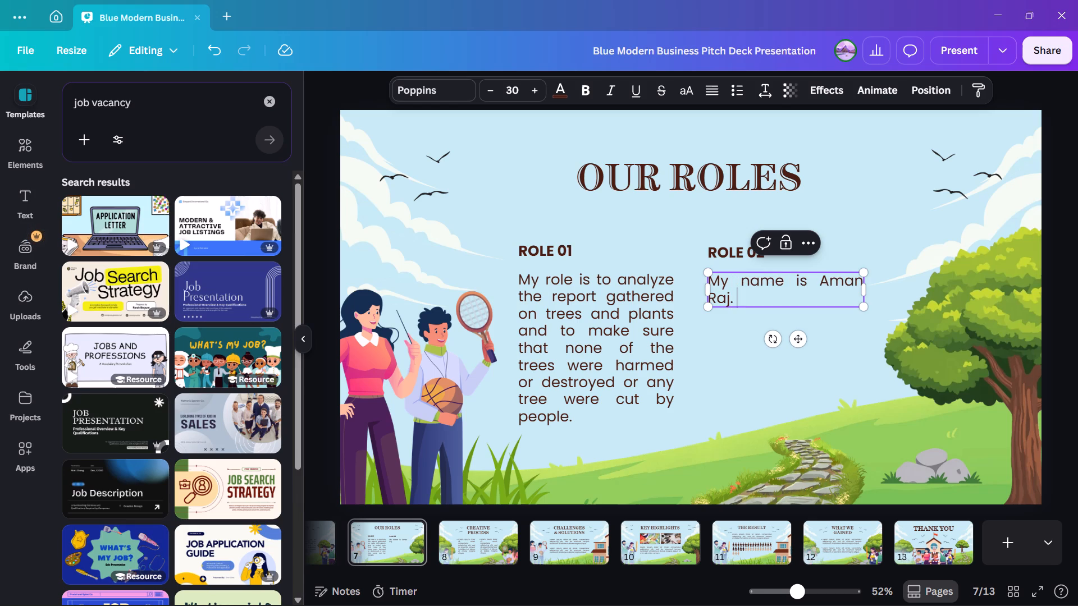
Continue the Role 02 text with "I am from Jamshedpur," after the team member's name.
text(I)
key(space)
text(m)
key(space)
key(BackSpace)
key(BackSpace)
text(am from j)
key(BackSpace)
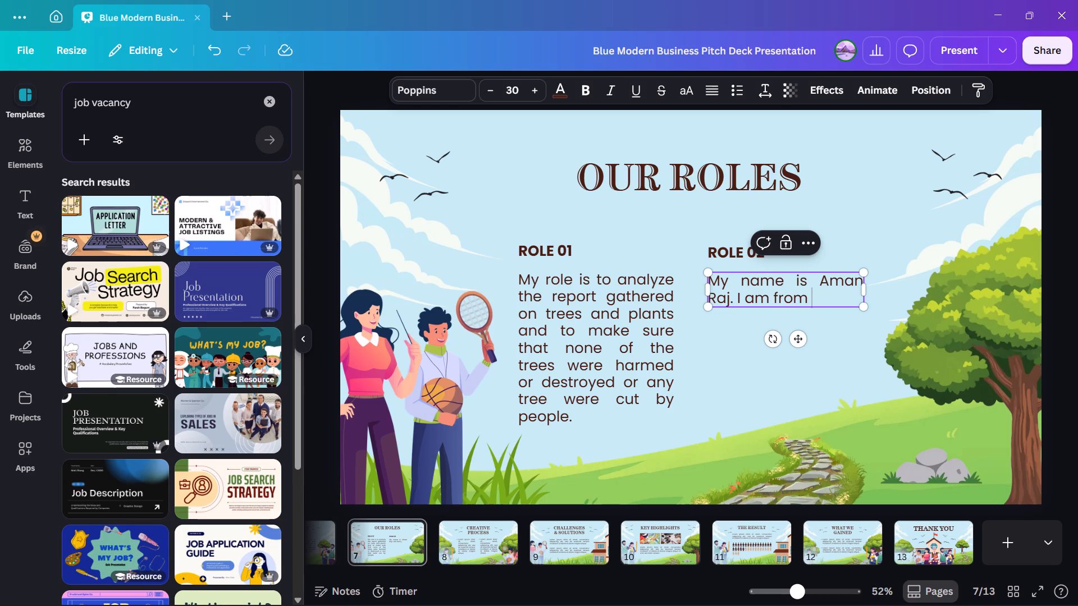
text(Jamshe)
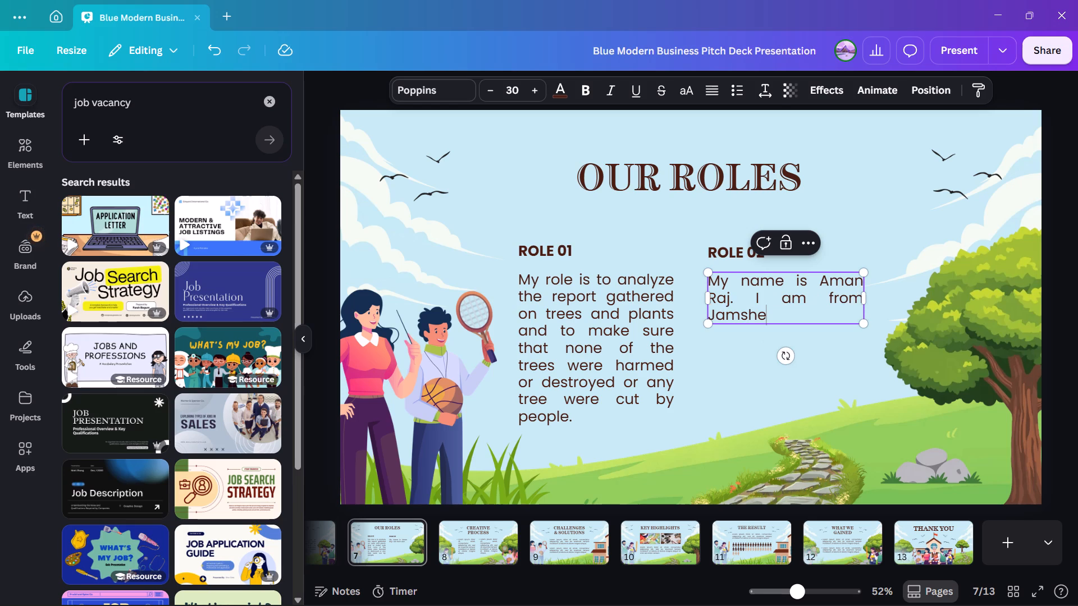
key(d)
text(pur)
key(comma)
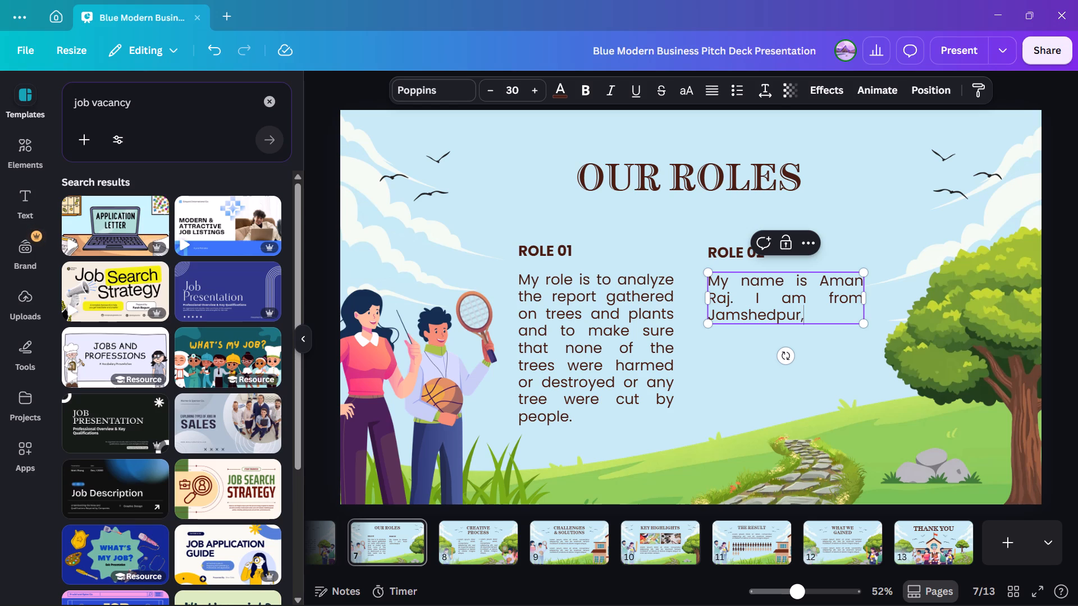
Complete the location sentence in the Role 02 text with "Jhakhand.".
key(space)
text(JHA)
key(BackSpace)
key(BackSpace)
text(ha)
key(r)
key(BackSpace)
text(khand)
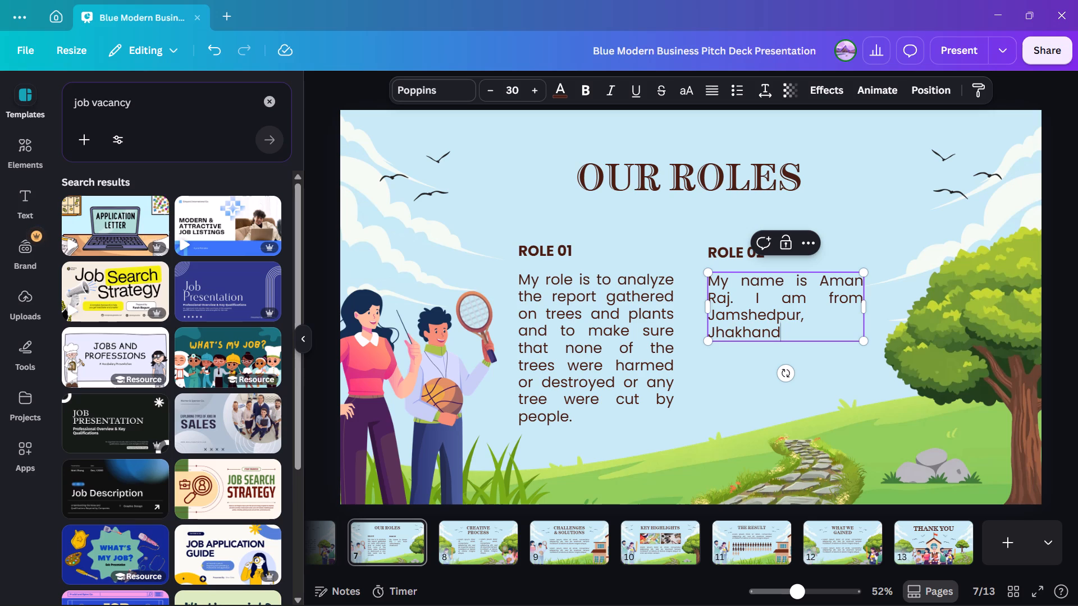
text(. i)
Add the sentence "My family consist of 4 people." to the Role 02 text.
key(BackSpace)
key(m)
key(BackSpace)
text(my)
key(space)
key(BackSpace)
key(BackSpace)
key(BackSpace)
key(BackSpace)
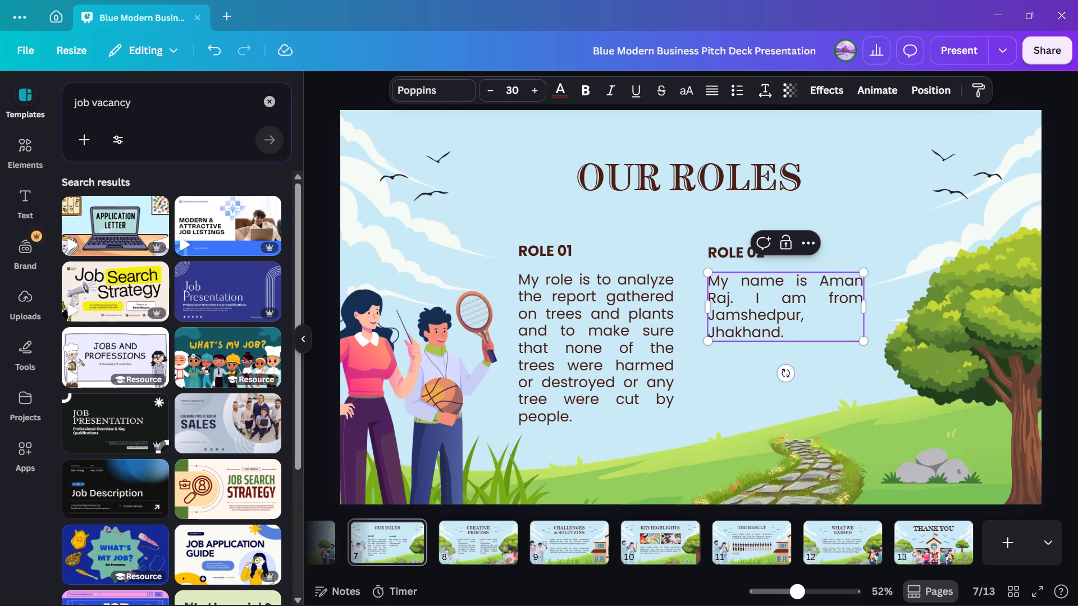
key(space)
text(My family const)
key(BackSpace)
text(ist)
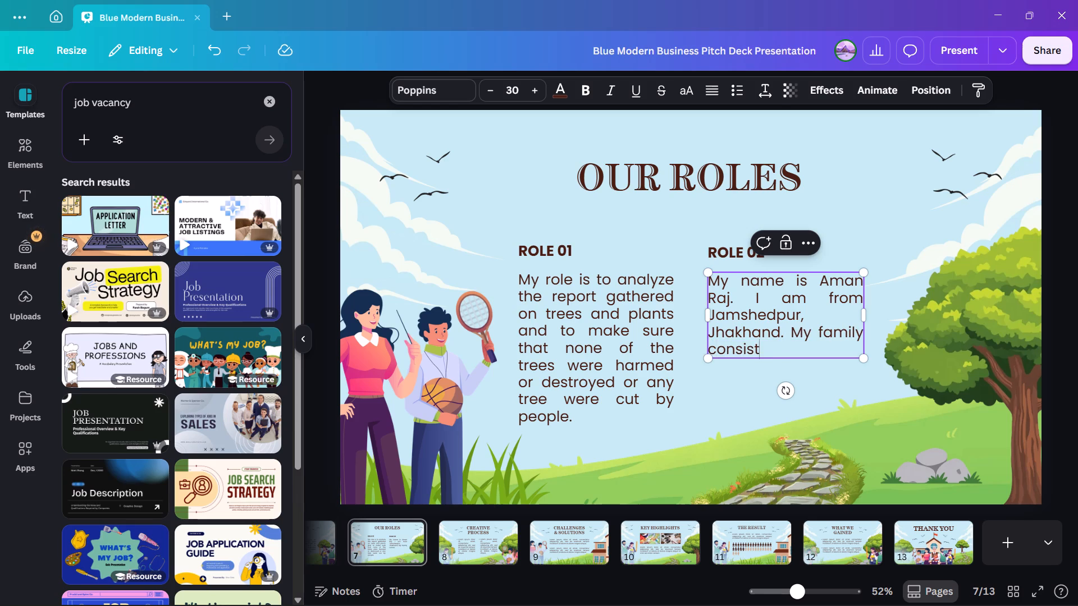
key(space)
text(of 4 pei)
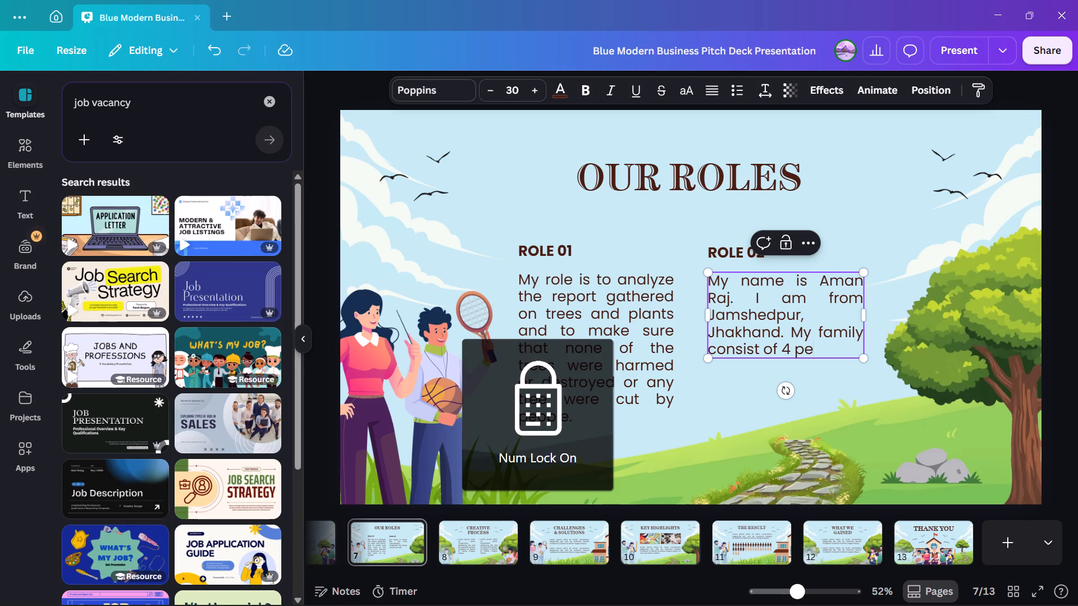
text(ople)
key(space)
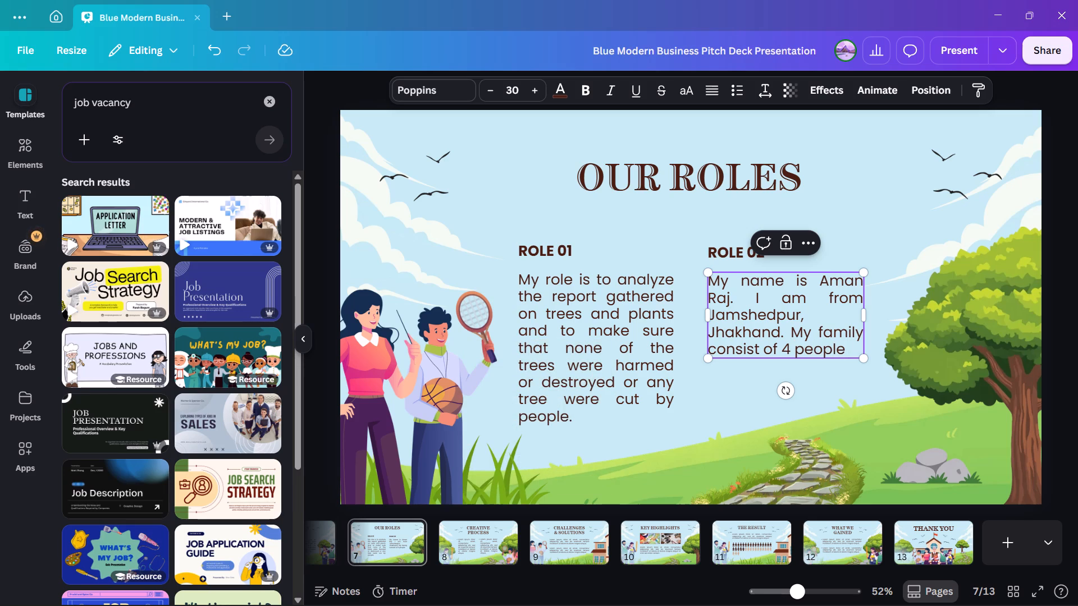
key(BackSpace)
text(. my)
Continue the Role 02 text with "My father is a business".
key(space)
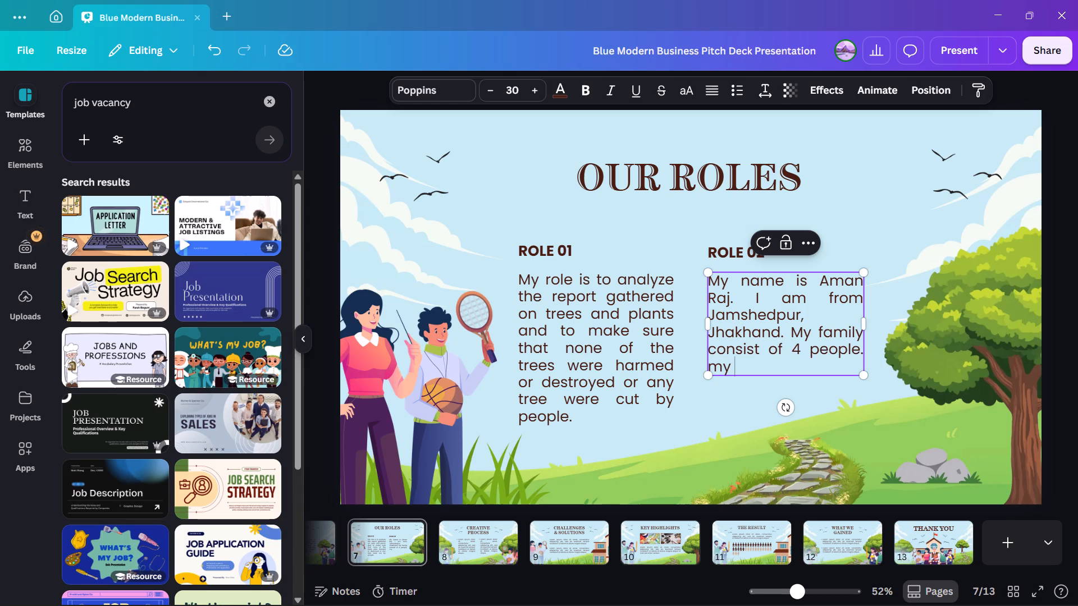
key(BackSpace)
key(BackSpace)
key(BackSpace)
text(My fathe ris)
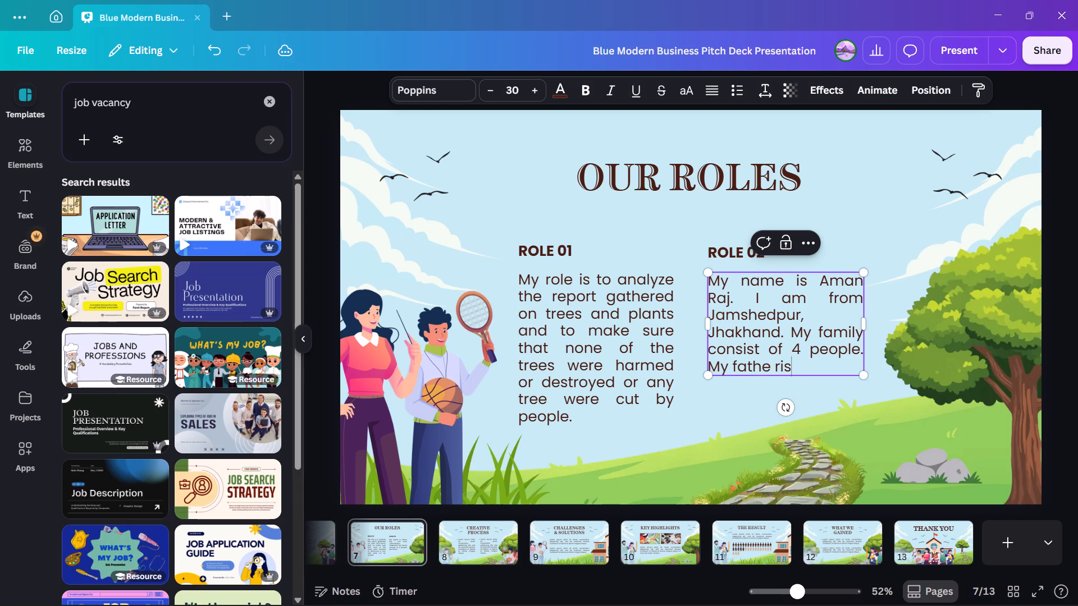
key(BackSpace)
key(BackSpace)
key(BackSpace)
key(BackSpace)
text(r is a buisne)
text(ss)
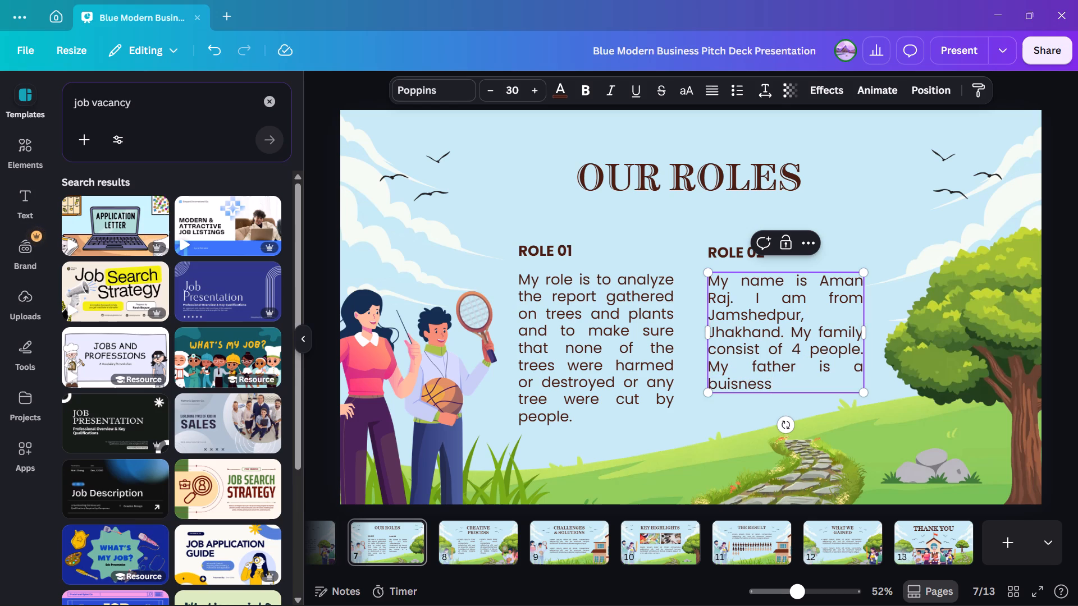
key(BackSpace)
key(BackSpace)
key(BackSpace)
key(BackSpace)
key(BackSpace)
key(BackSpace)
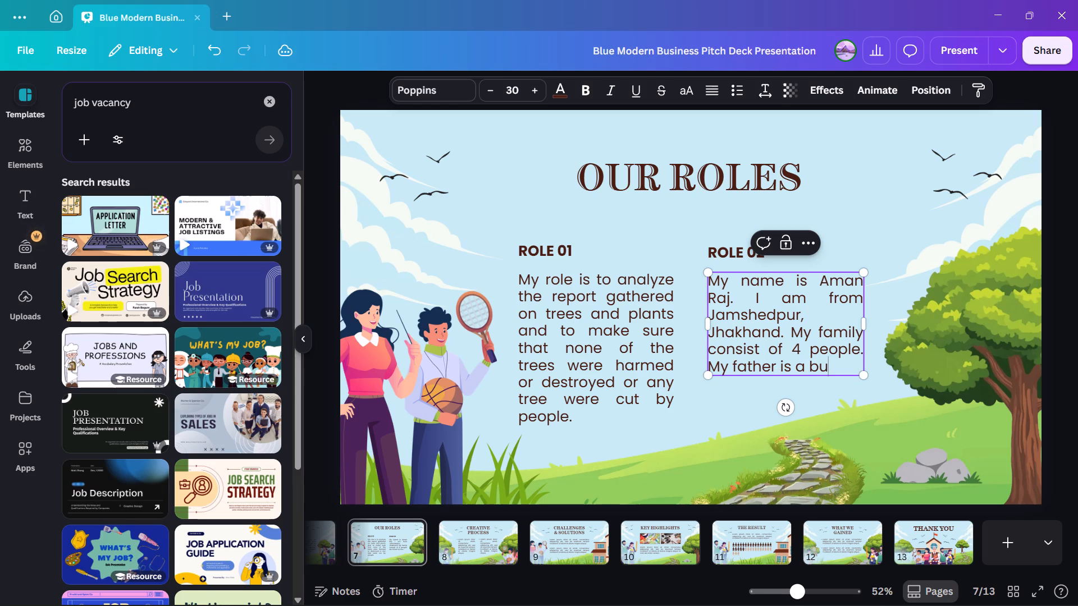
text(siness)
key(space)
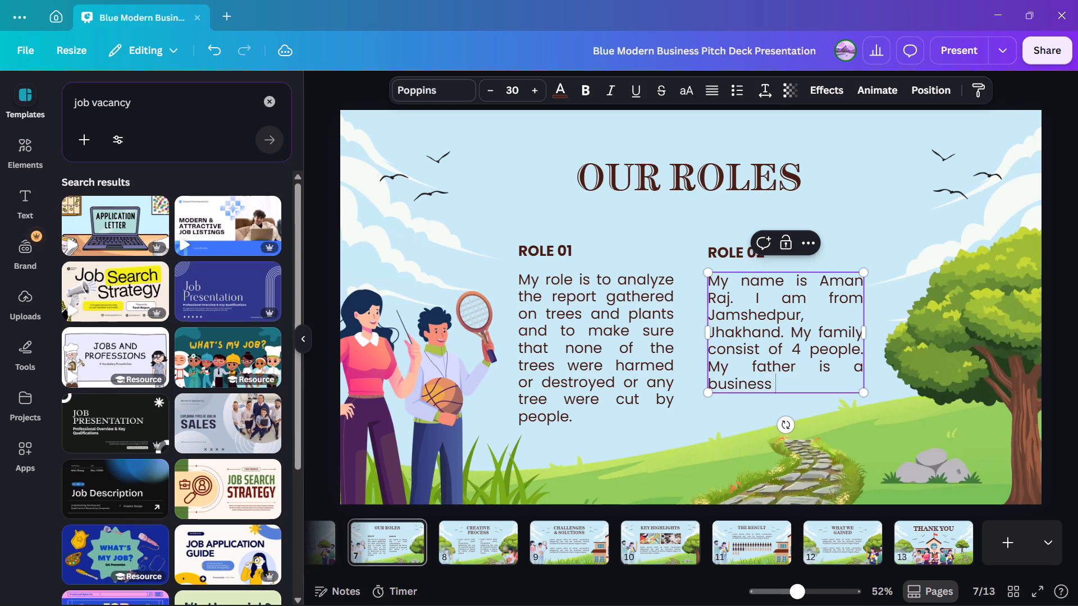
Finish the Role 02 text with "man and my mother is a housewife and my brother studies in class 12.".
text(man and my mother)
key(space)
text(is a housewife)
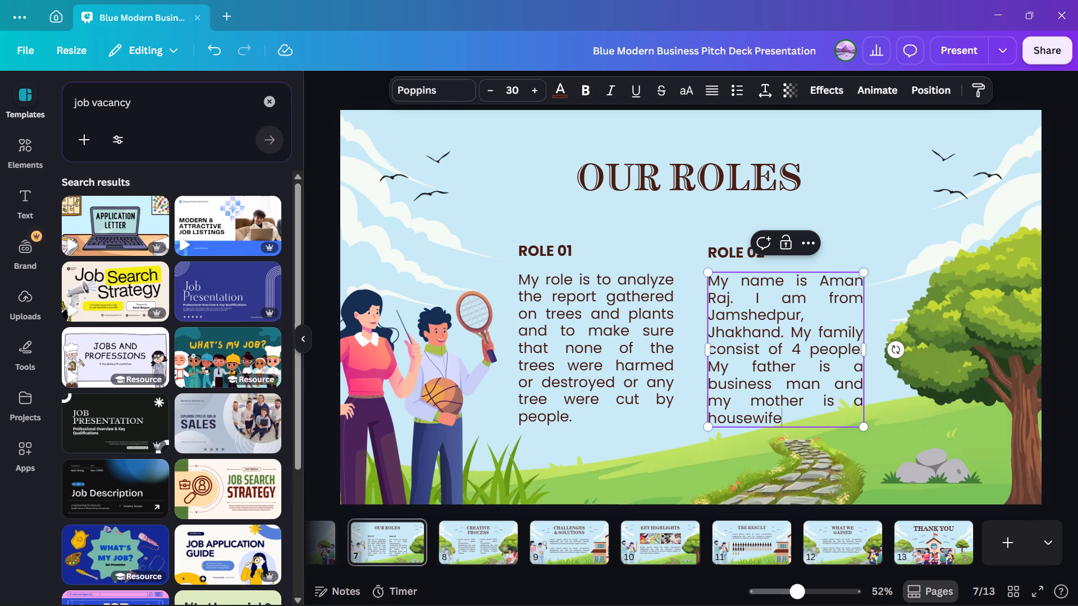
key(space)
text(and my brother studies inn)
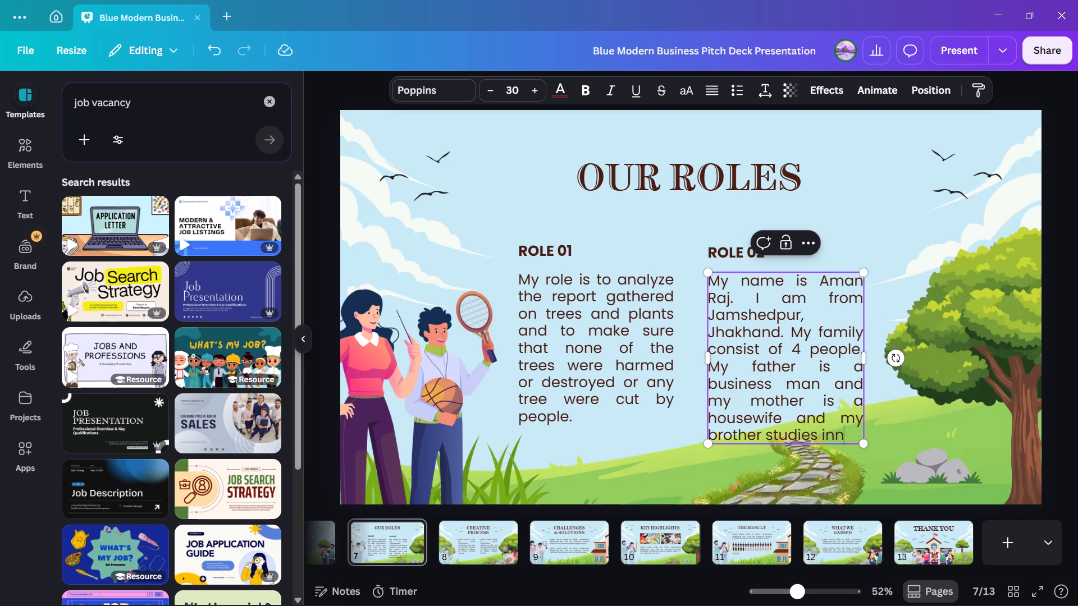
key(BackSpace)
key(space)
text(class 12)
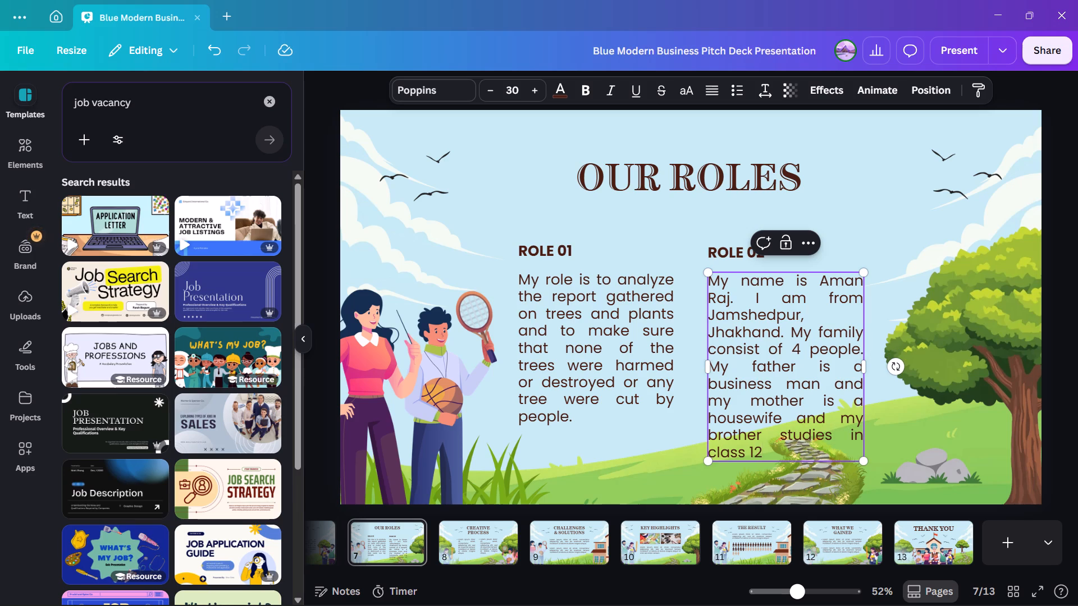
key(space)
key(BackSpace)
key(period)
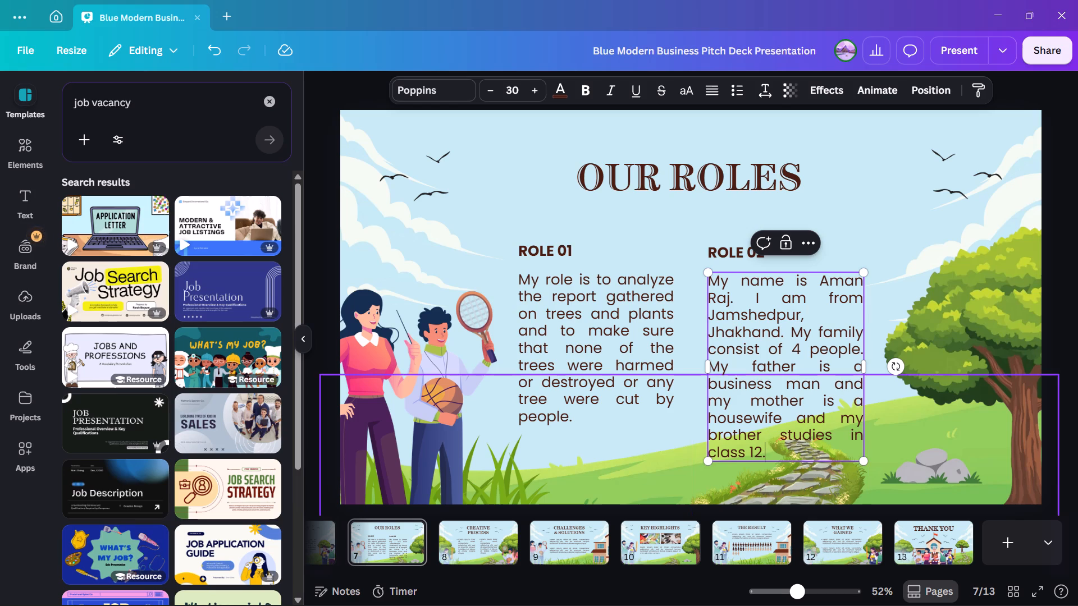
click(684, 240)
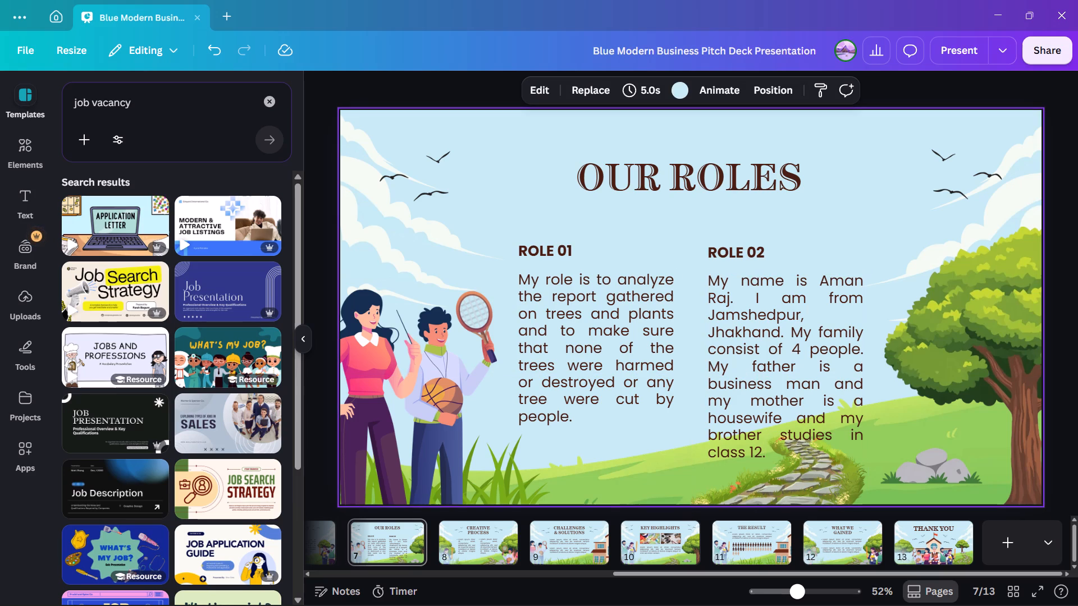
On the Creative Process slide, replace the first bullet's placeholder text with "I am recently studying BCA from Amity".
click(497, 539)
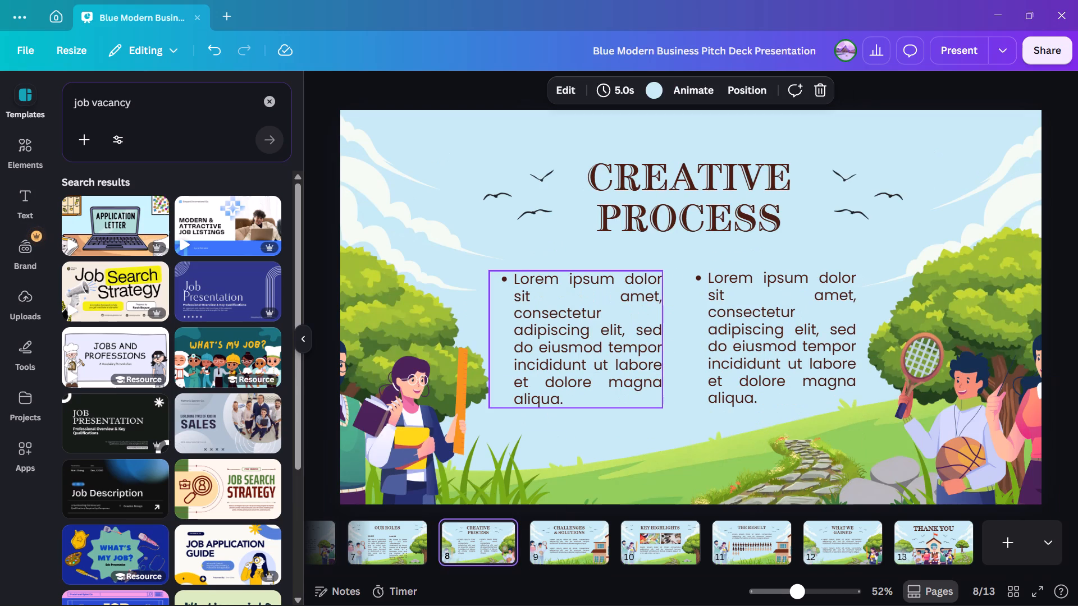
double_click(604, 314)
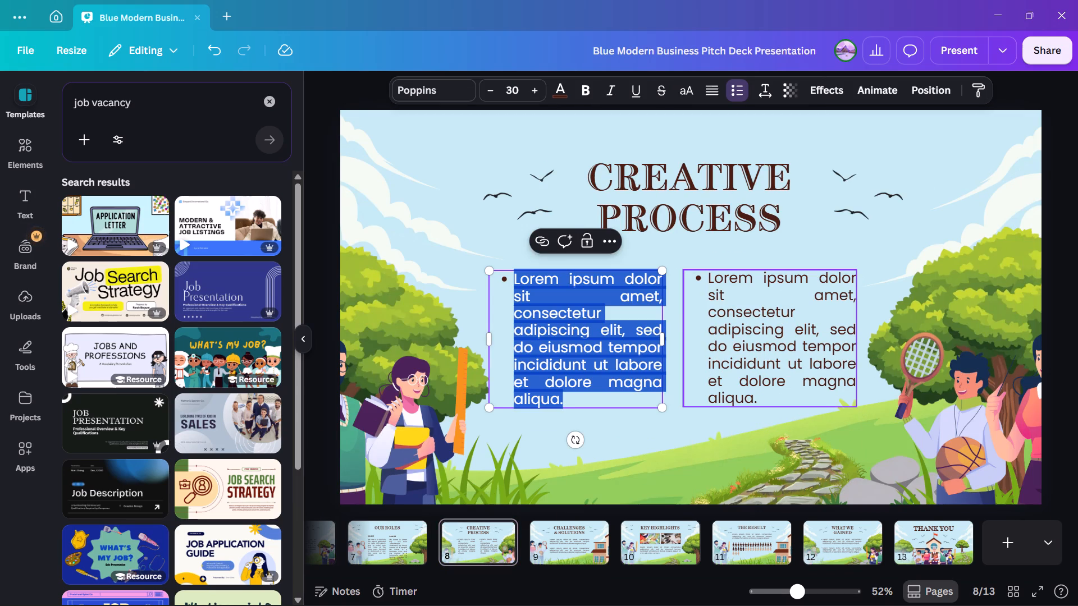
key(BackSpace)
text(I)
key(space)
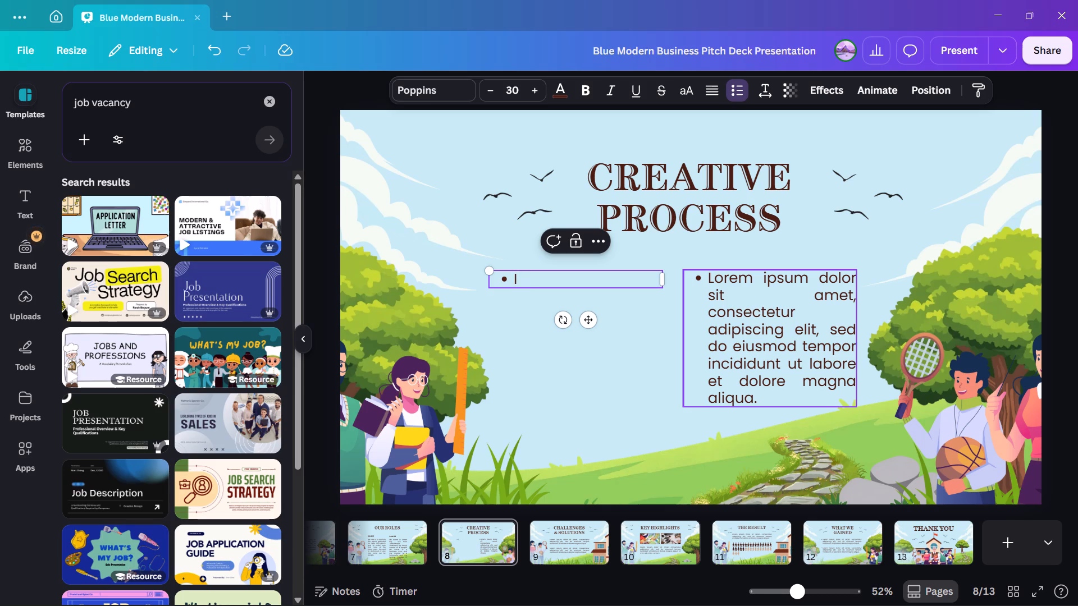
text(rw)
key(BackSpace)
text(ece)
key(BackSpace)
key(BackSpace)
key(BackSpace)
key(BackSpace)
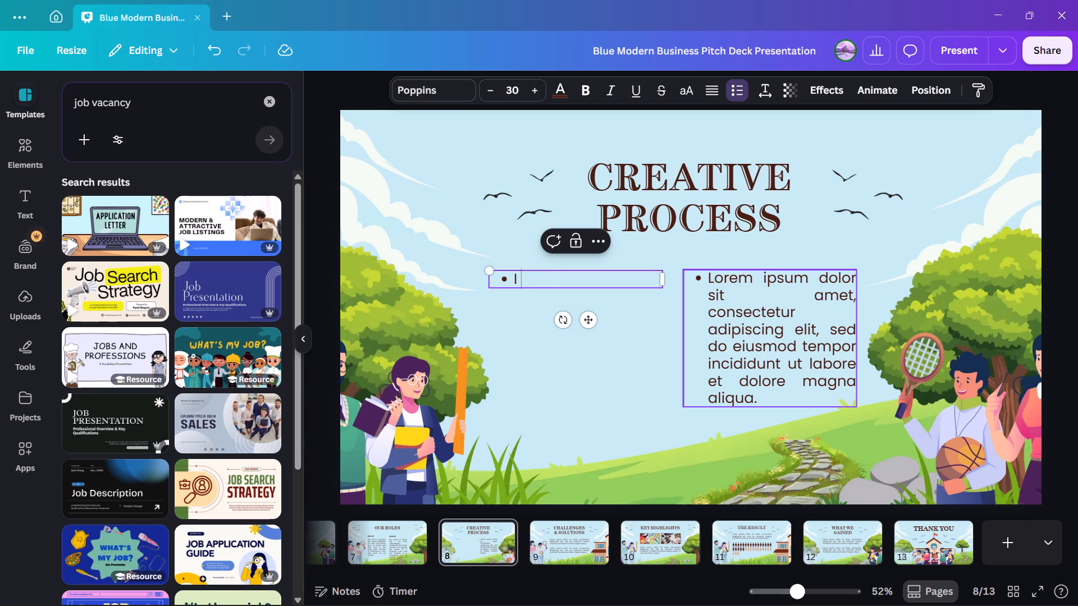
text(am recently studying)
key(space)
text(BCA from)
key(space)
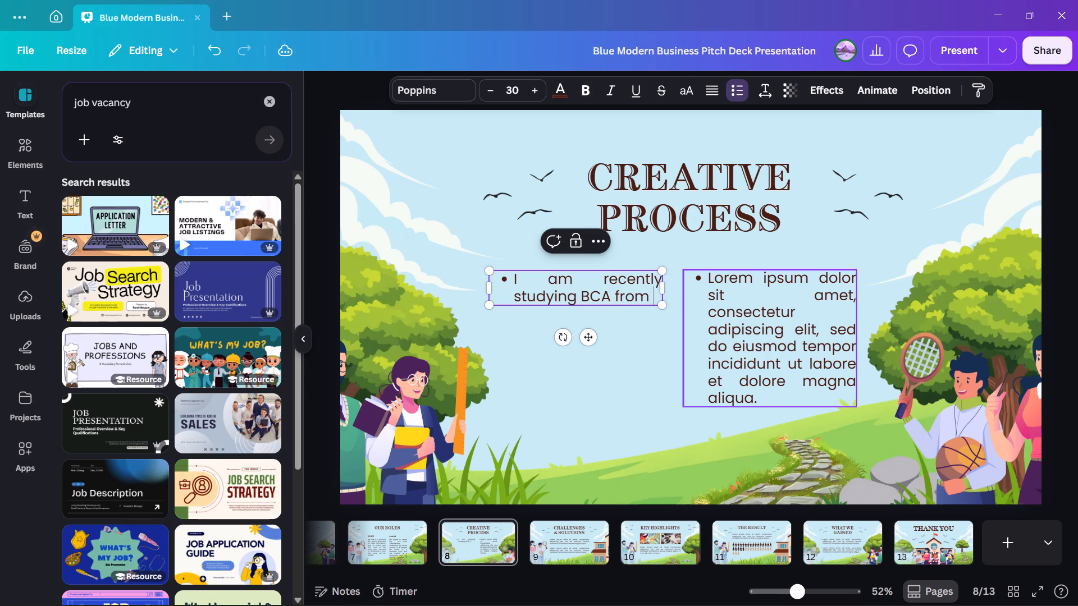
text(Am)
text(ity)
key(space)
In the first Creative Process bullet, insert an empty pair of parentheses after "BCA".
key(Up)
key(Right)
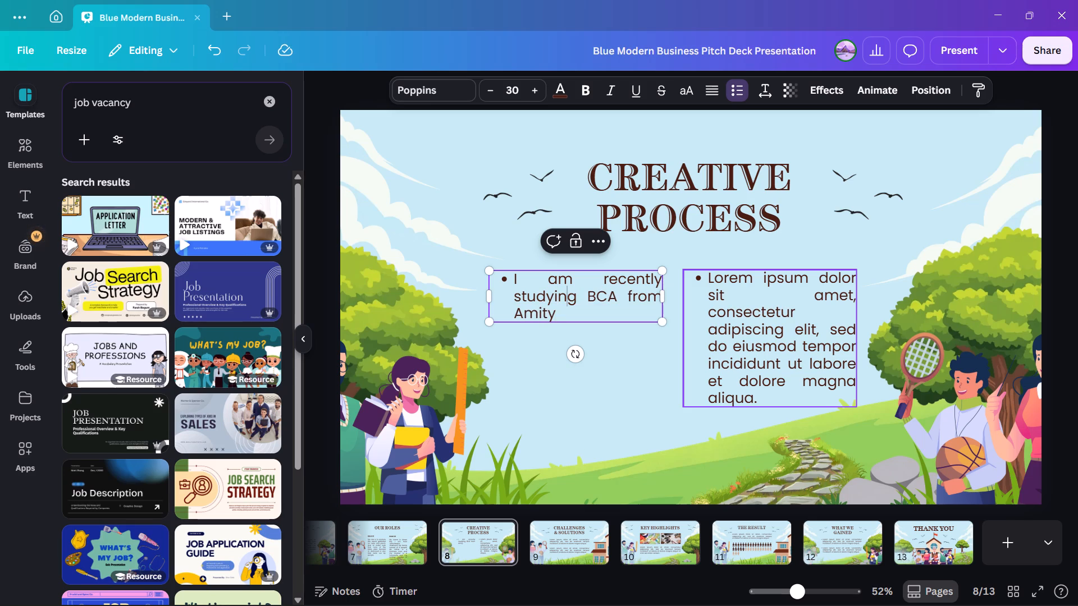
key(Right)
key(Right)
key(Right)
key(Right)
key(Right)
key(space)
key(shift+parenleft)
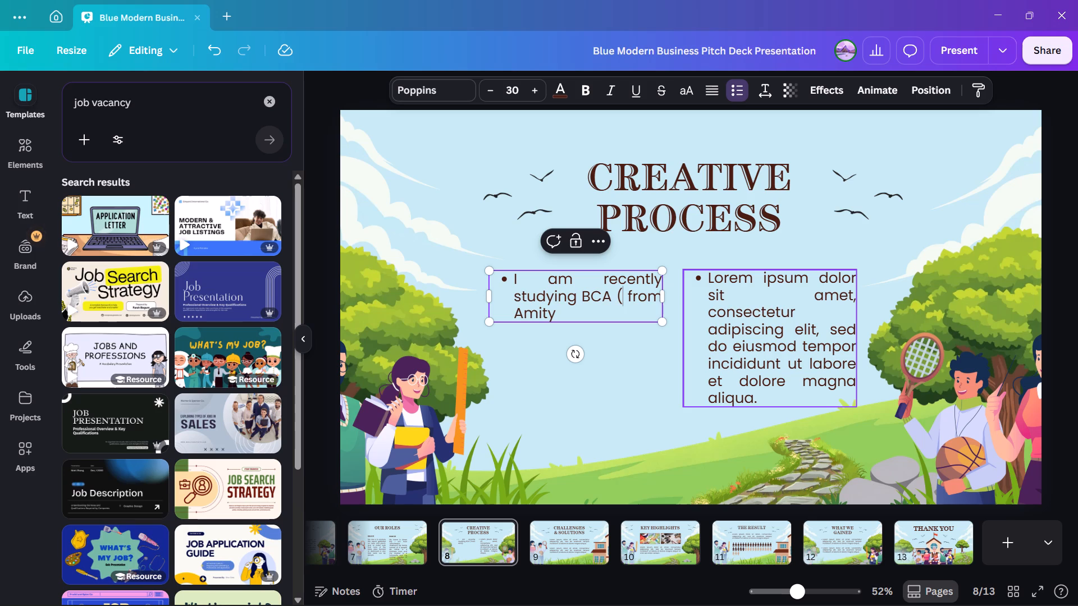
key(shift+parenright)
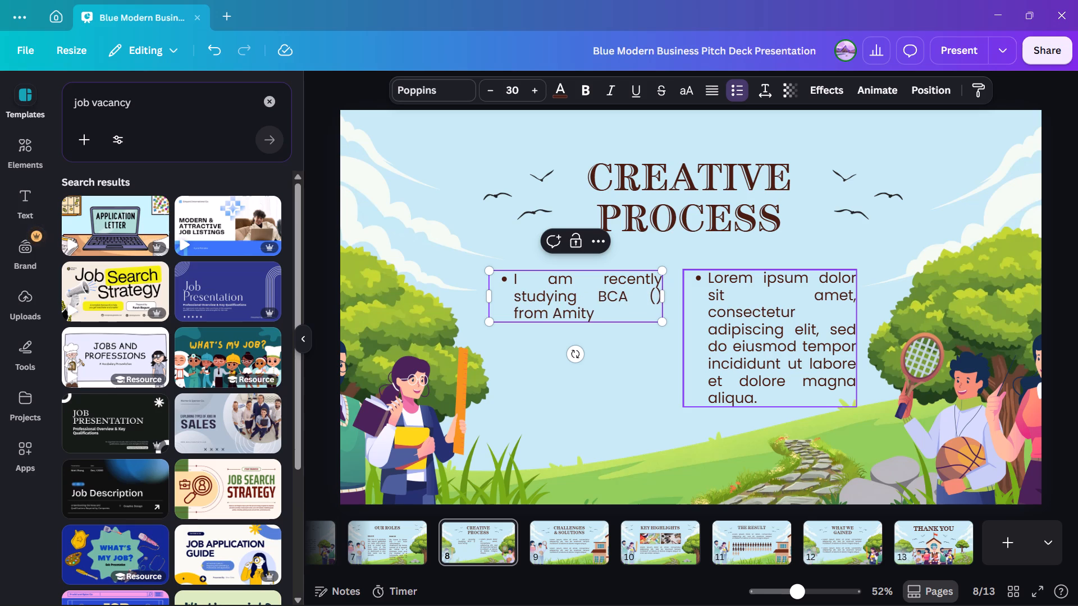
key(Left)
Fill the parentheses after "BCA" with "Bachelor of Computer Application".
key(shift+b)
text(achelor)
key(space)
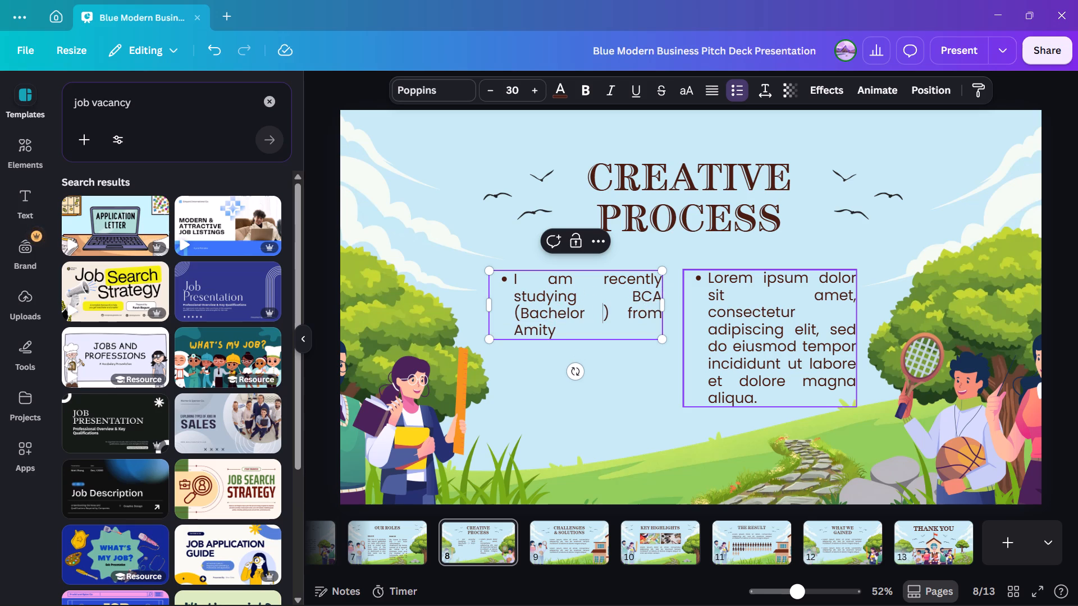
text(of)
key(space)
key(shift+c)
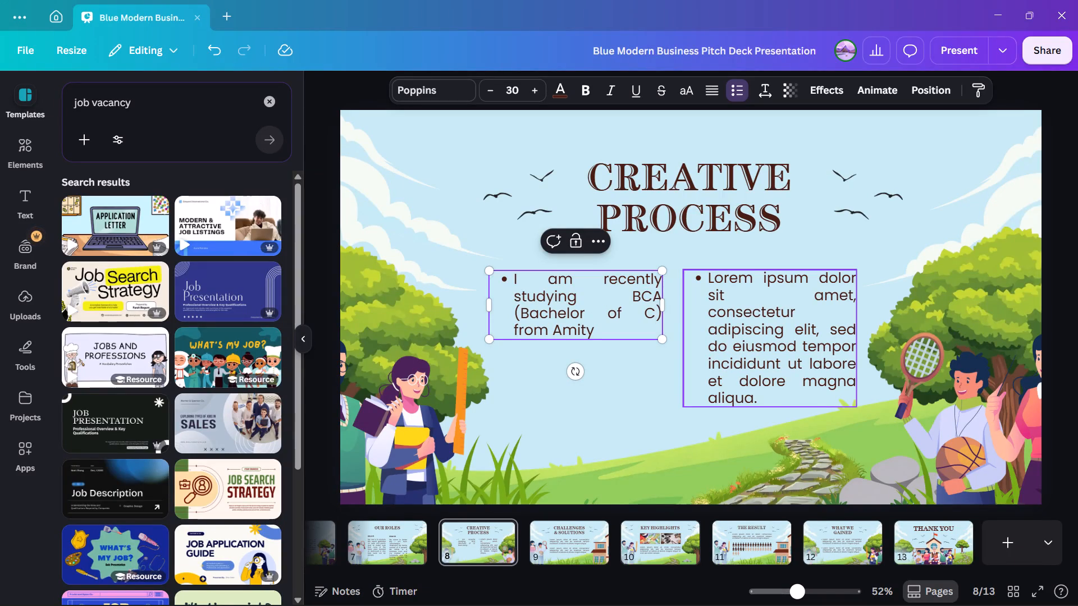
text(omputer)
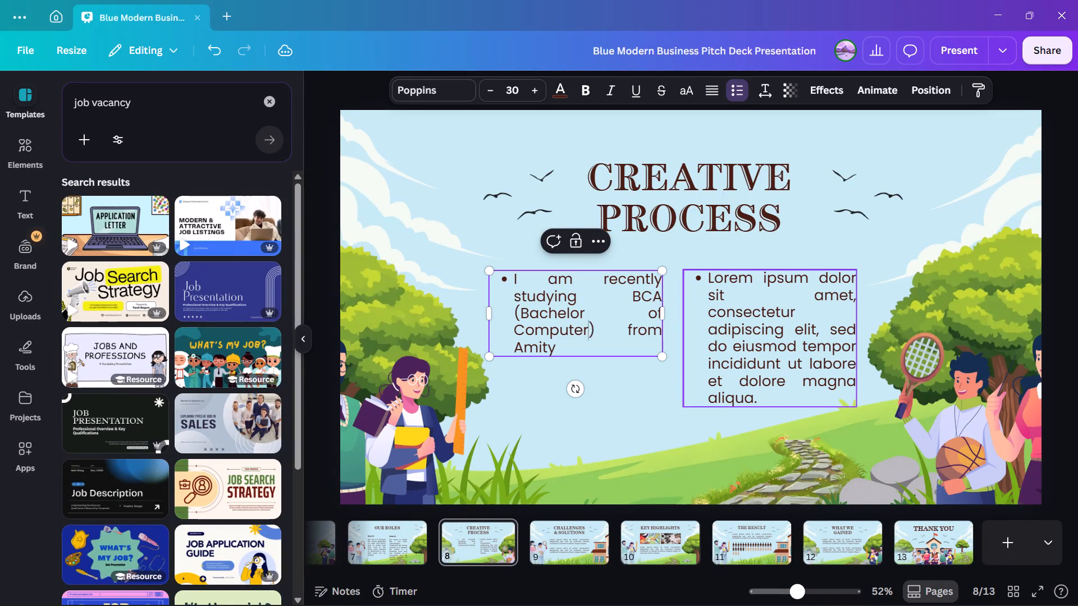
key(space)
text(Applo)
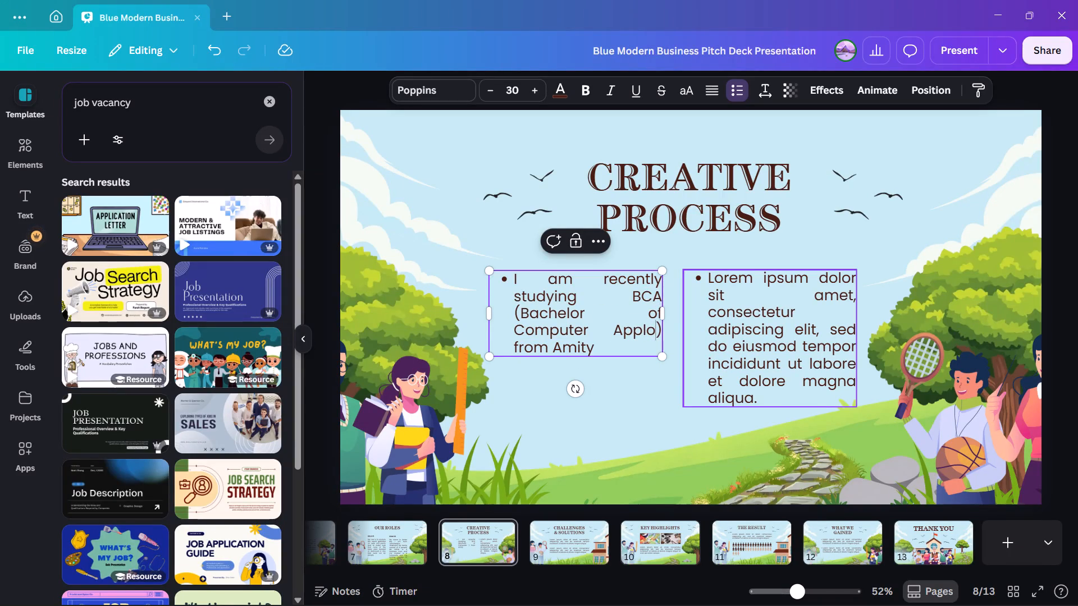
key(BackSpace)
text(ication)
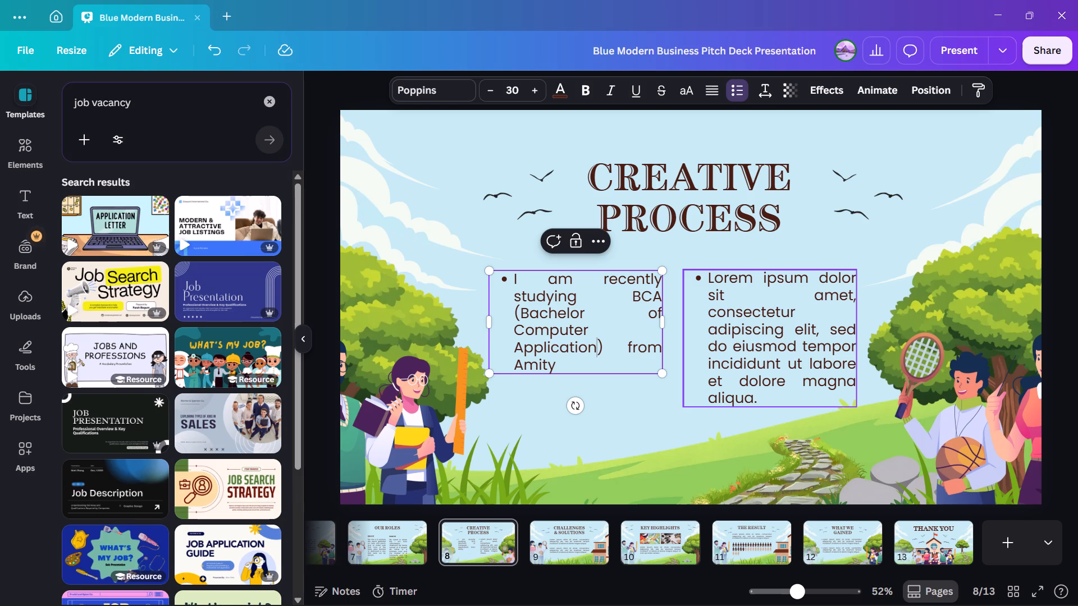
Complete the first bullet's sentence after "Amity" with "University Jharkhand.".
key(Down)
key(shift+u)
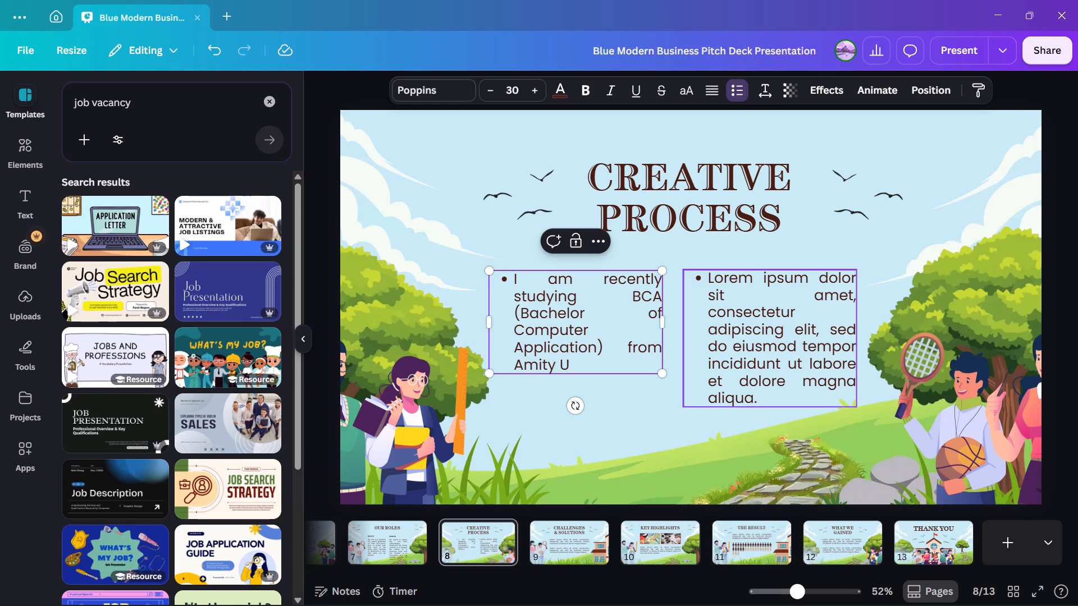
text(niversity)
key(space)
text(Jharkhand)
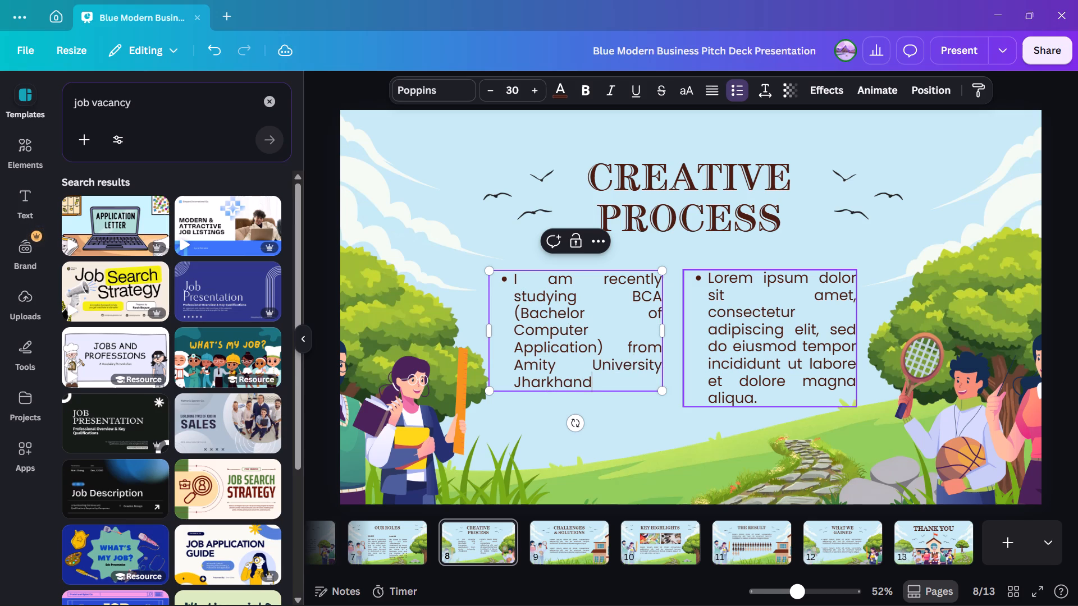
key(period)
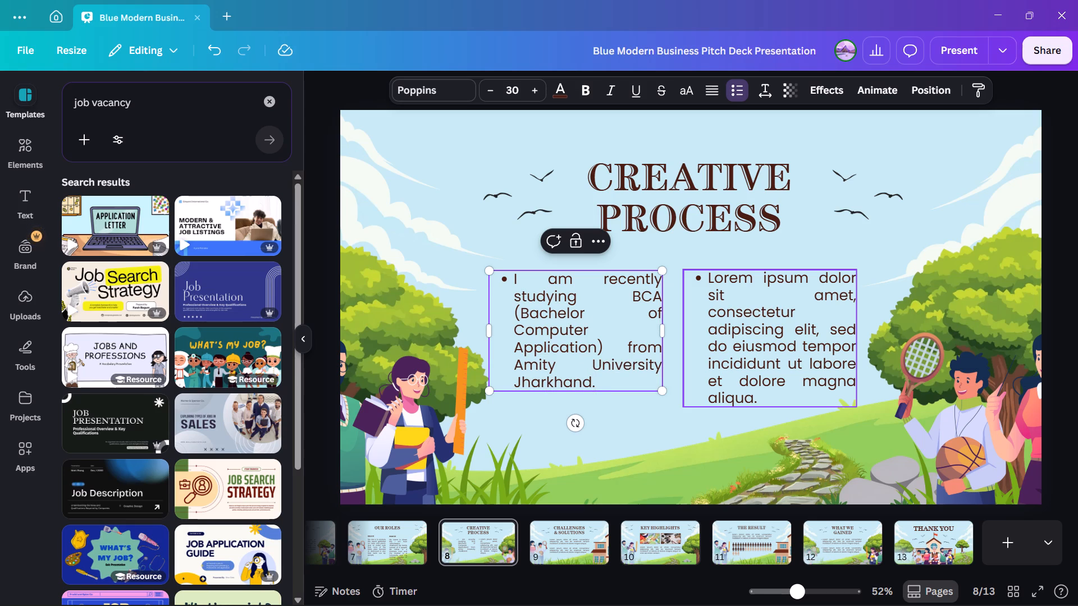
Add "I got 92% in class 10th" after the first sentence of the first Creative Process bullet.
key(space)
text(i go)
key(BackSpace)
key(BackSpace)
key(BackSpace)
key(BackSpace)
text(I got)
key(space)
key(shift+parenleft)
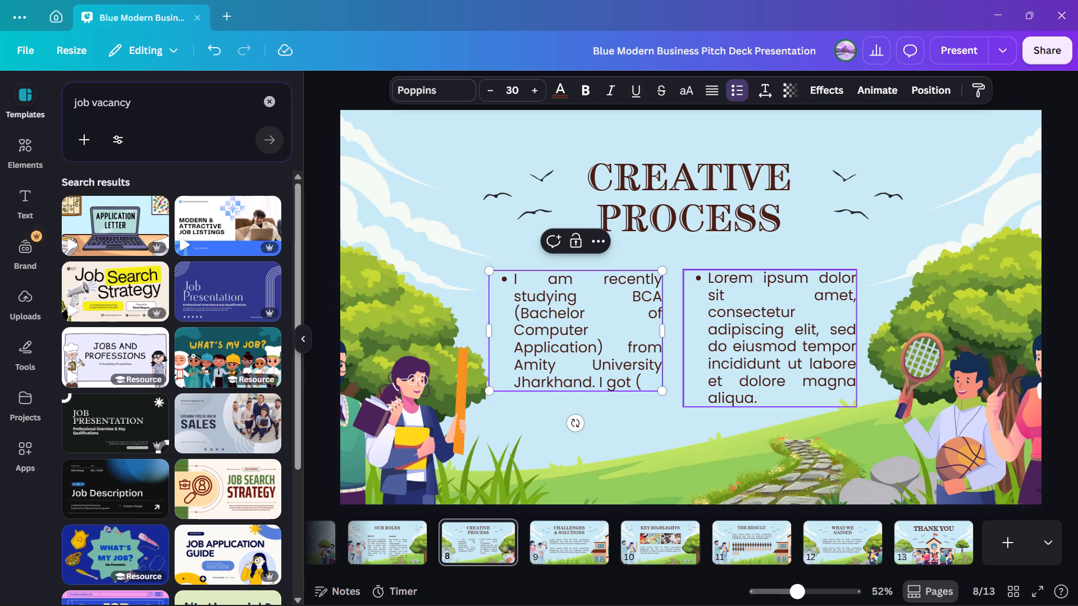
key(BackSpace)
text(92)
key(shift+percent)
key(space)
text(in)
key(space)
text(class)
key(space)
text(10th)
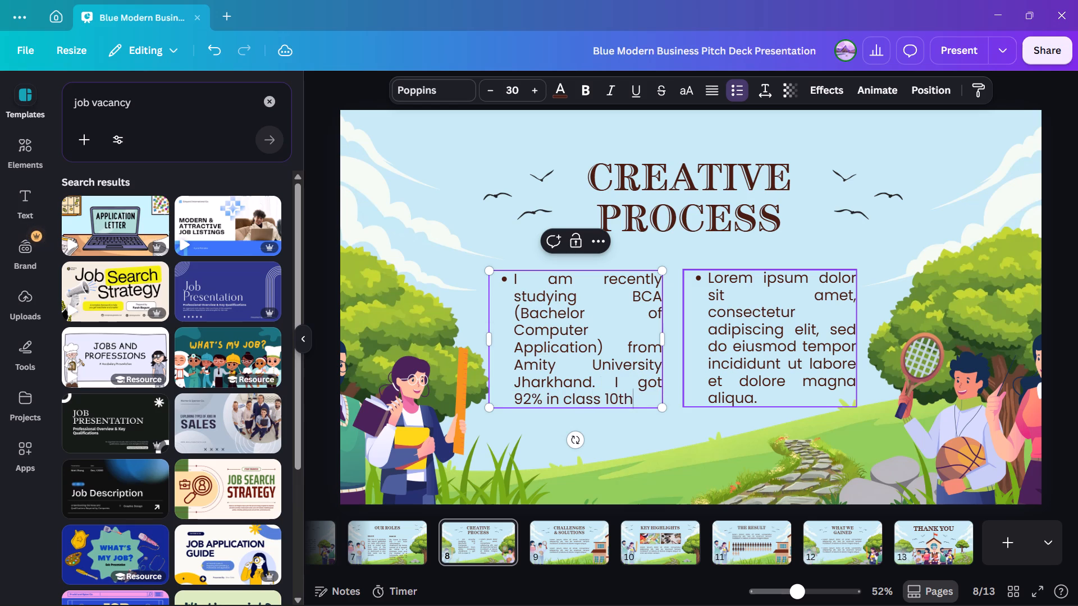
Continue the first bullet's marks sentence with "and 86% in class 12th".
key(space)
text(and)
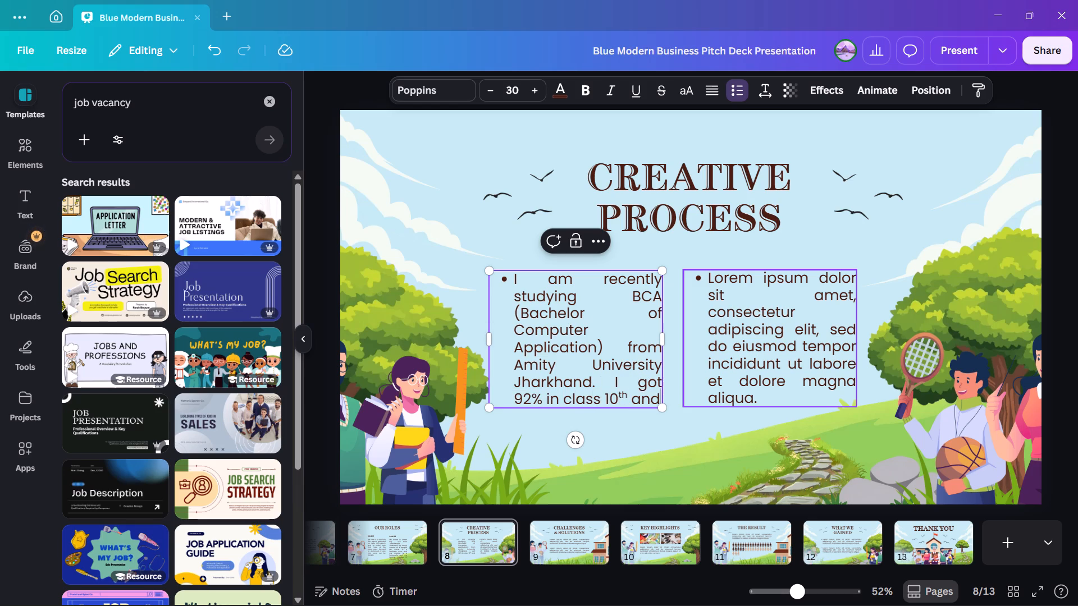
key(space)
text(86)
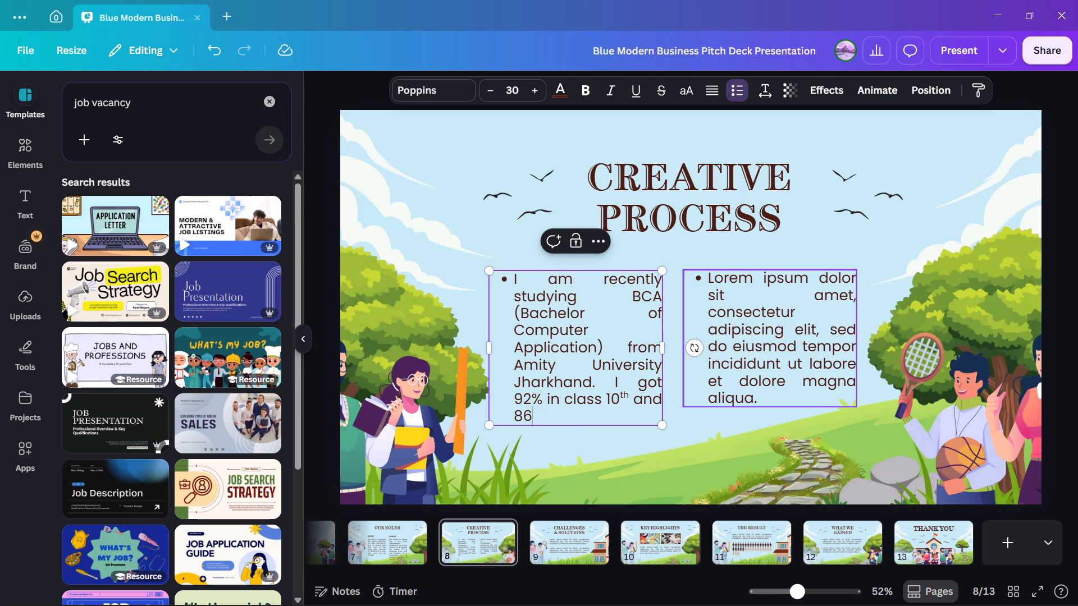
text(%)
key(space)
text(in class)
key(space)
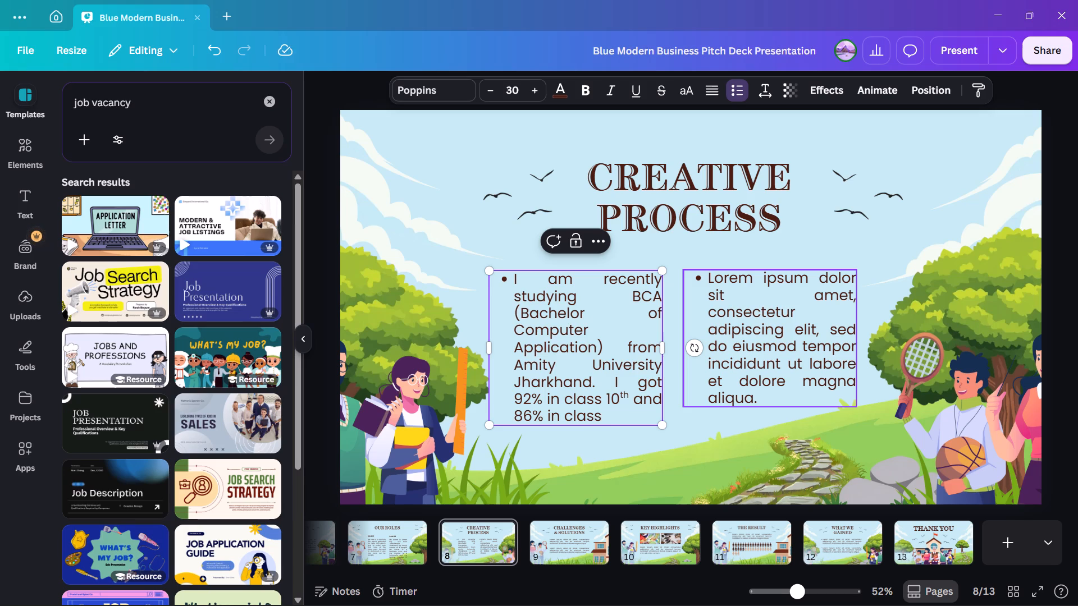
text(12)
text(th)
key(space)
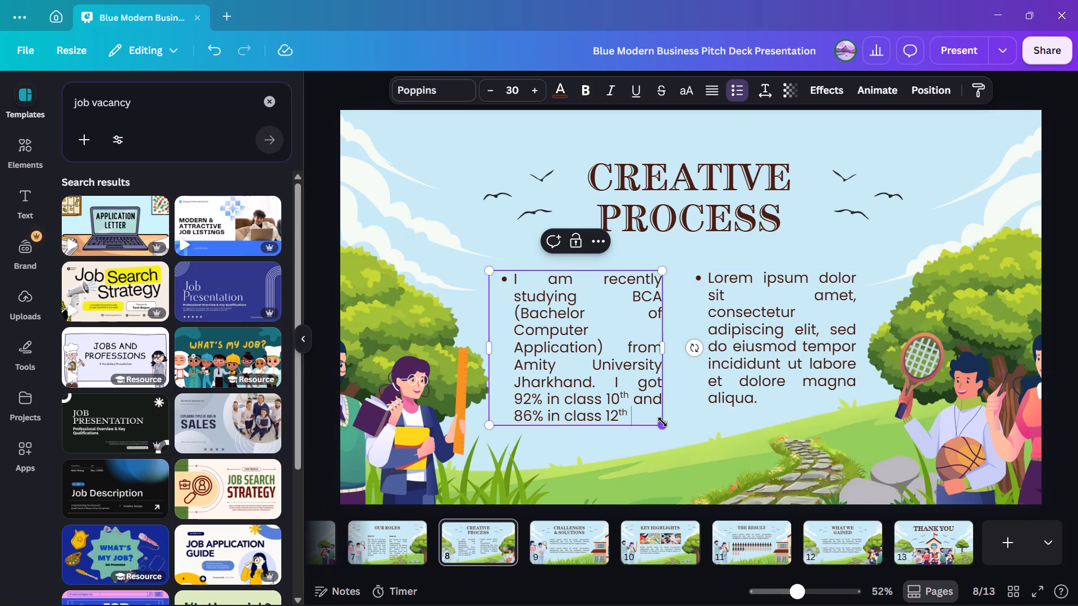
Replace the second Creative Process bullet's placeholder text with "My achievements are".
double_click(742, 369)
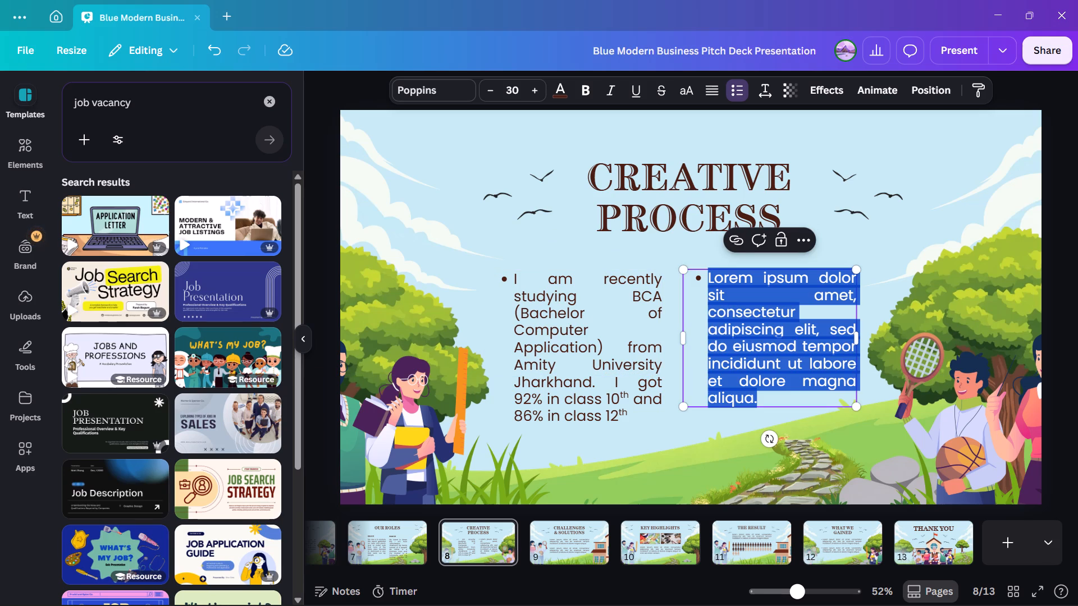
key(BackSpace)
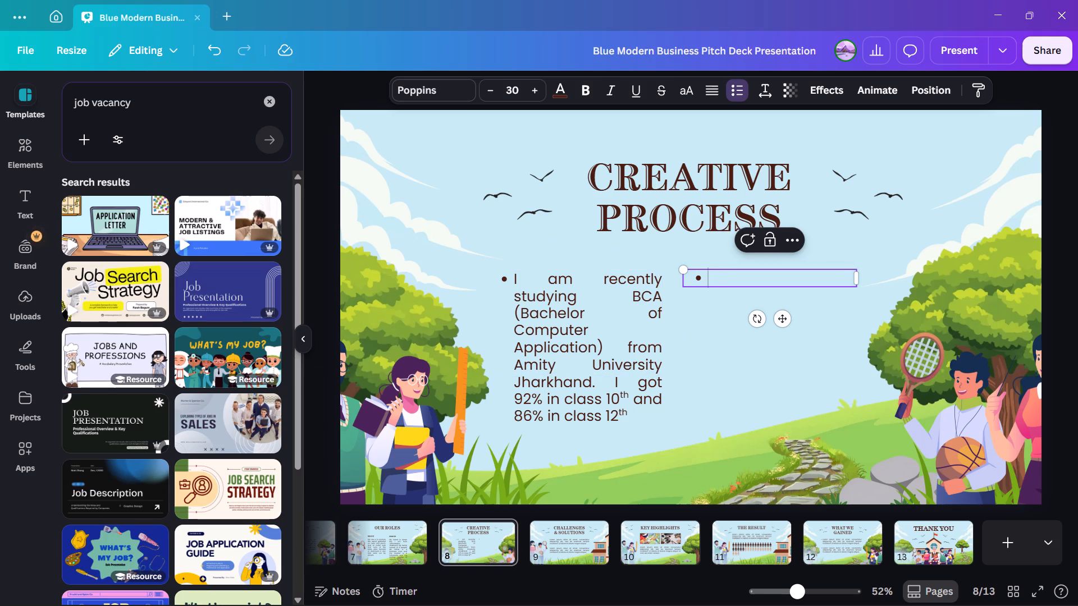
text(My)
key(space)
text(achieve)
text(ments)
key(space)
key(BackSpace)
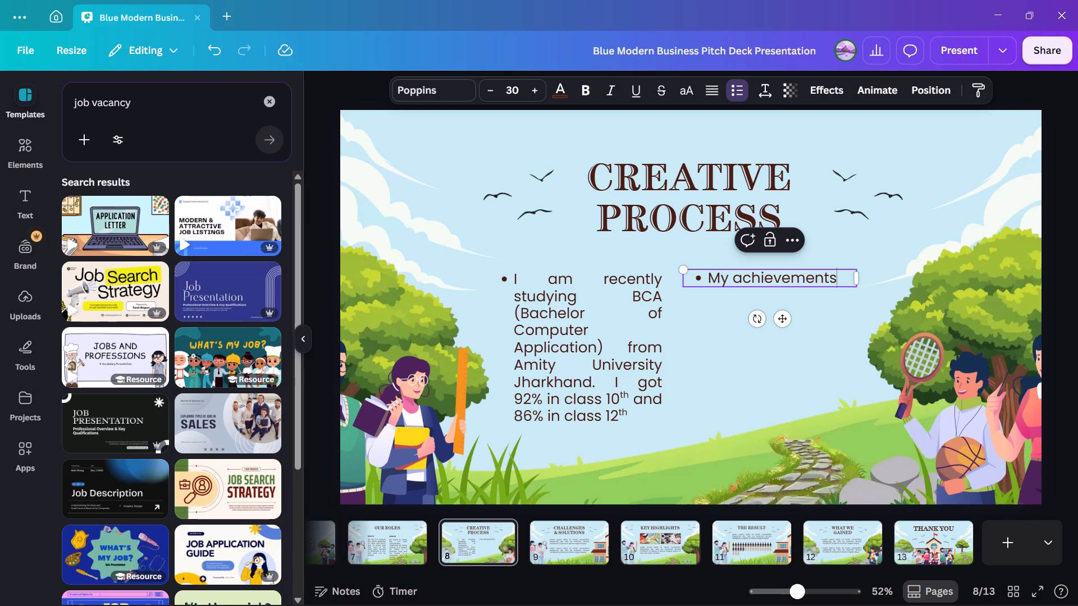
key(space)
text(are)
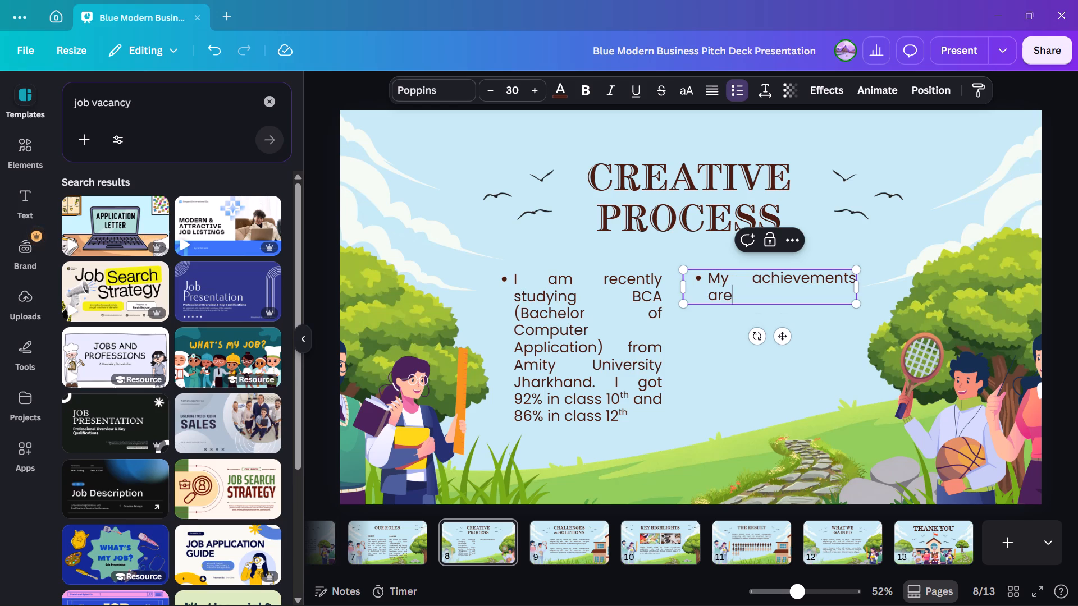
Continue the second Creative Process bullet after "My achievements are" with "that i represnt".
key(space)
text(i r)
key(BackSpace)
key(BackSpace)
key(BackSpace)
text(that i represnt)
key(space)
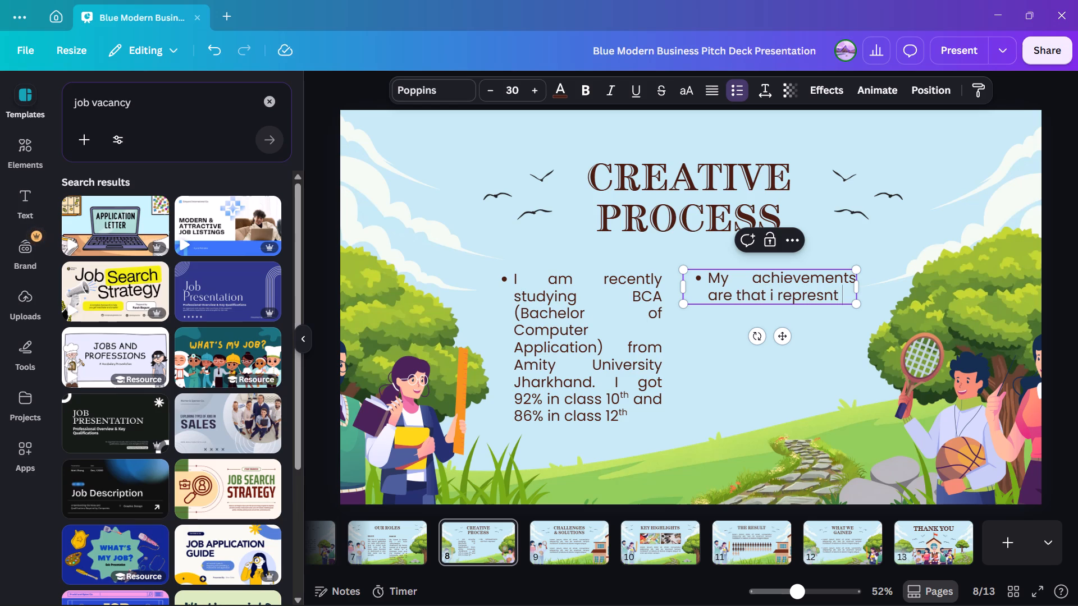
Extend the second bullet's sentence with "our school in BGMI".
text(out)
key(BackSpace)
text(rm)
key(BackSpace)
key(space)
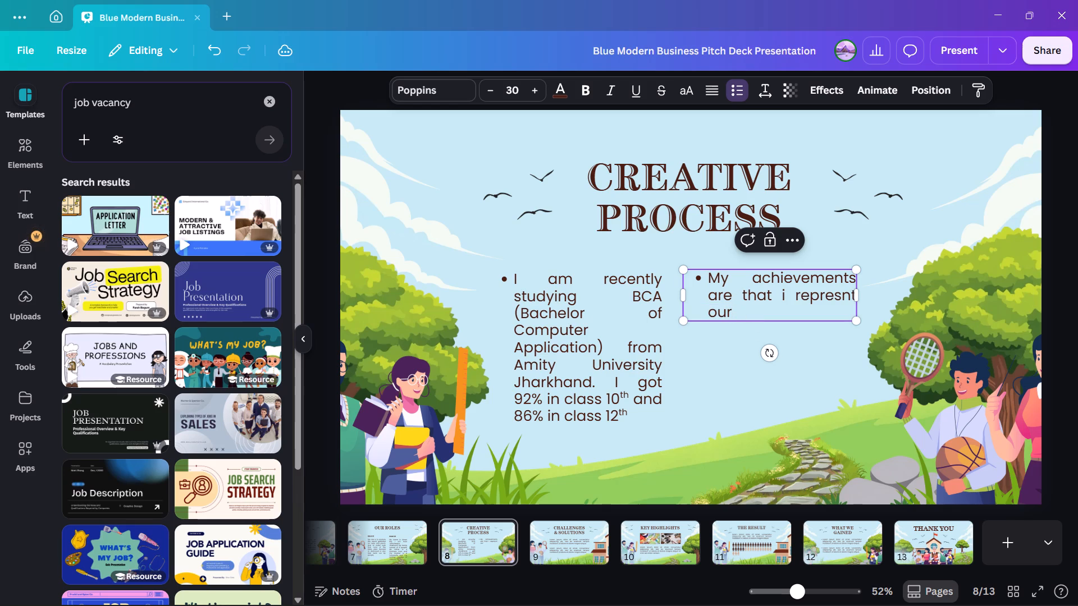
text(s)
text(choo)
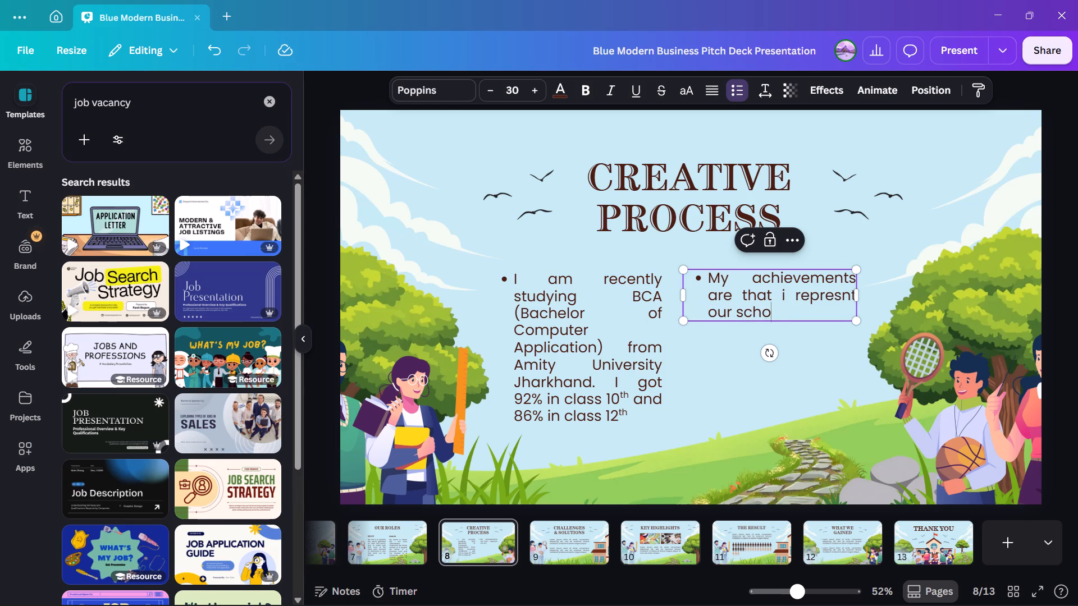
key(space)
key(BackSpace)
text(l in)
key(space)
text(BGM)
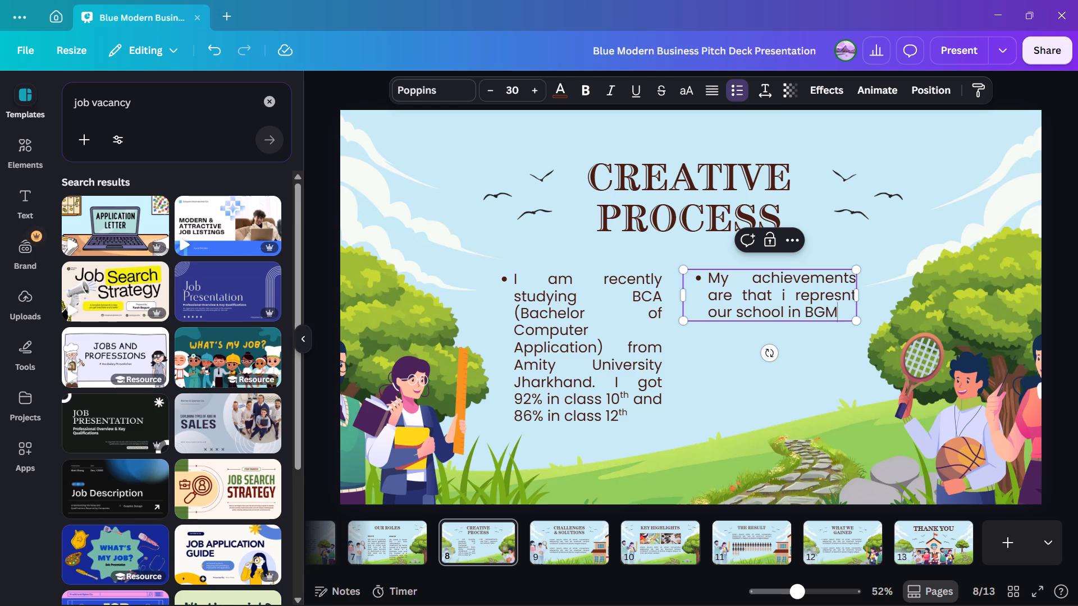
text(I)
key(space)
Add "and there i got 2nd runner up" after "BGMI" in the second bullet.
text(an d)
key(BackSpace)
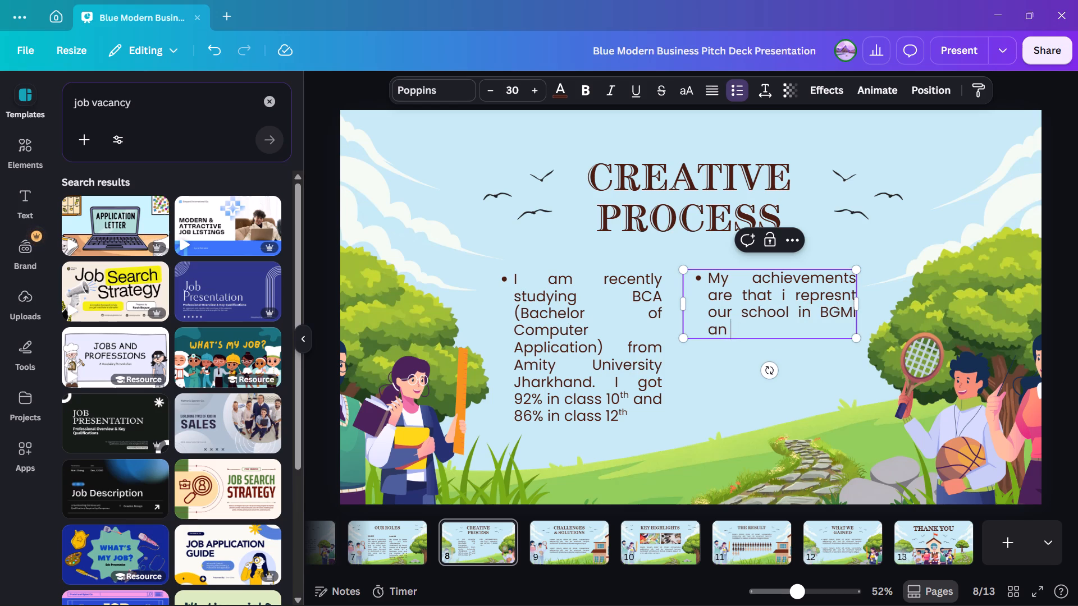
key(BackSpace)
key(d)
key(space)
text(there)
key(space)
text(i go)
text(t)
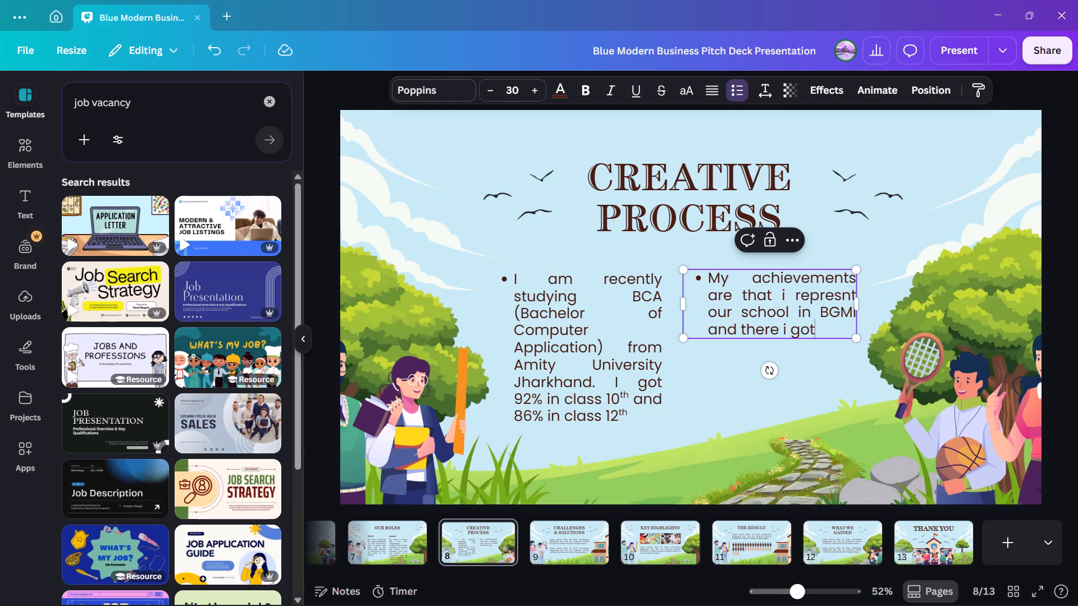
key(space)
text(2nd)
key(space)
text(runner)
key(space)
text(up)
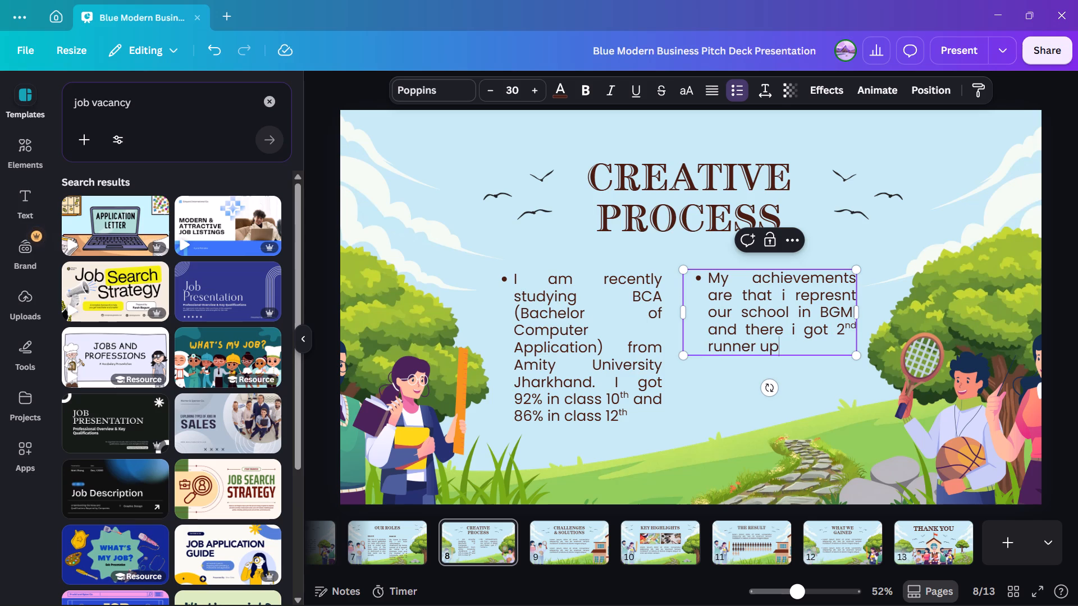
Continue the second bullet after "runner up" with "from there i also".
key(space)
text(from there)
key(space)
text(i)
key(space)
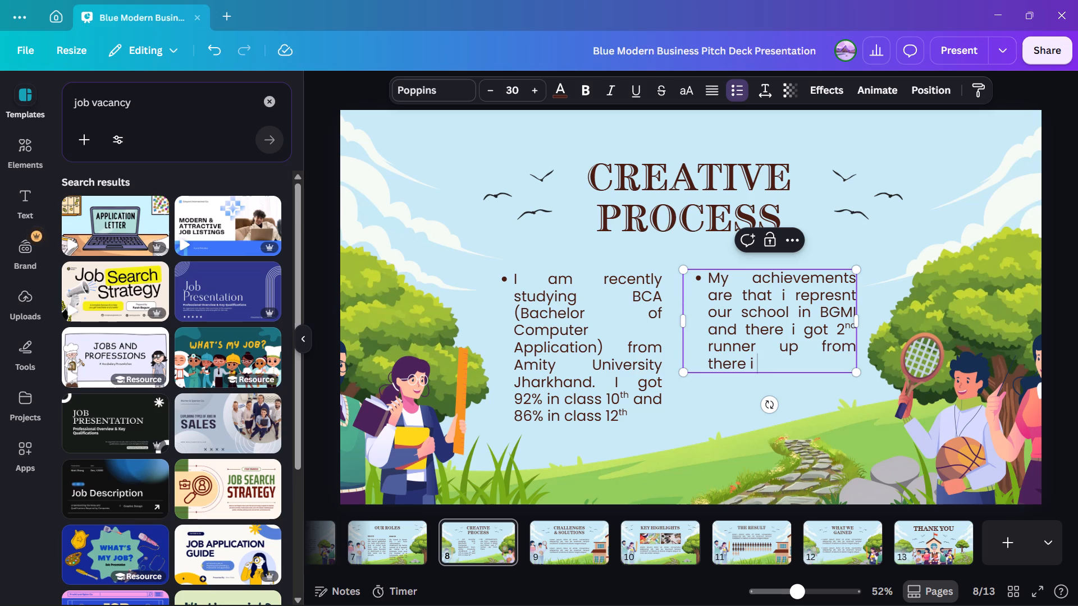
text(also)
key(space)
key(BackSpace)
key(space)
Extend the second bullet's sentence with "play football and".
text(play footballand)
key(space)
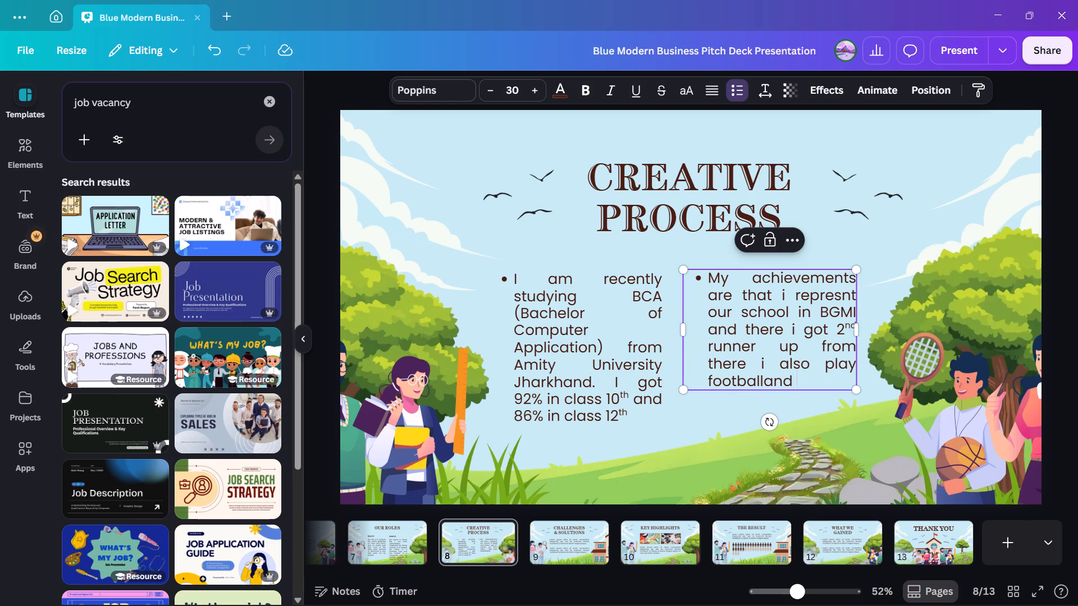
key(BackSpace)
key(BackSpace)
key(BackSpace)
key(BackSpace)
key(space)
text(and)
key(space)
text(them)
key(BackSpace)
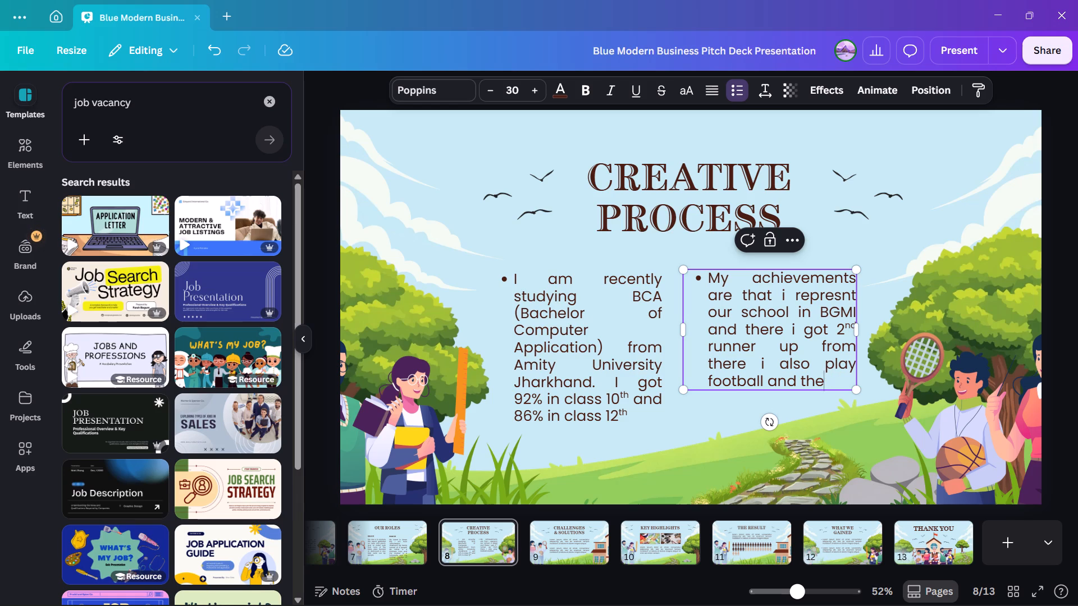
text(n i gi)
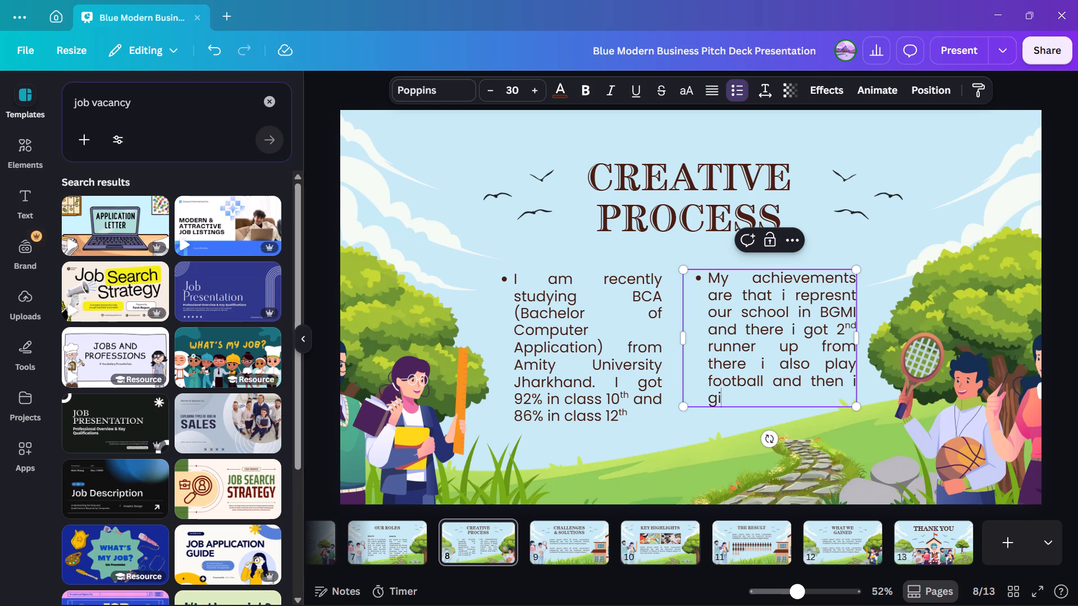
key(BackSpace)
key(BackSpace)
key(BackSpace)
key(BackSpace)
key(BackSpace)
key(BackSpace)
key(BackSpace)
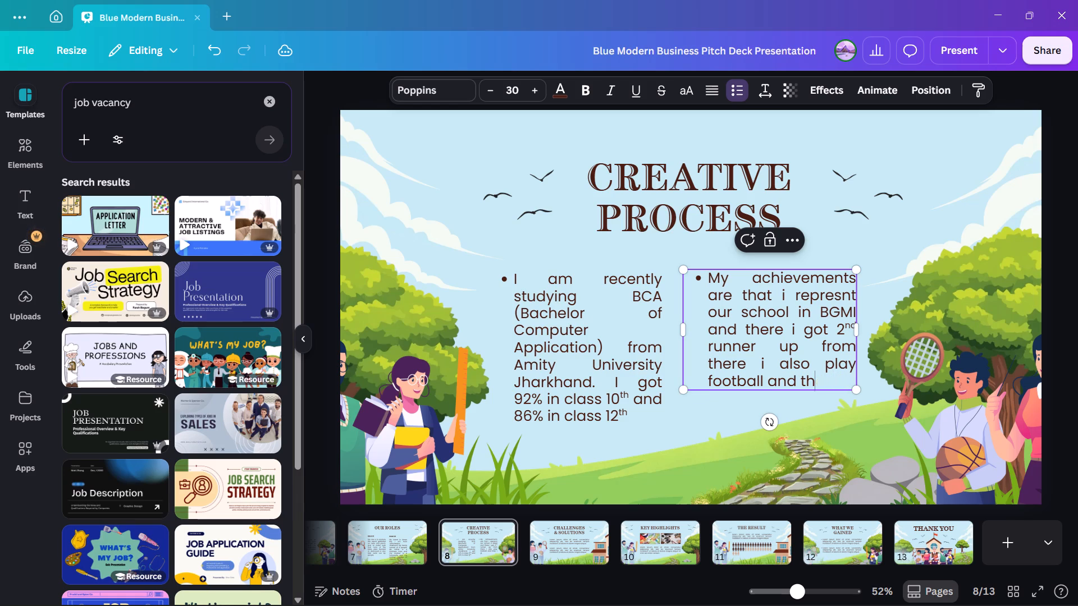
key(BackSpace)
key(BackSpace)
Add "i got gold" after "play football and" in the second bullet, with the words properly spaced.
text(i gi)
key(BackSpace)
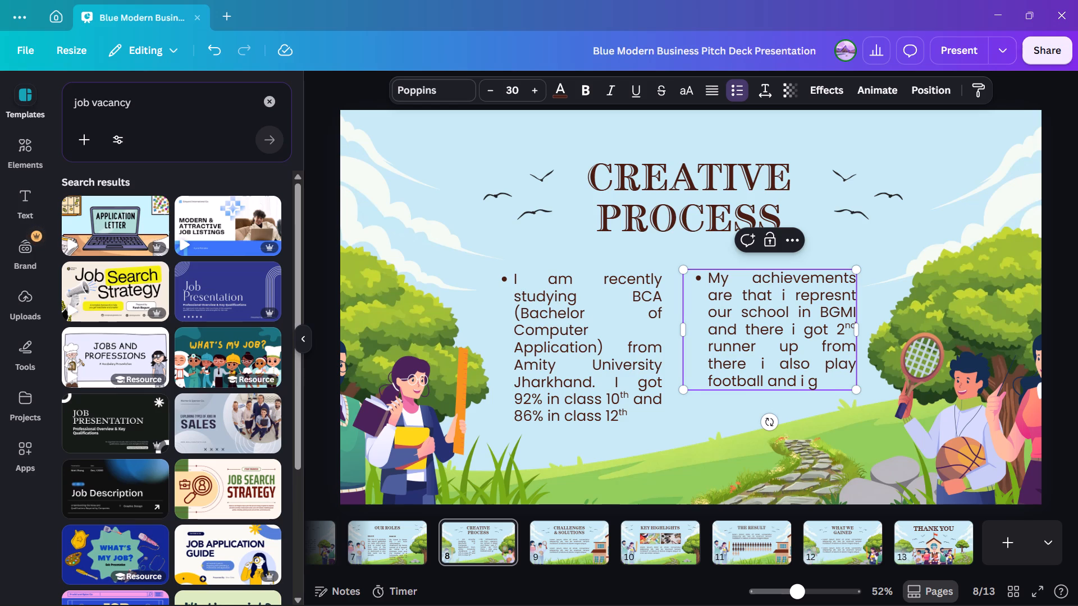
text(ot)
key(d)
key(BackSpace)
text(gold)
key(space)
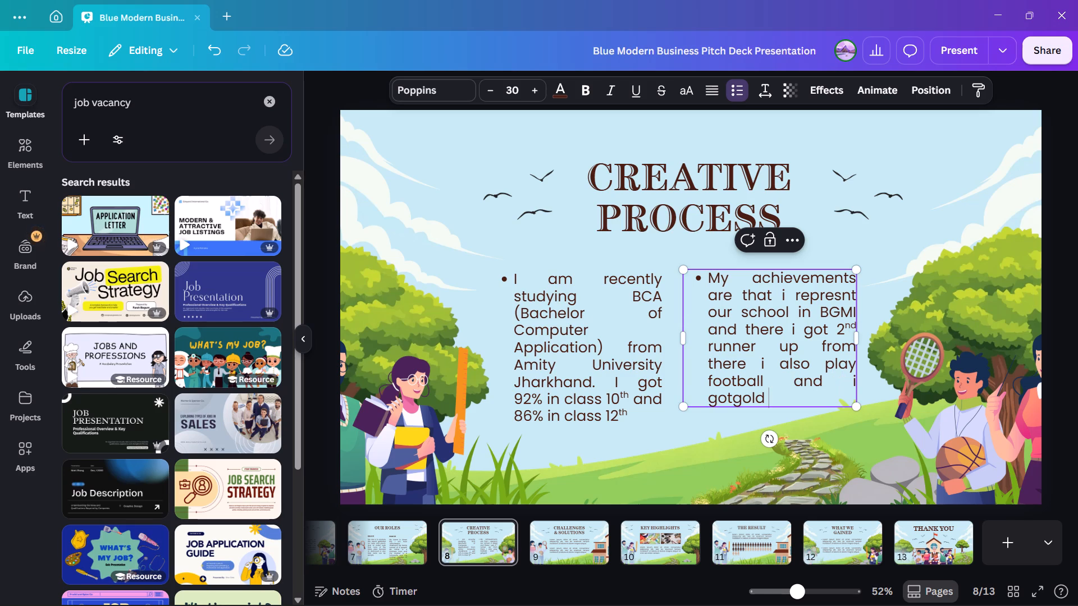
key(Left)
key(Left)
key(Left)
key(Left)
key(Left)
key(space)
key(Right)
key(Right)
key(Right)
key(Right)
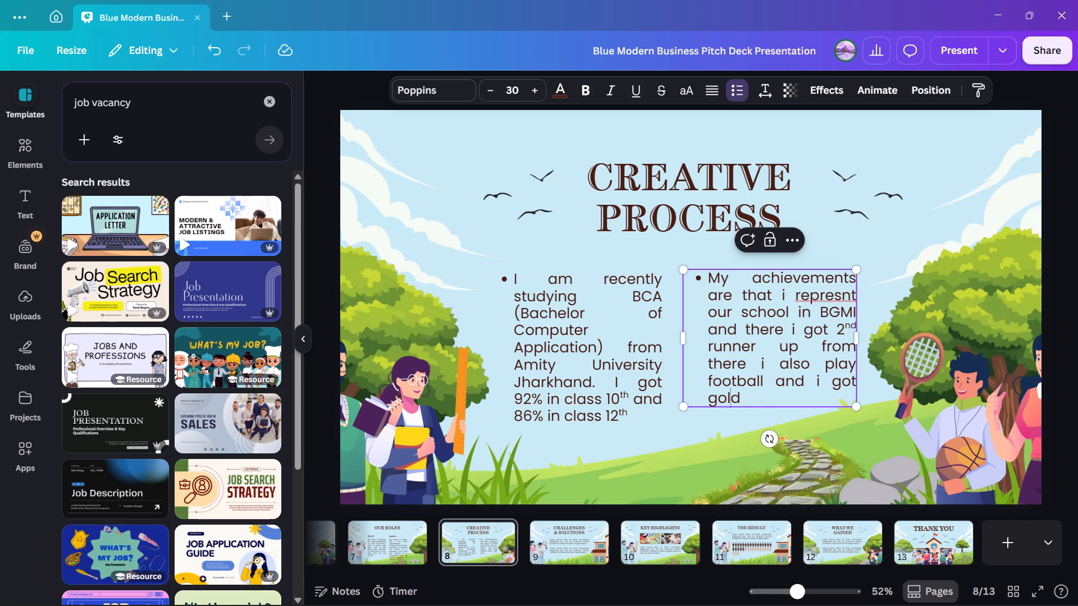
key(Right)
Continue the second bullet after "gold" with "medal in olymics in".
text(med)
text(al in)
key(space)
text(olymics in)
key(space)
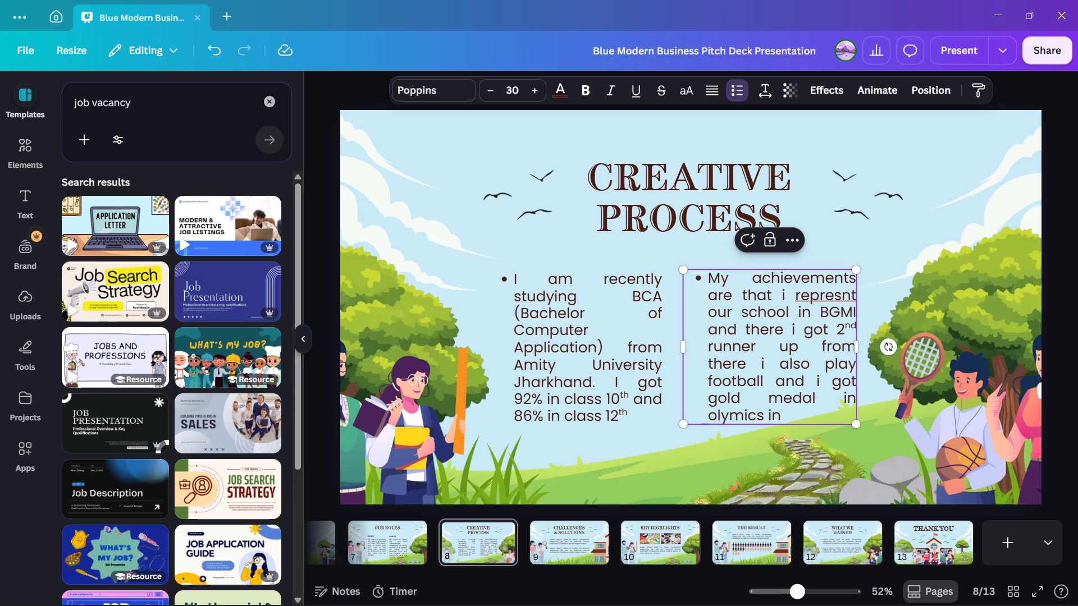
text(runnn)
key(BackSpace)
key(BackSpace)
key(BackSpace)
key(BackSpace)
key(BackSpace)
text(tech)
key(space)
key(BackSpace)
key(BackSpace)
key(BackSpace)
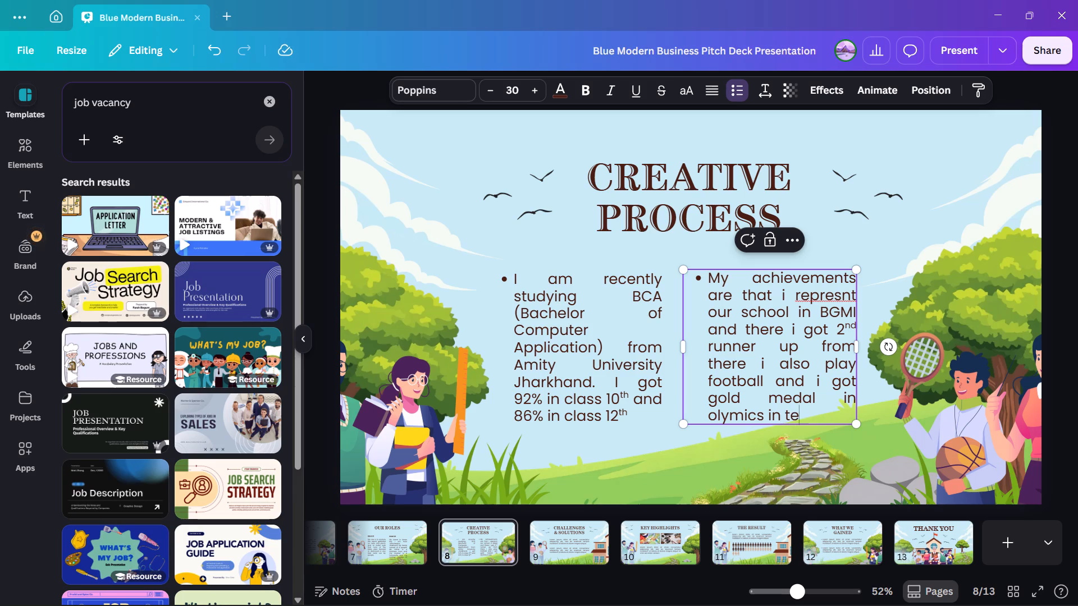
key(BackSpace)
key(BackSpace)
Finish the second bullet's sentence after "olymics in" with "chess.".
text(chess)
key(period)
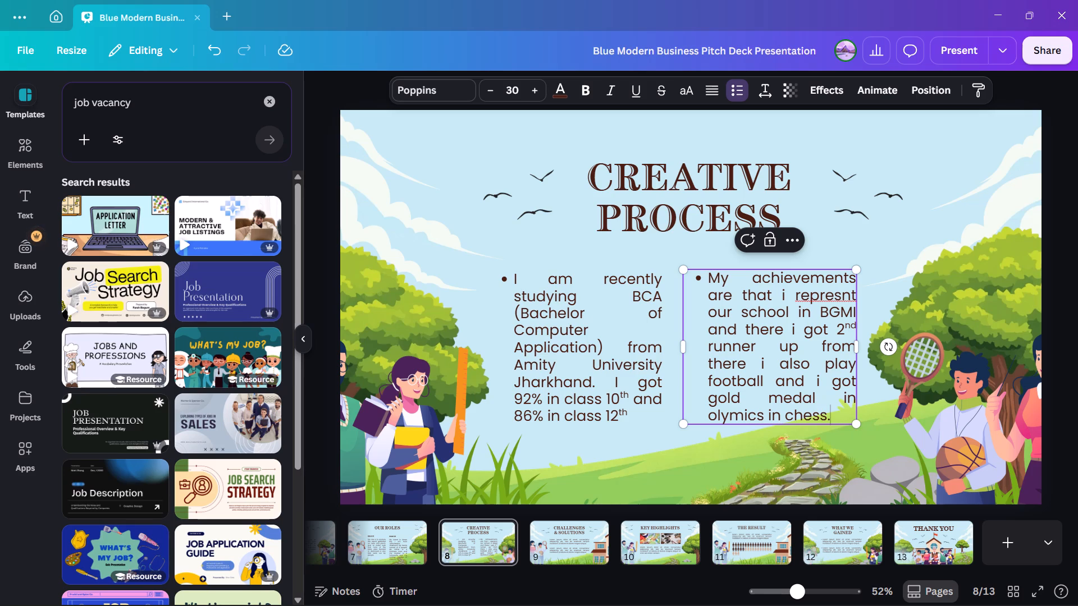
Correct the misspelled "represnt" in the second bullet to "represent".
click(809, 293)
click(838, 299)
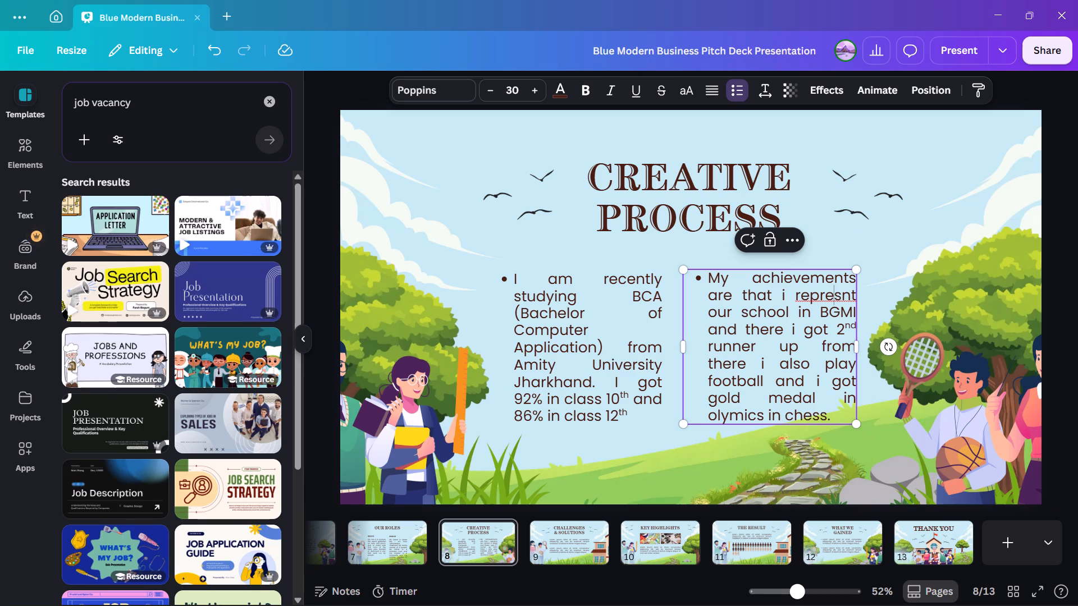
click(842, 298)
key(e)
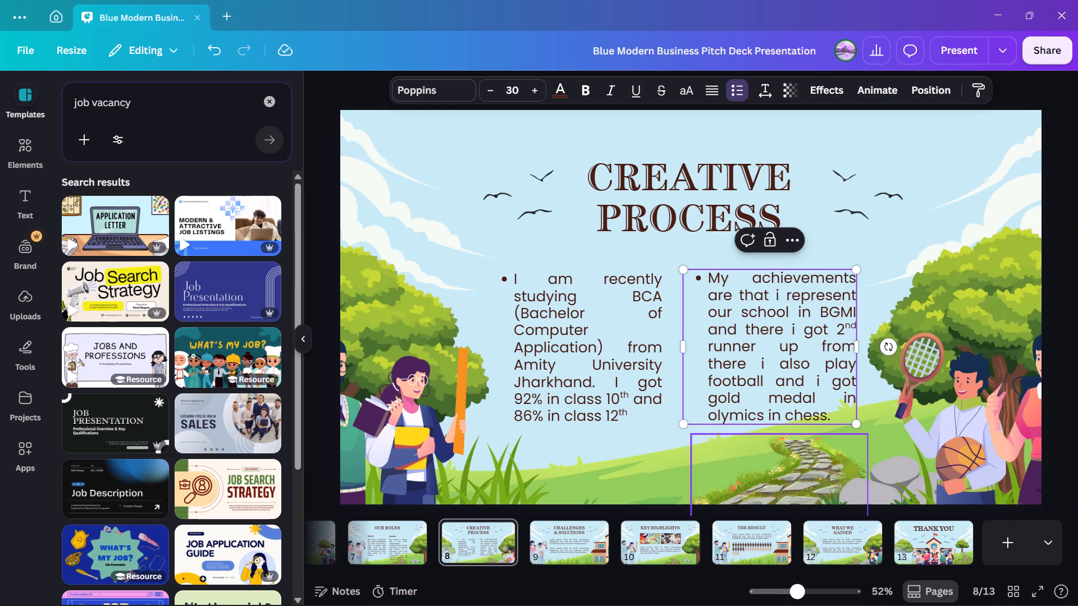
On the Challenges & Solutions slide, replace the first placeholder paragraph with "First of all, i faced many challenges and".
click(582, 547)
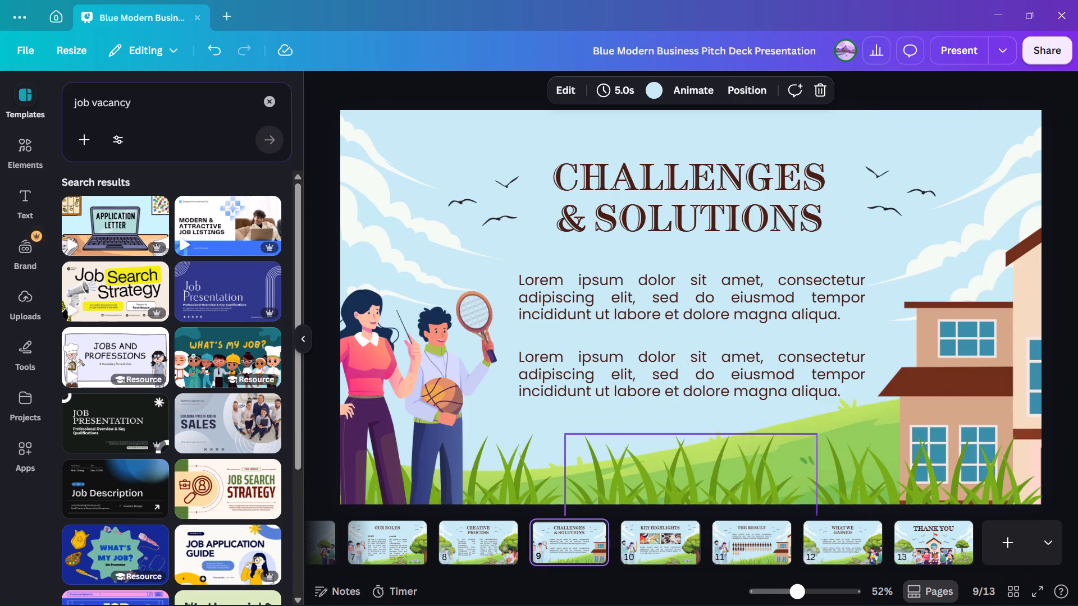
double_click(577, 294)
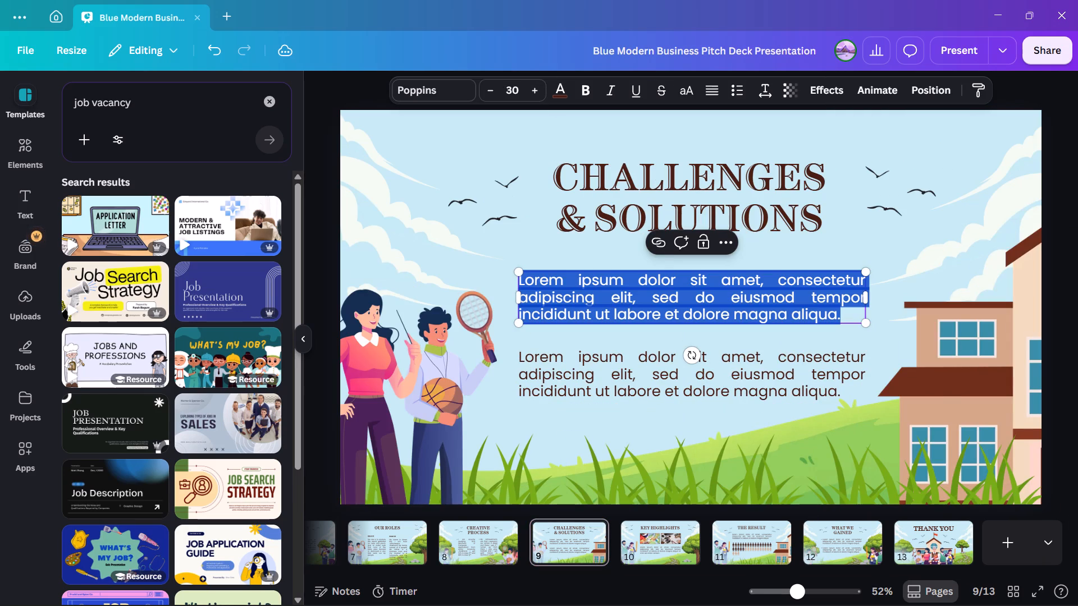
key(BackSpace)
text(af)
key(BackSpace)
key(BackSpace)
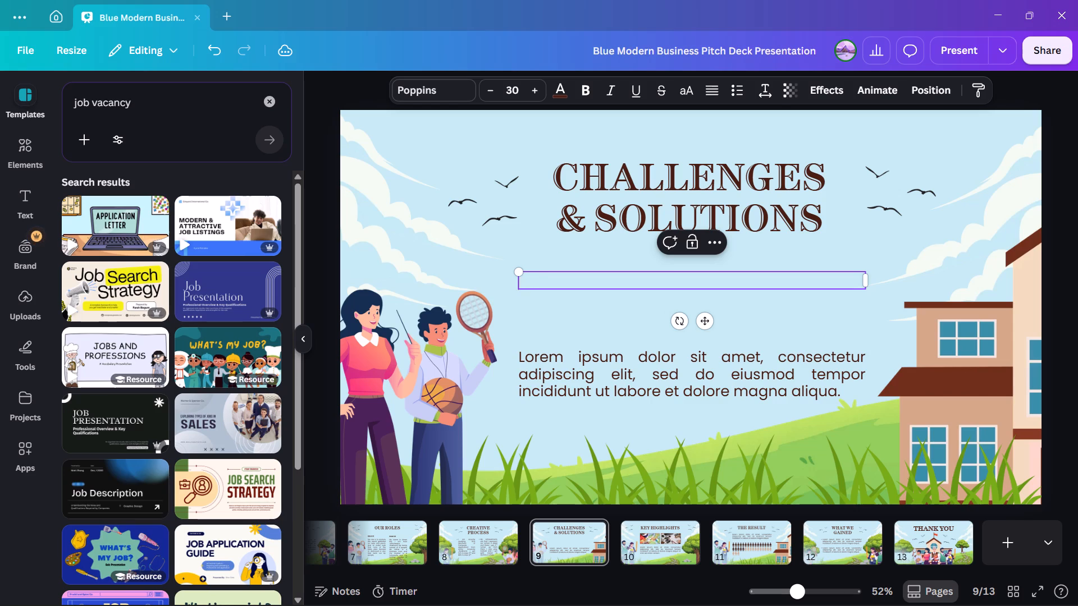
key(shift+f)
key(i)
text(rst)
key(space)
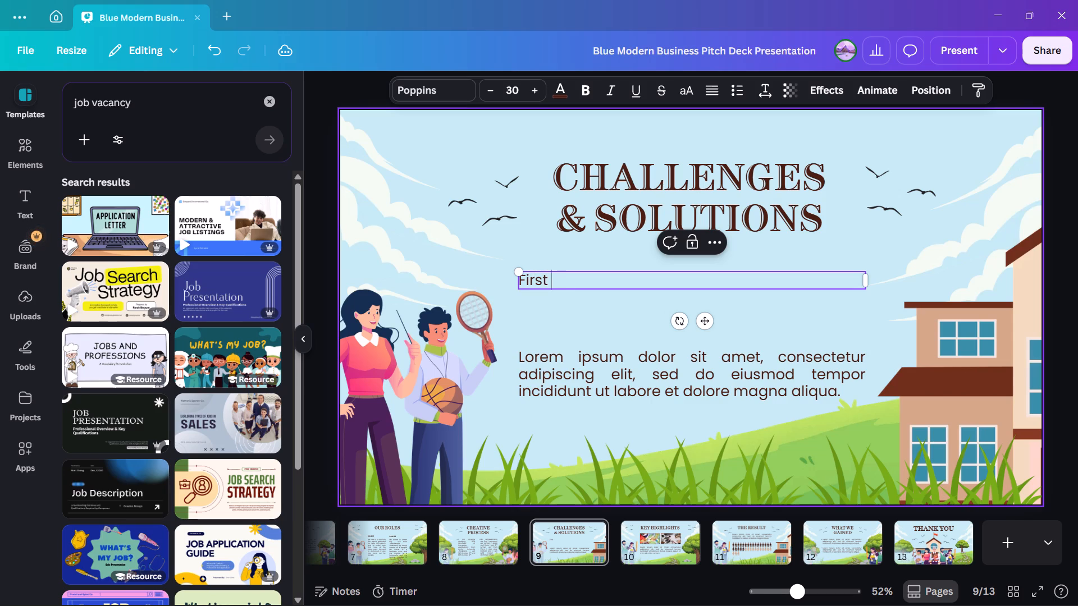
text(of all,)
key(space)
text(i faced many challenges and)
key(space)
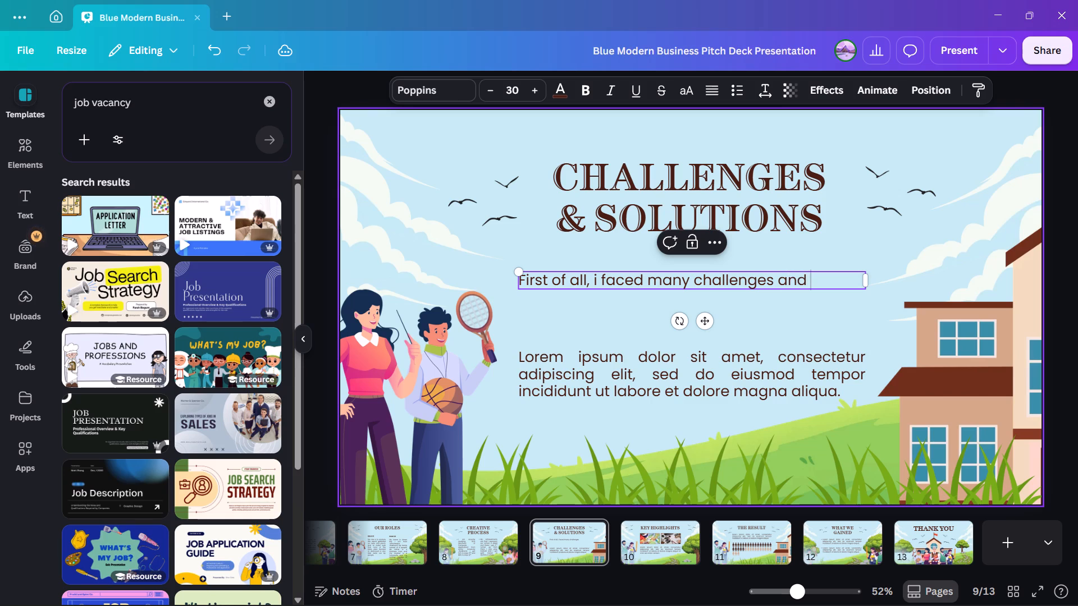
Continue the first paragraph after "challenges and" with "they are extermelyhard a".
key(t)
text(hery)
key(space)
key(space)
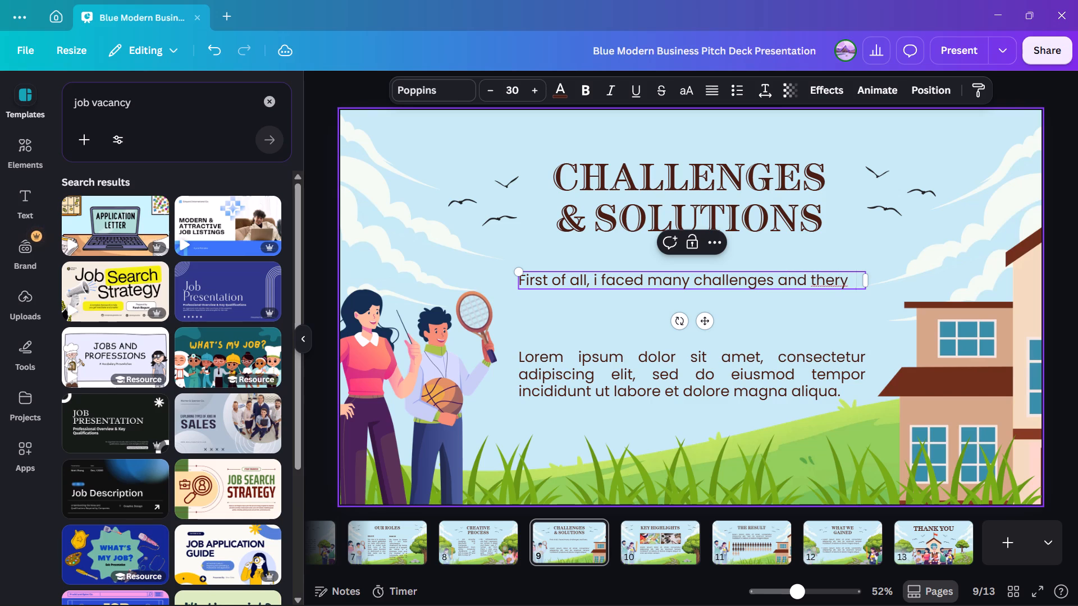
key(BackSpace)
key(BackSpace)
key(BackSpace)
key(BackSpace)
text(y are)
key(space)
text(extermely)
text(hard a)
Insert the missing space before "hard" in the first paragraph.
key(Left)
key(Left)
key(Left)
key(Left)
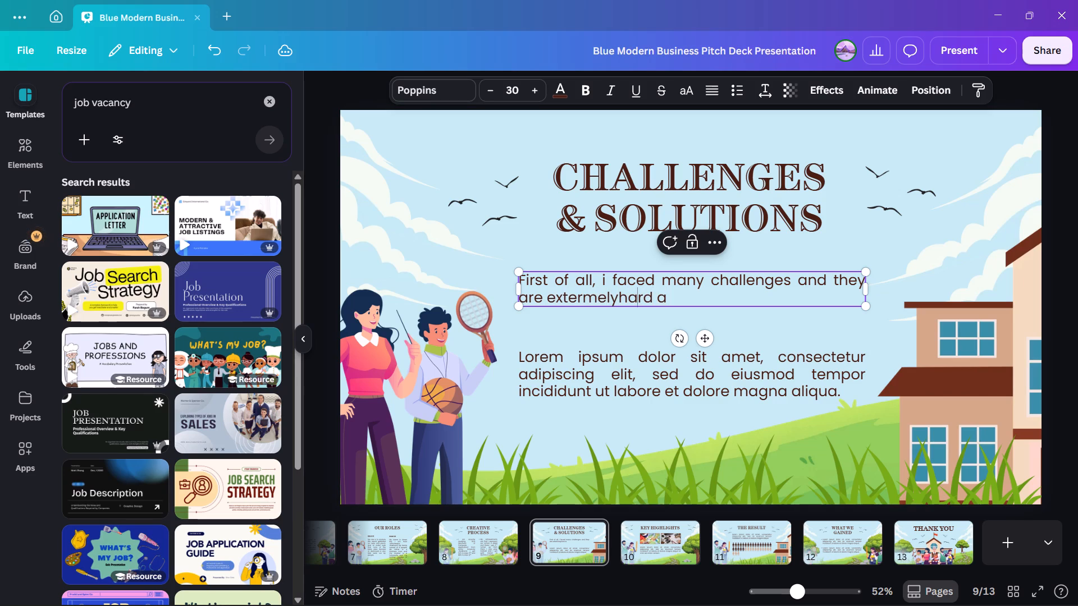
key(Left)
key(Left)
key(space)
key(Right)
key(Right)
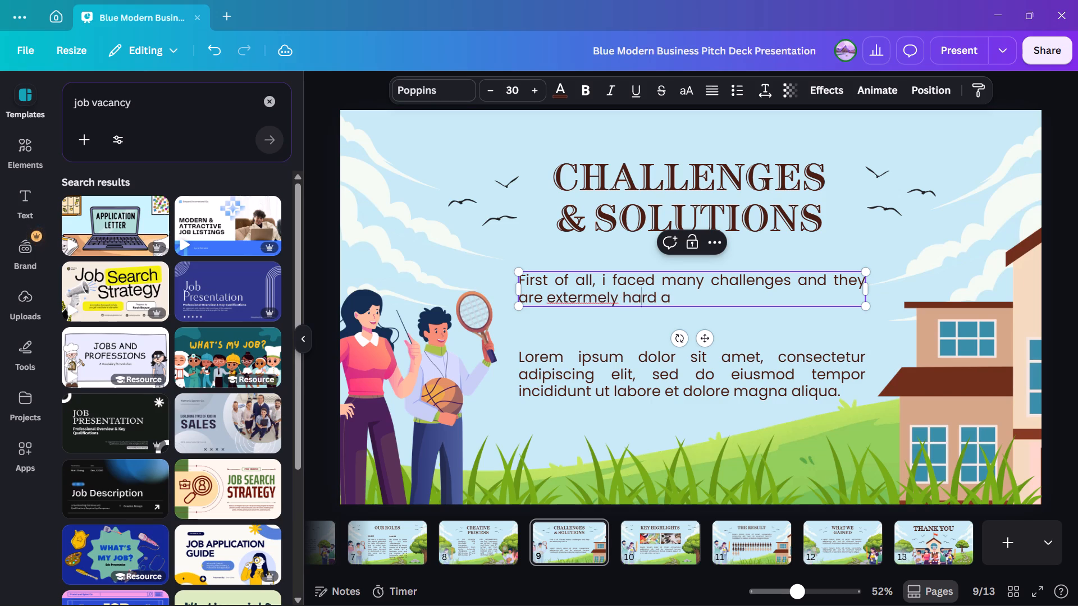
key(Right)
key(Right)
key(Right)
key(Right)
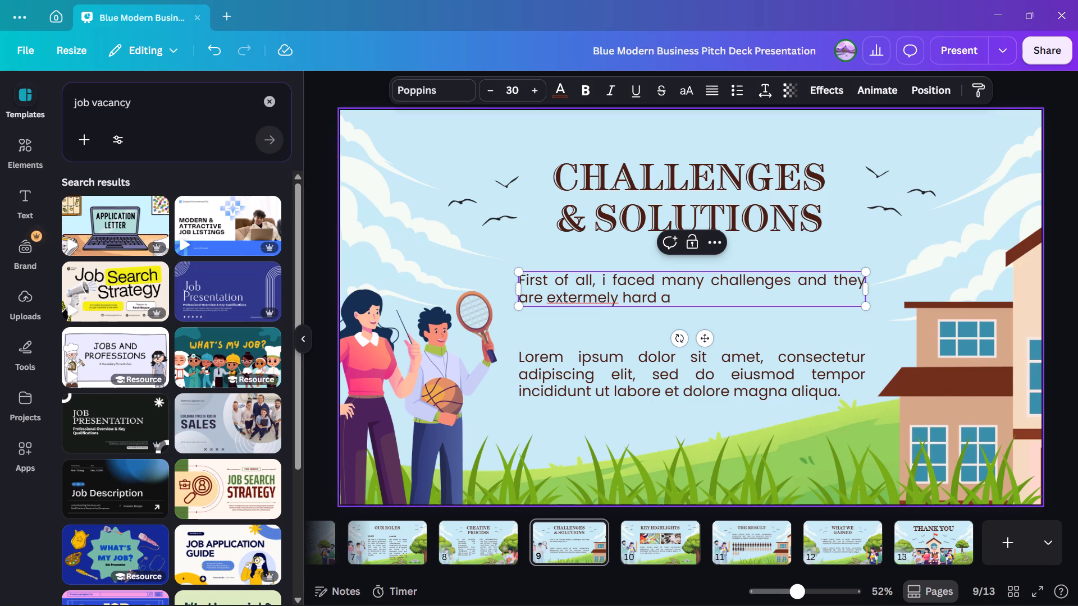
Correct the misspelled "extermely" in the first paragraph to "extremely".
click(583, 297)
key(BackSpace)
key(BackSpace)
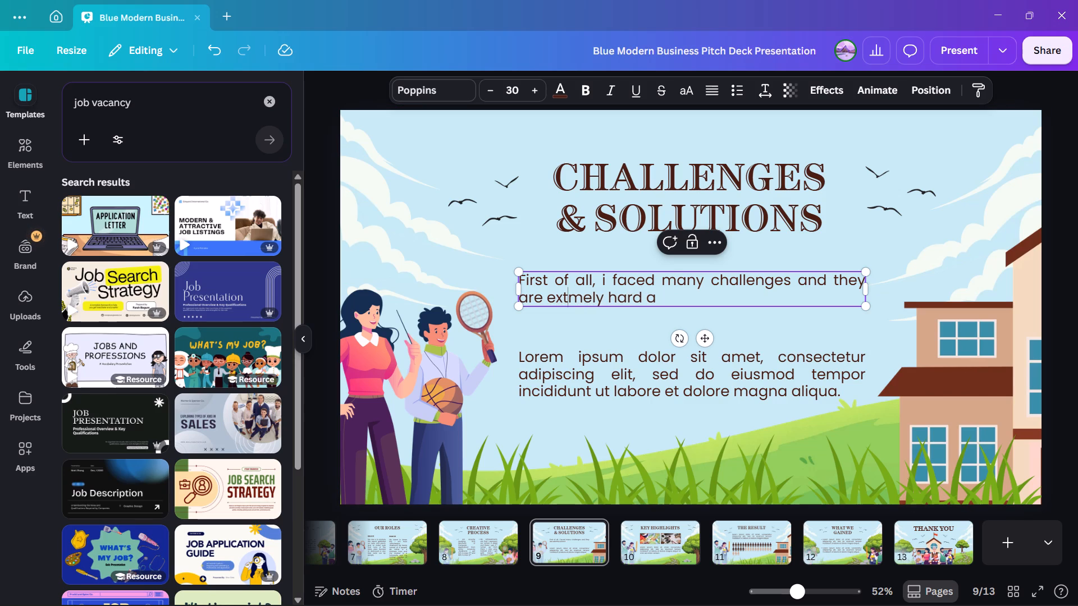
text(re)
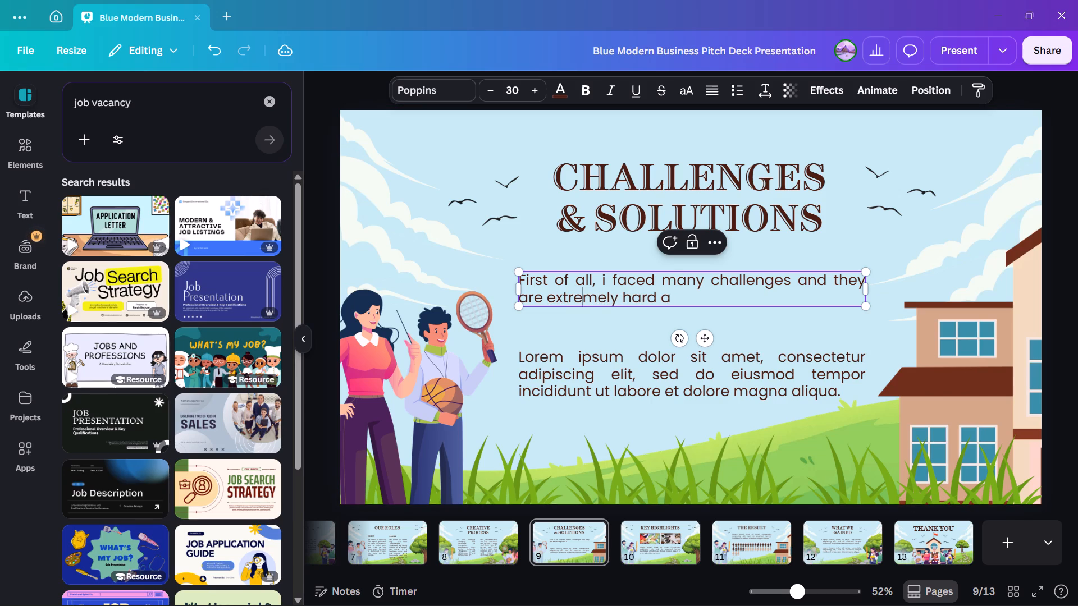
Continue the first paragraph directly after "extremely hard" with "but i overcame them and", replacing the stray "a".
click(680, 301)
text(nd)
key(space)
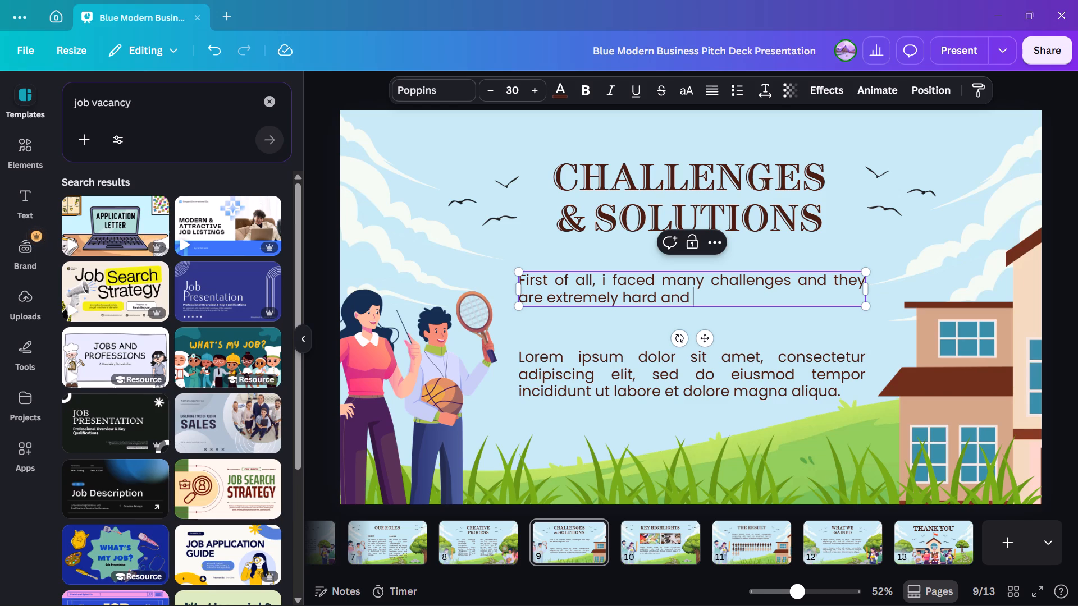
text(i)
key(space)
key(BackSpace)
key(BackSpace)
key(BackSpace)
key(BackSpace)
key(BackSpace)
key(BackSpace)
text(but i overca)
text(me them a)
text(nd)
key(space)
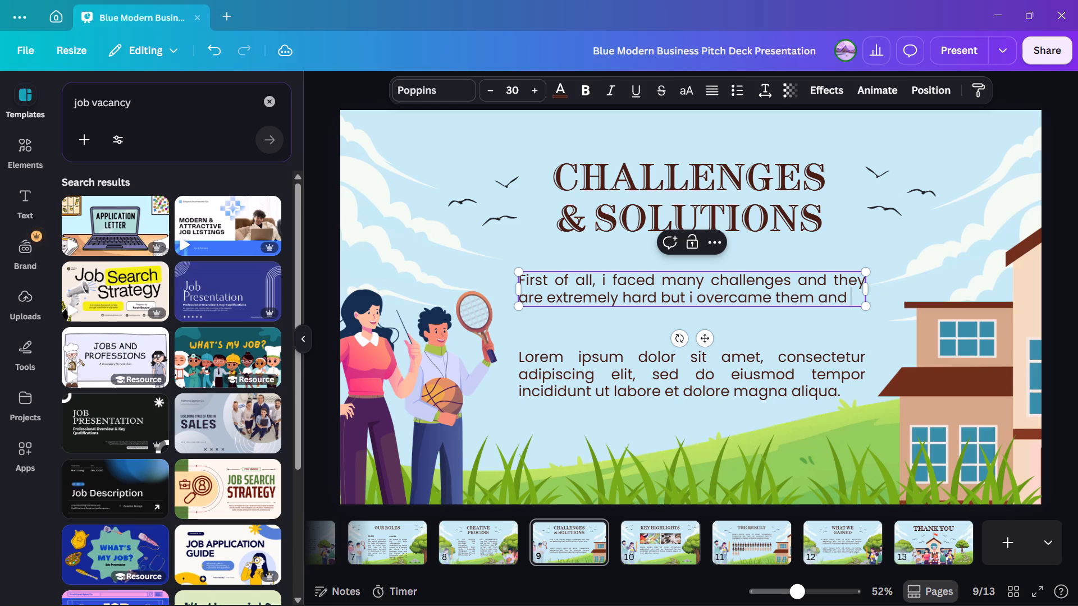
Finish the first paragraph's opening sentence after "overcame them and" with "no challenge will be able to stop me now.".
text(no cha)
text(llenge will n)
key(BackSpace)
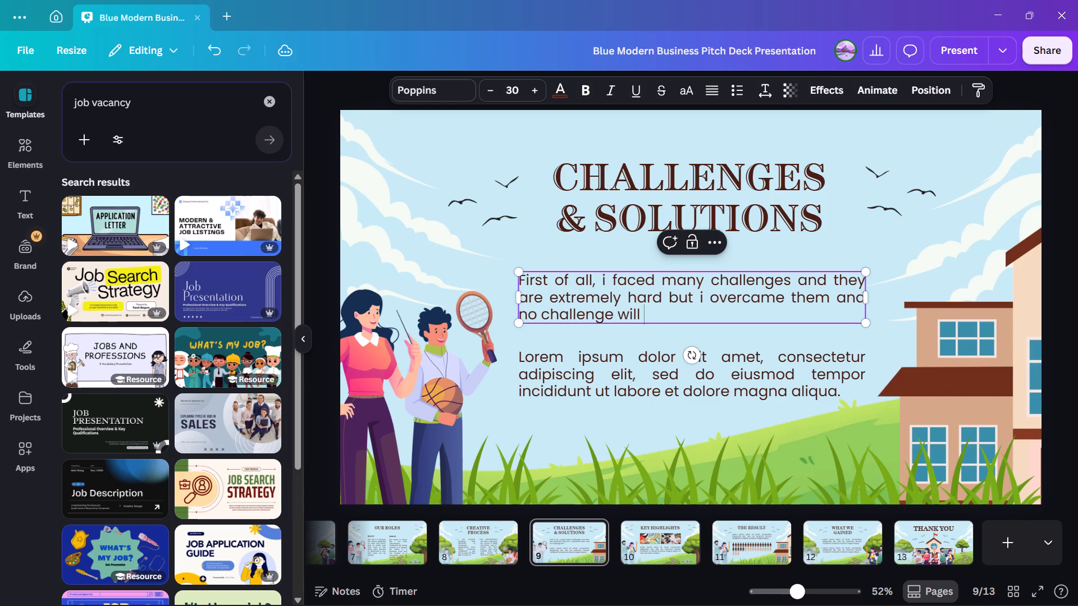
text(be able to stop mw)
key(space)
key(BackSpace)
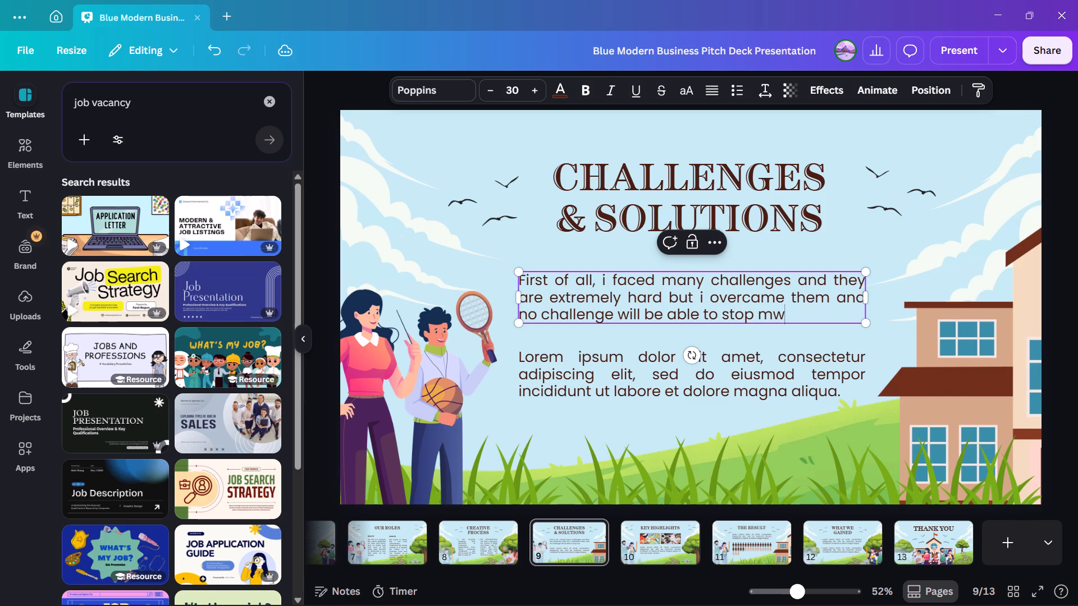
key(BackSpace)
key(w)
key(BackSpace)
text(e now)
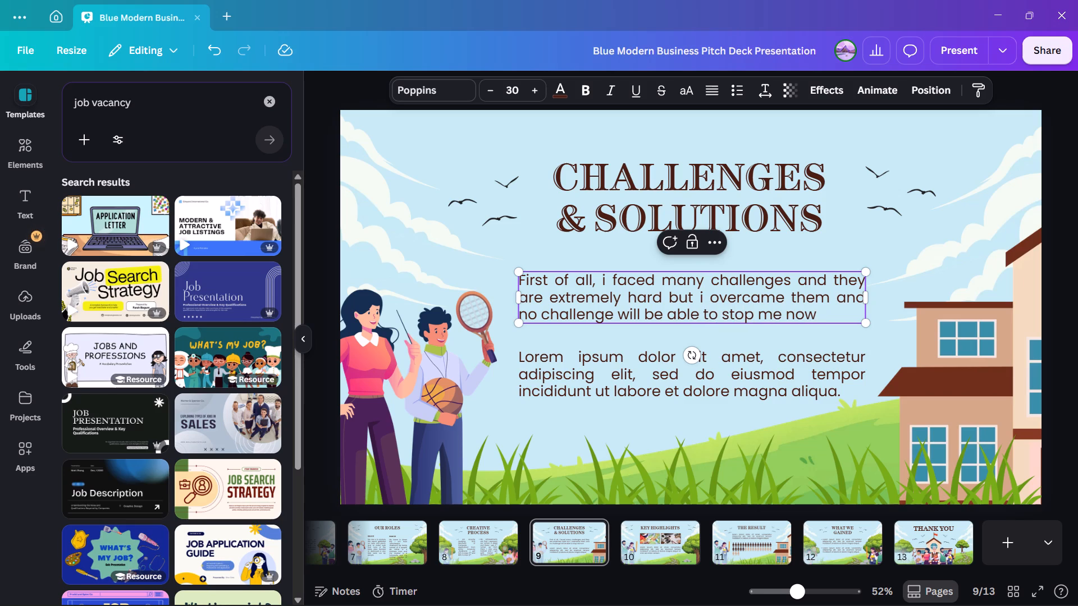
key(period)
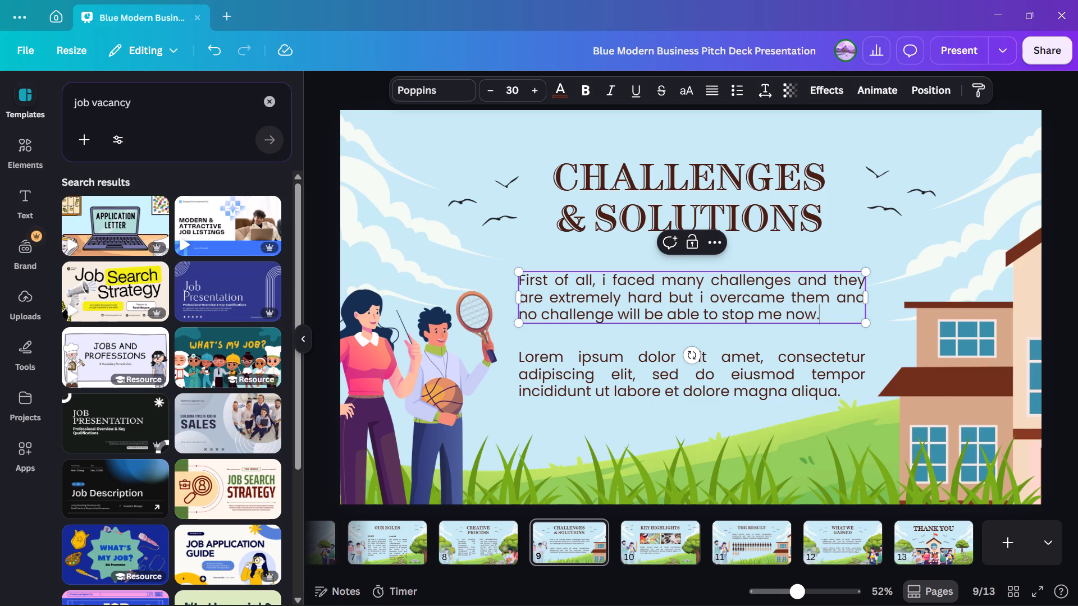
Add a second sentence to the first paragraph: "I will now tell u hardest challenge i had ever faced.".
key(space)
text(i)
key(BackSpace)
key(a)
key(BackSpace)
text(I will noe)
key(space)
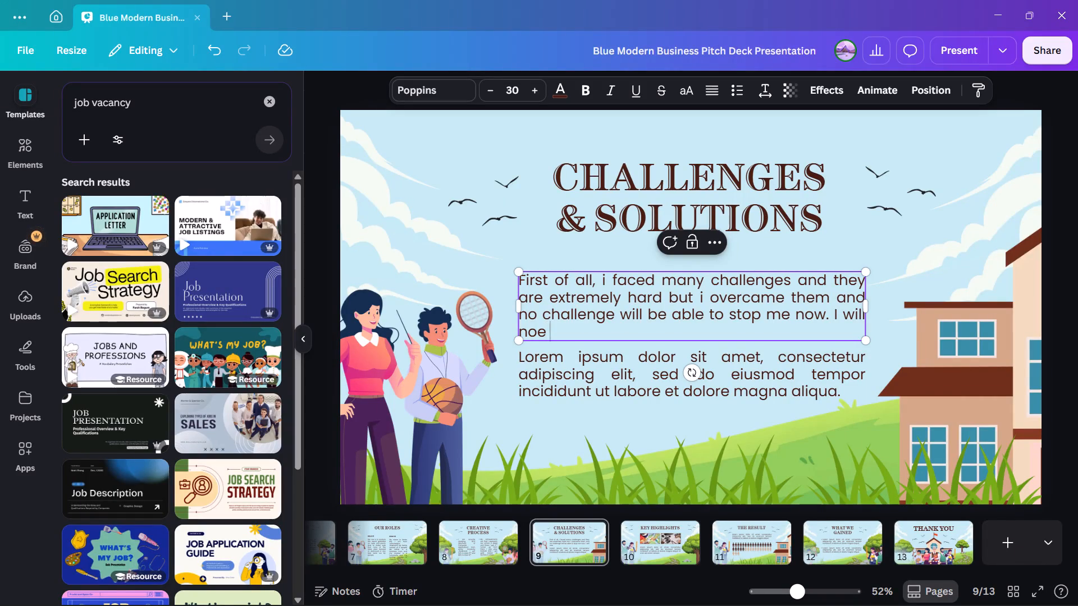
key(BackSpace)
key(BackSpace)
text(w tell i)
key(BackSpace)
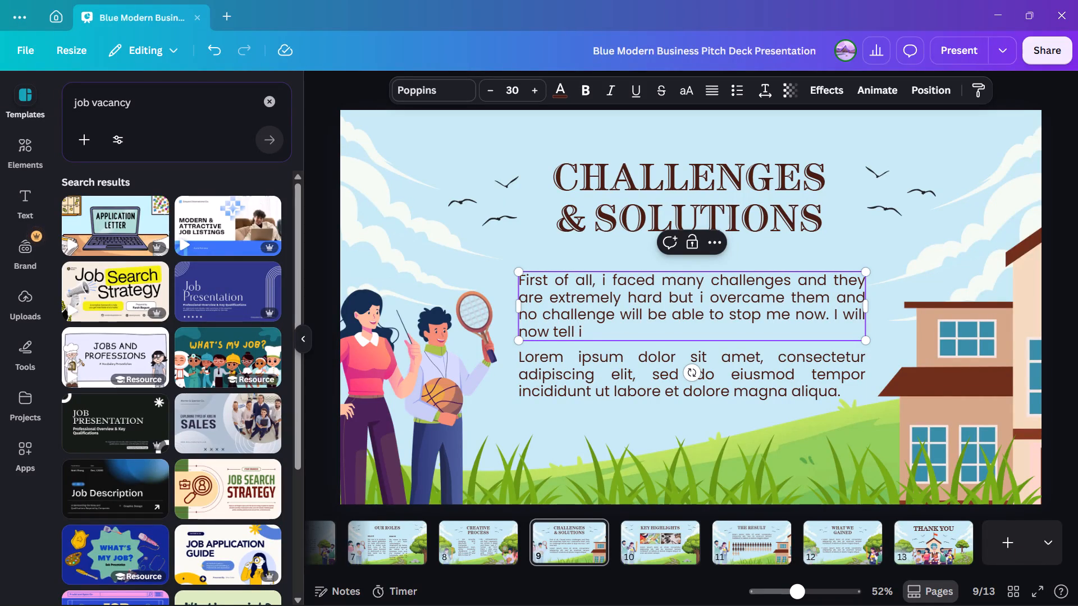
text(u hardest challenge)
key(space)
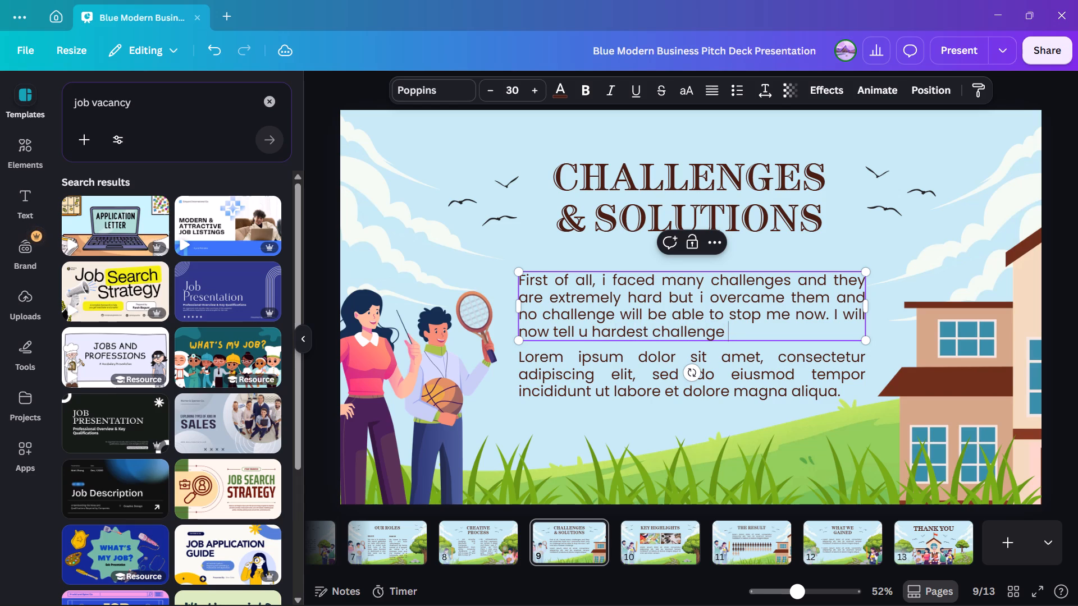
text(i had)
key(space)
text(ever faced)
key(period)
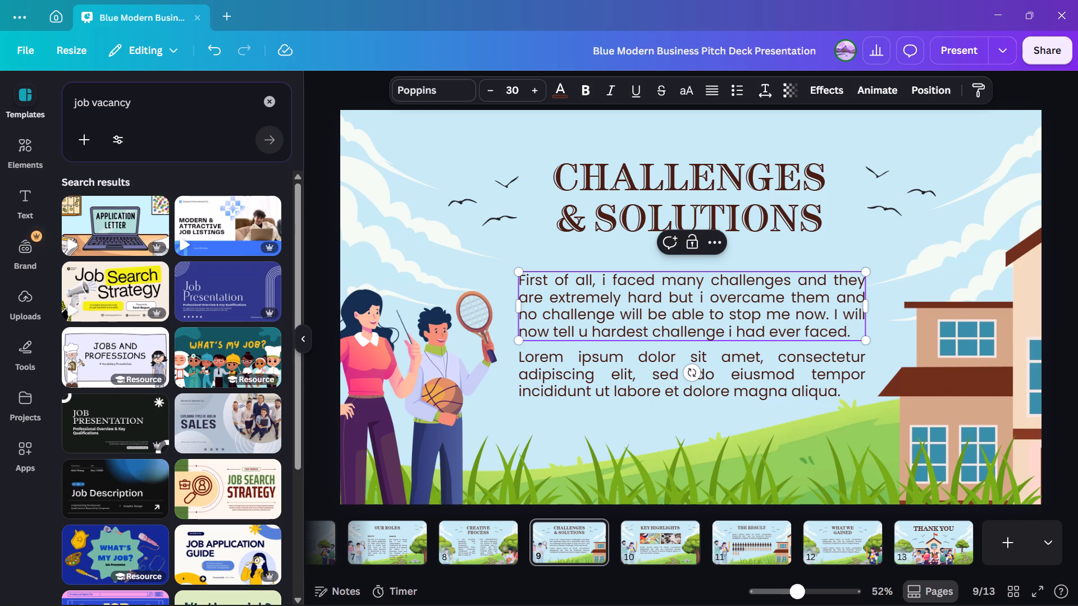
Move the second placeholder paragraph slightly down to clear the first paragraph, keeping their side edges aligned.
click(664, 372)
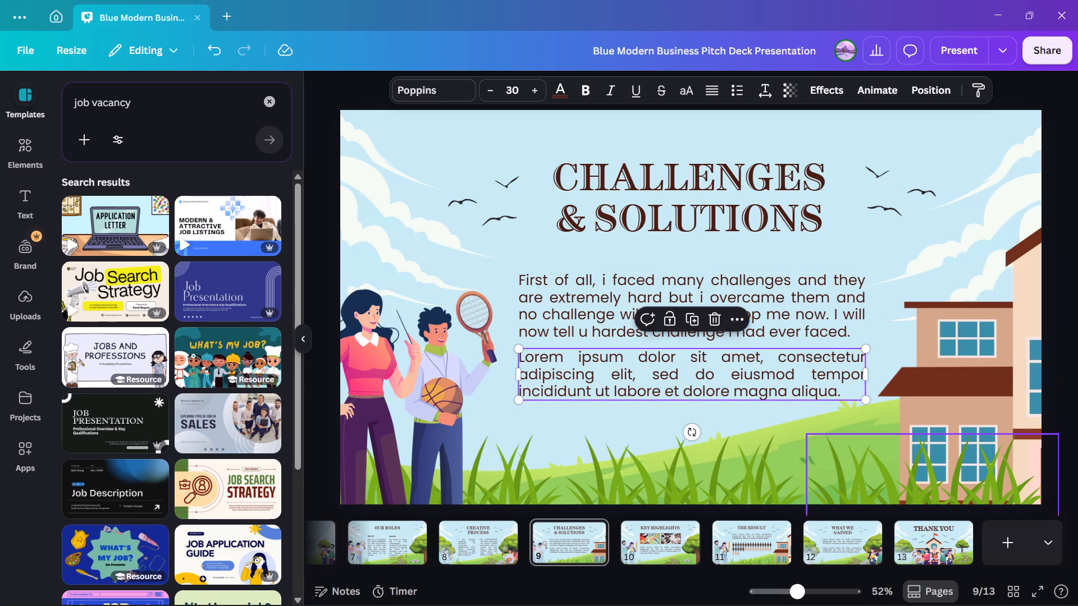
drag(748, 385, 746, 397)
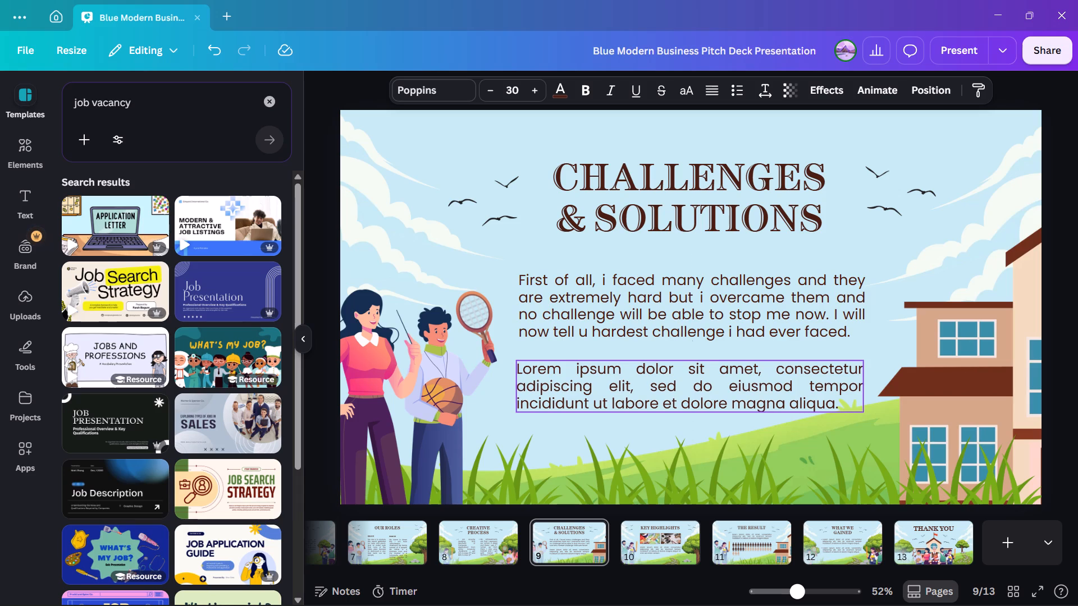
drag(746, 397, 742, 394)
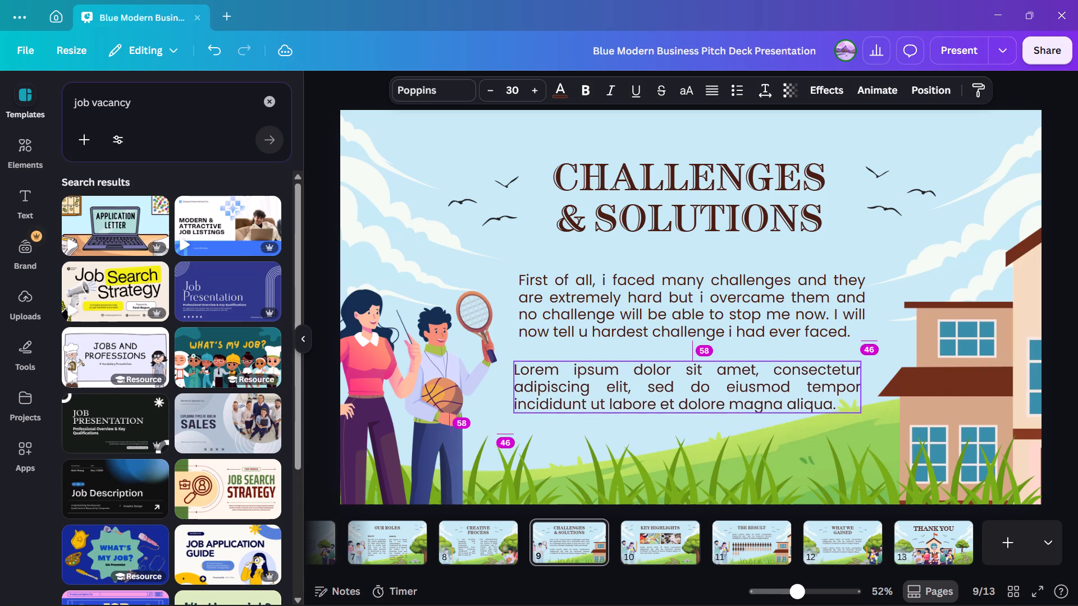
drag(742, 394, 754, 390)
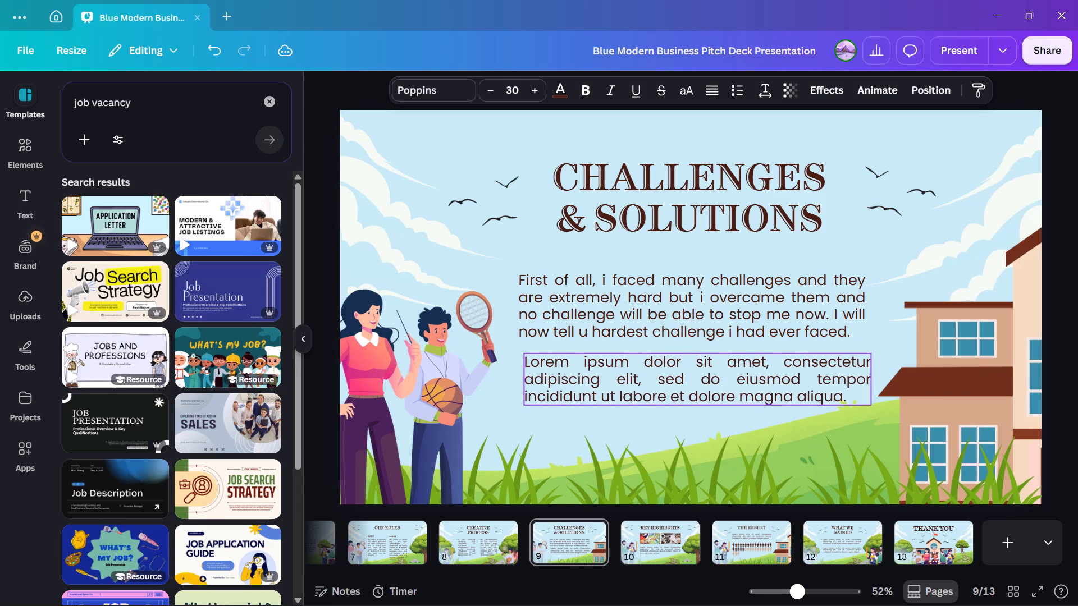
drag(754, 390, 751, 392)
Replace the second placeholder paragraph on the Challenges & Solutions slide with the opening words "When i".
double_click(758, 391)
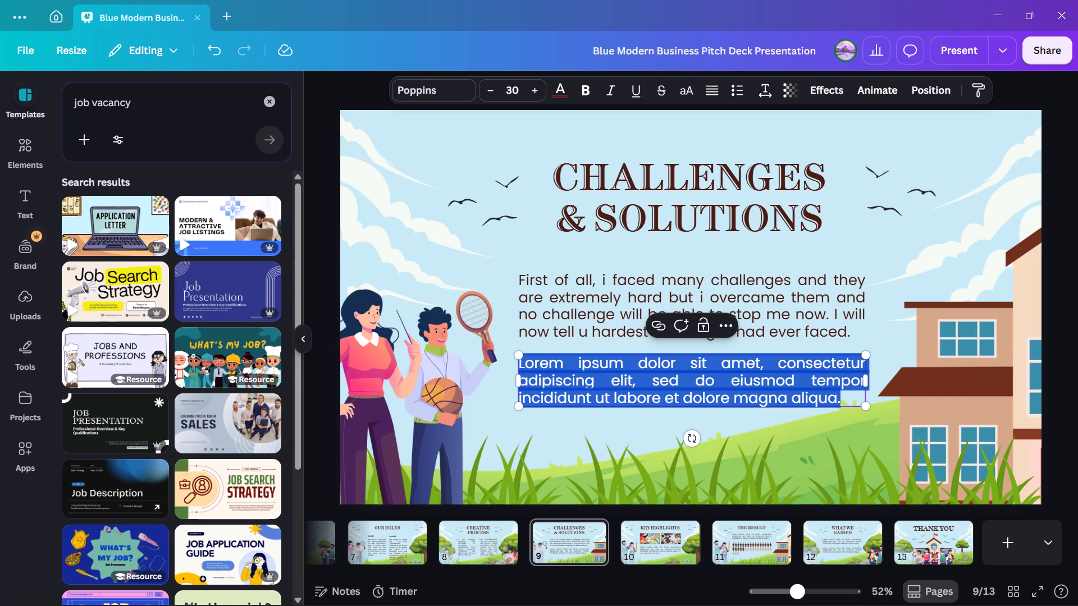
key(BackSpace)
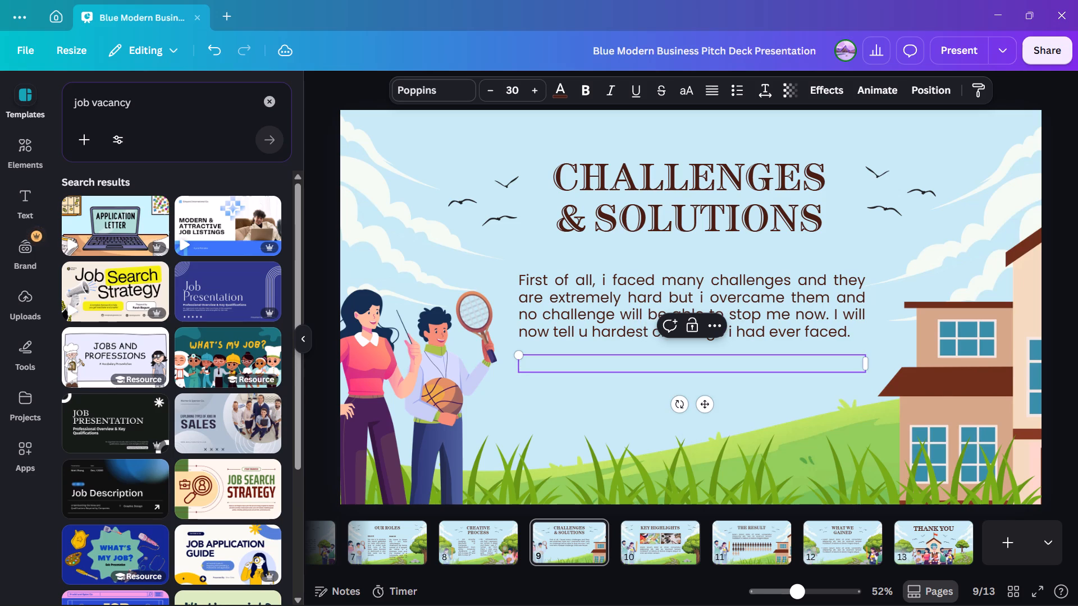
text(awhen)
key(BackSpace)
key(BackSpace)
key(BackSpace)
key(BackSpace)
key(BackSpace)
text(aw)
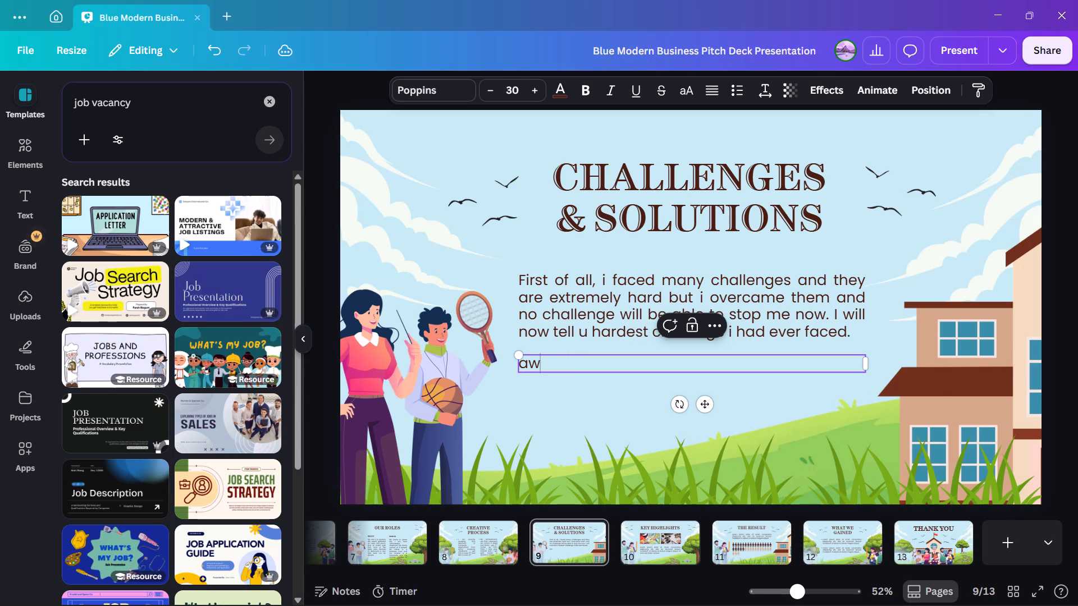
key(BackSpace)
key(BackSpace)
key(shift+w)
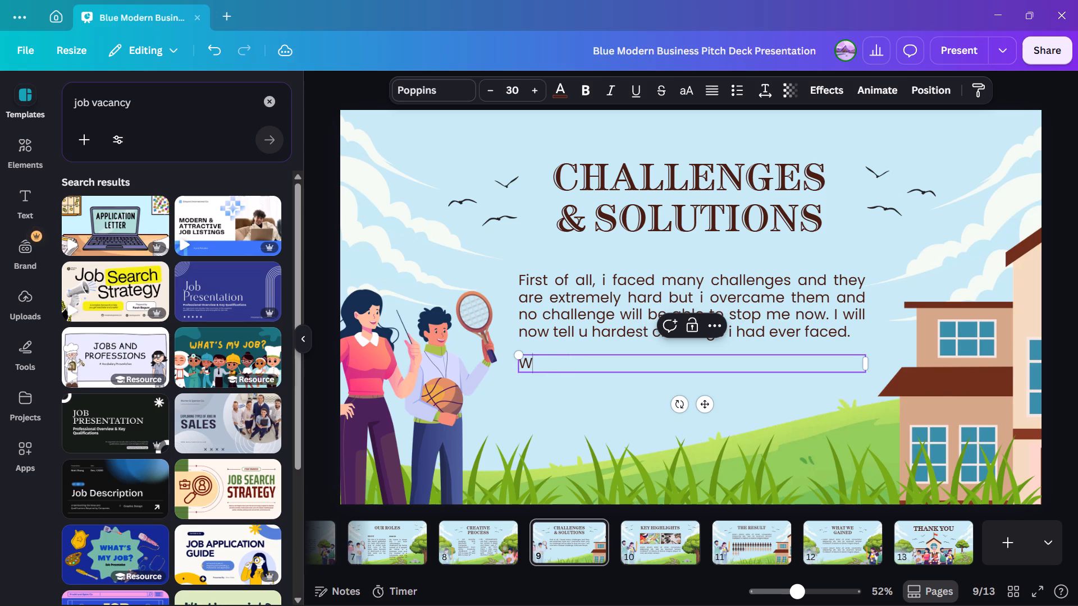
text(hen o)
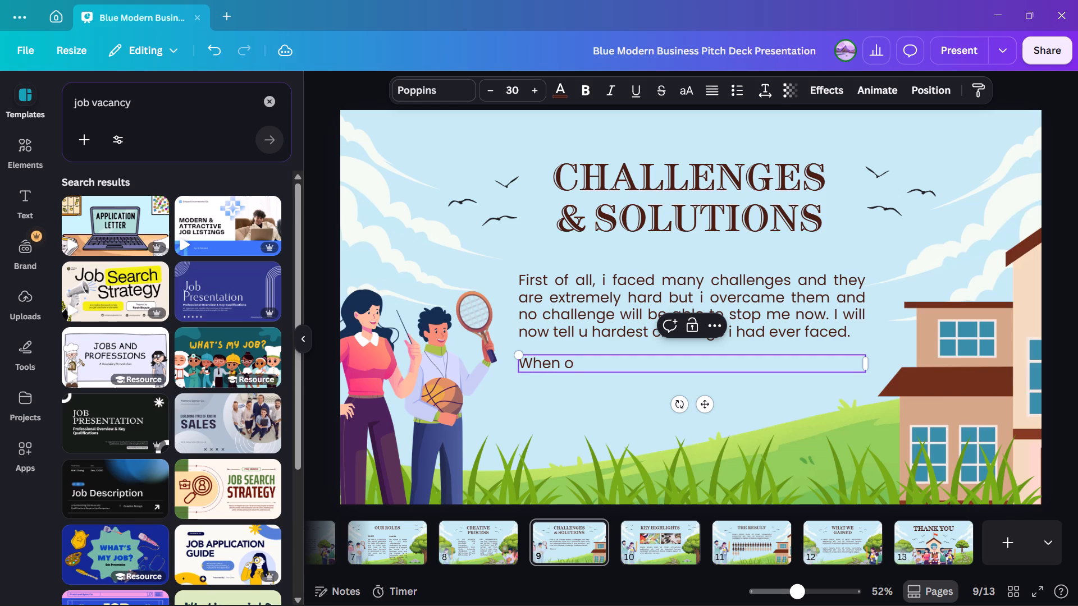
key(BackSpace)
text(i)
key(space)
Continue the second paragraph after "When i" with "appeared of class 12th exam".
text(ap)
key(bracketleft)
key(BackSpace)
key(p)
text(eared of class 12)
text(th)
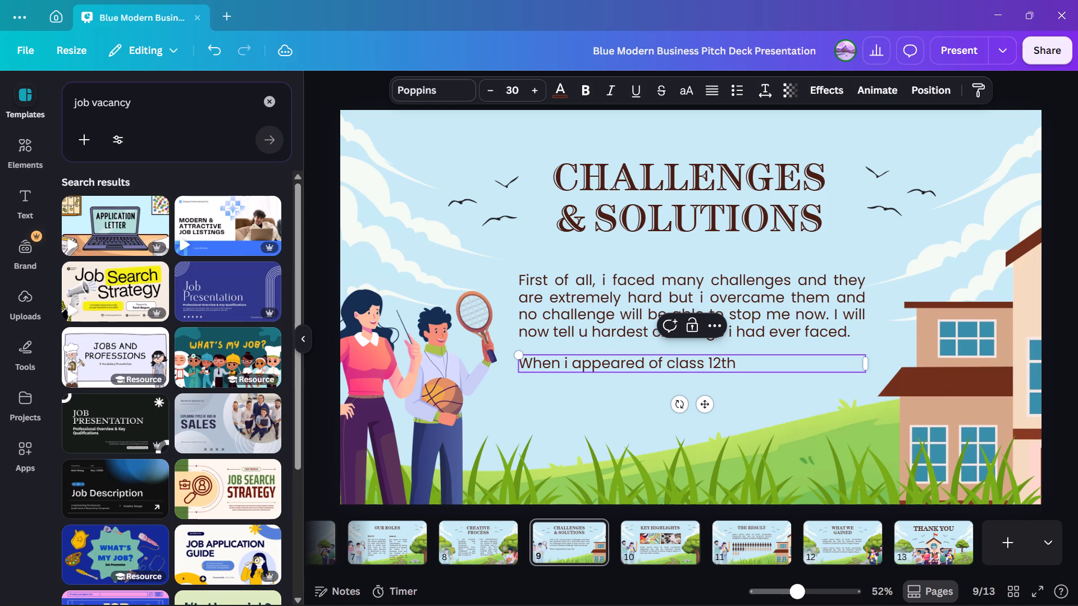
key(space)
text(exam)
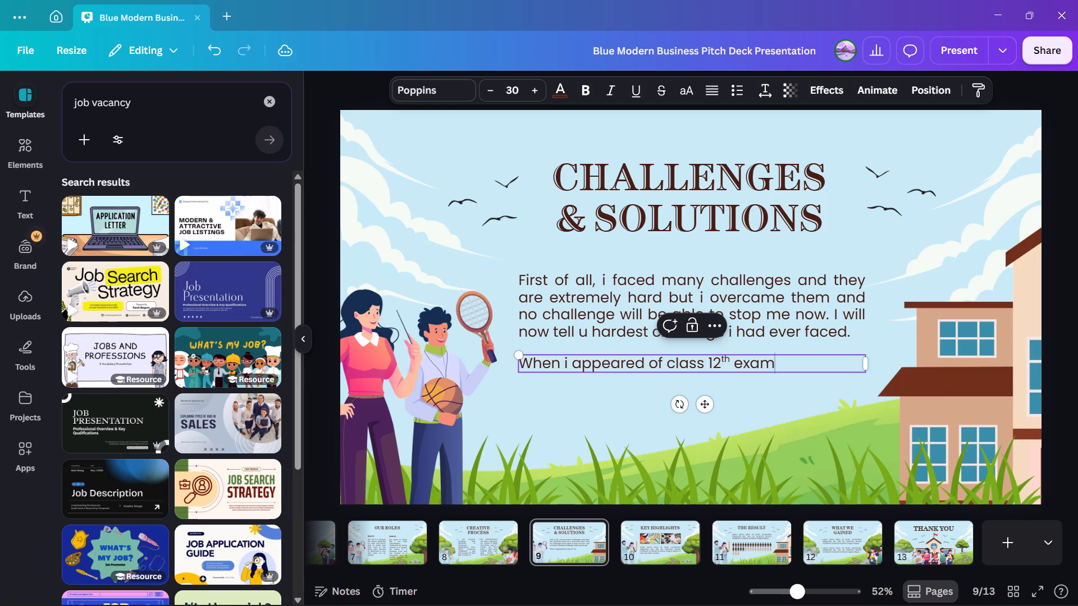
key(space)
Insert the word "inter" before "exam" in the second paragraph.
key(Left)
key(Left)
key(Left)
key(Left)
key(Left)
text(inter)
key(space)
Continue the second paragraph after "inter exam" with "i was very".
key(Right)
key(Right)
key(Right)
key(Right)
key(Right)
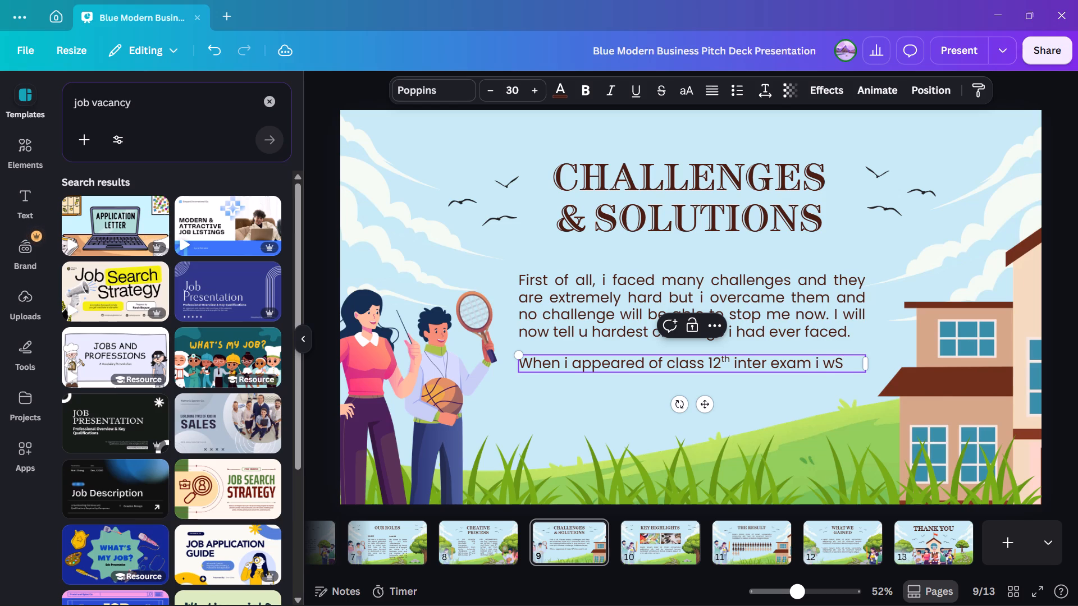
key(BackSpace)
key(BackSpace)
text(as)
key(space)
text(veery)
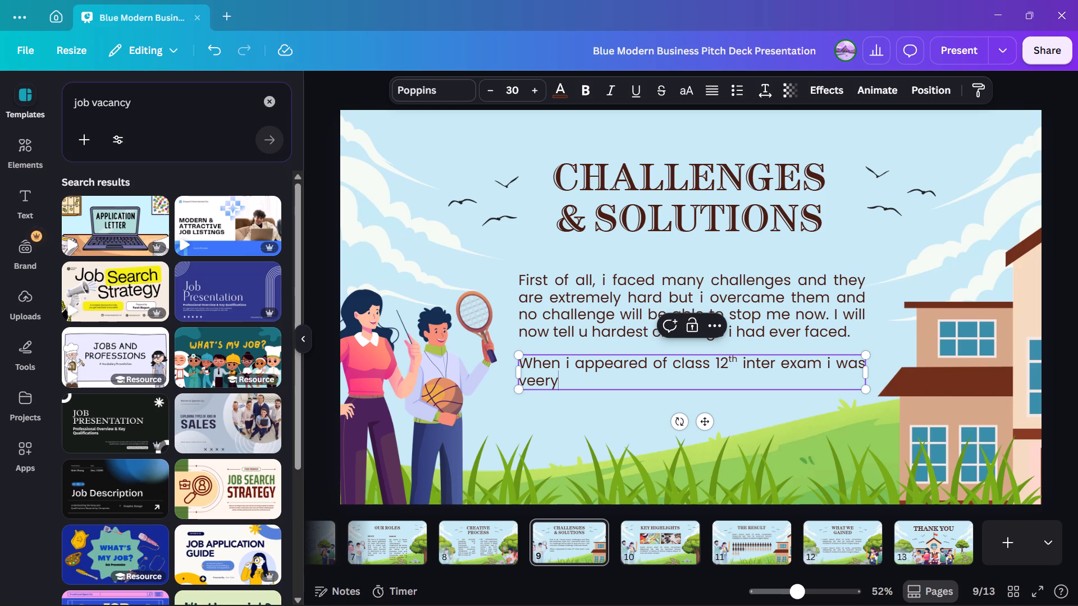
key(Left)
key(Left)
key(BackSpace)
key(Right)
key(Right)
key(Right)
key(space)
Continue the second paragraph after "very" with "happy that i would pass and".
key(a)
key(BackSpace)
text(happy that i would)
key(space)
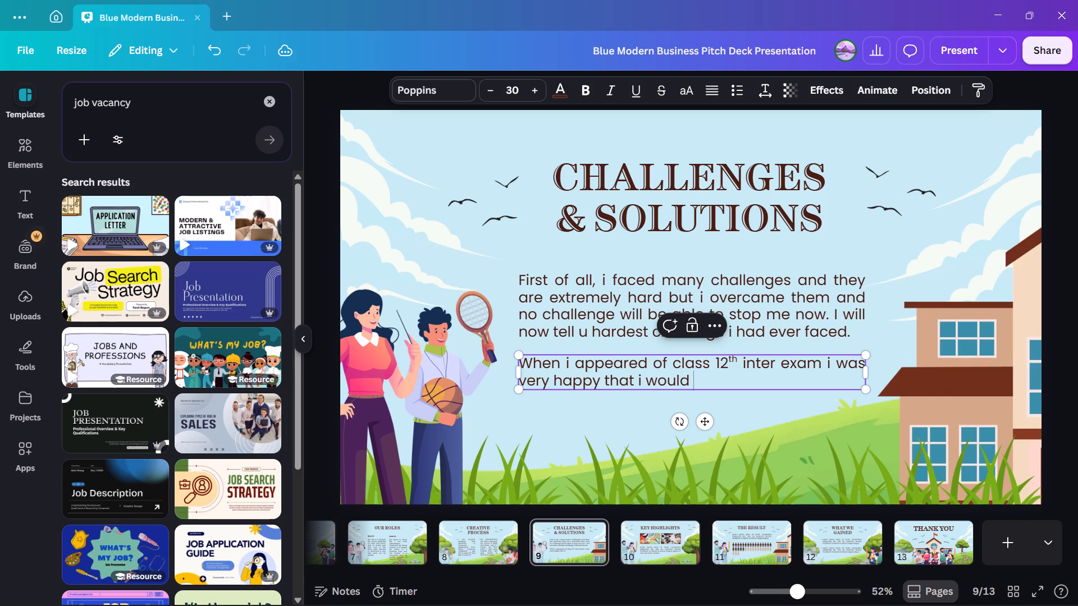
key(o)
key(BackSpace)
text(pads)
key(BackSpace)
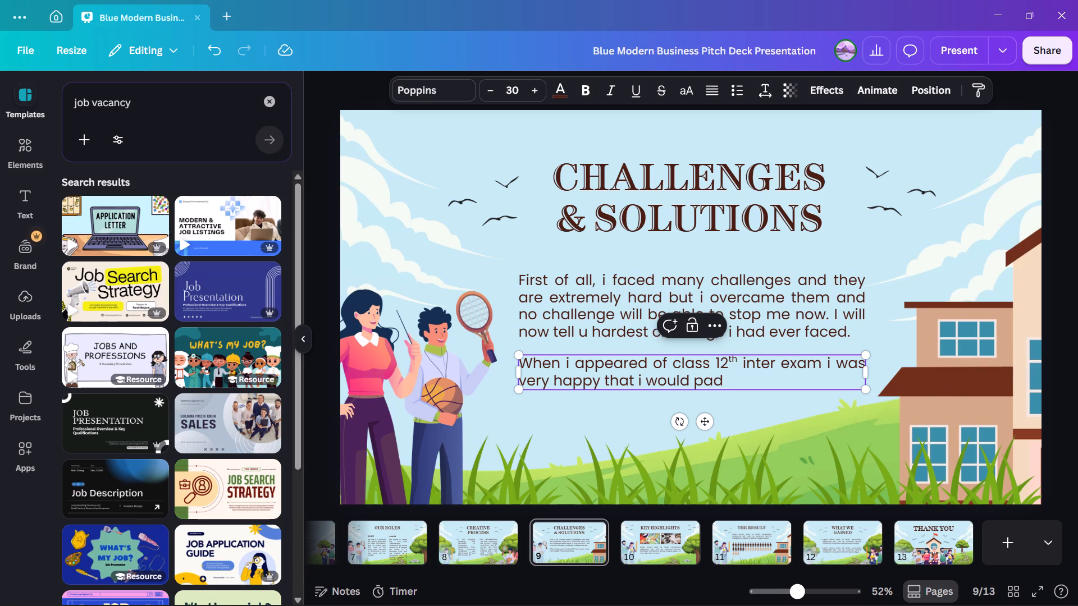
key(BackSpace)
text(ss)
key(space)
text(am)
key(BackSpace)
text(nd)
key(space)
Continue the second paragraph after "pass and" with "then i started JEE Mains preparation".
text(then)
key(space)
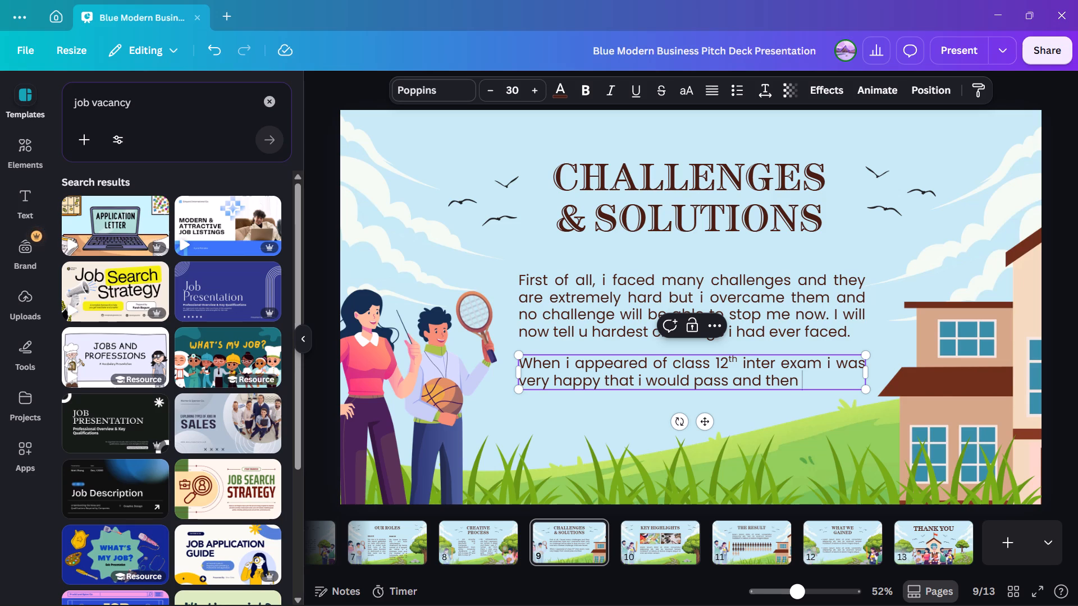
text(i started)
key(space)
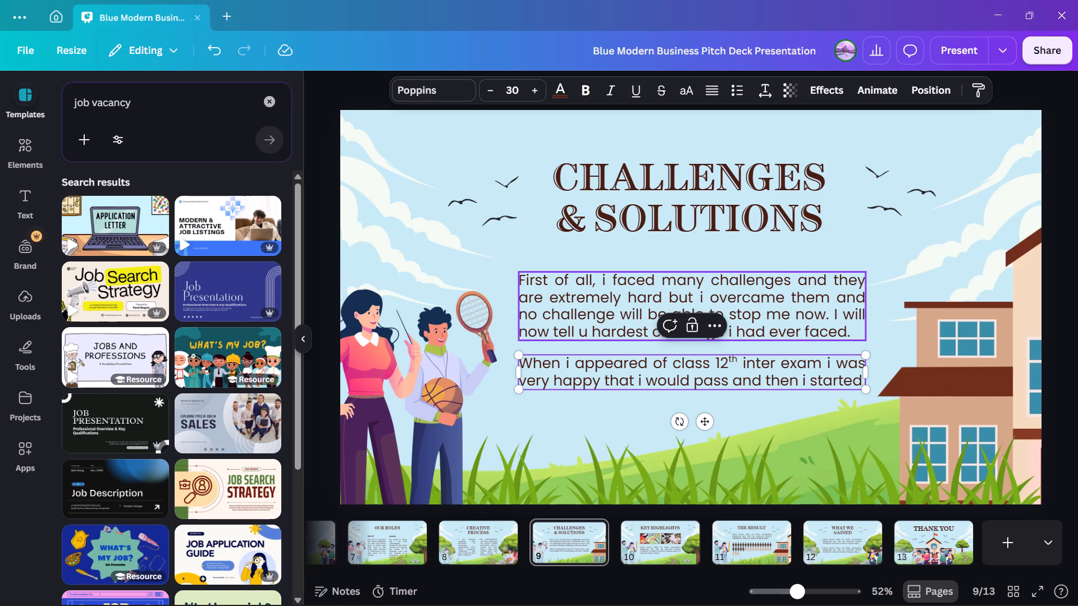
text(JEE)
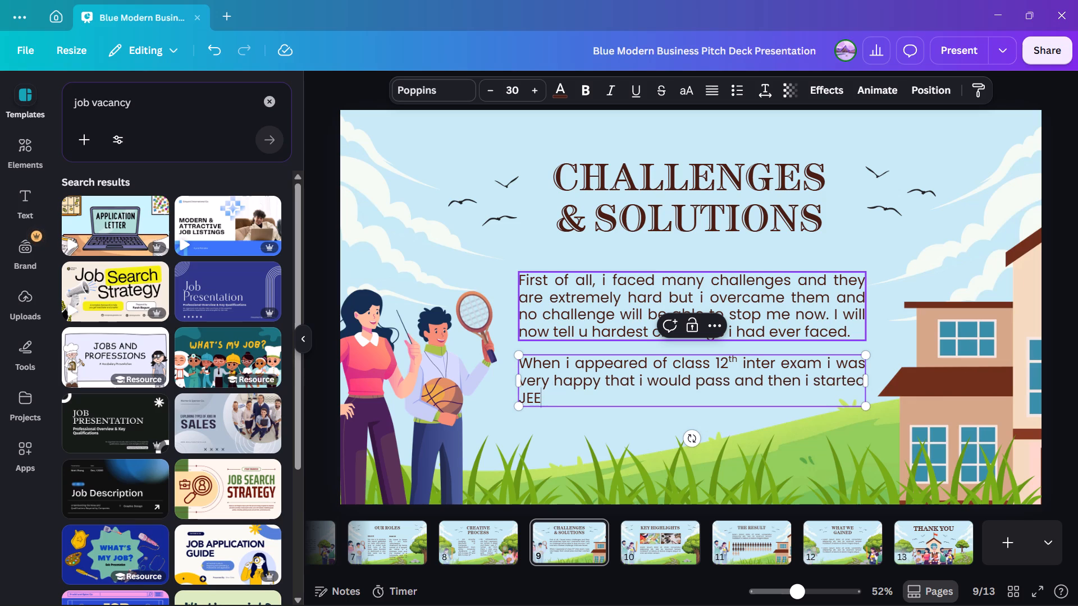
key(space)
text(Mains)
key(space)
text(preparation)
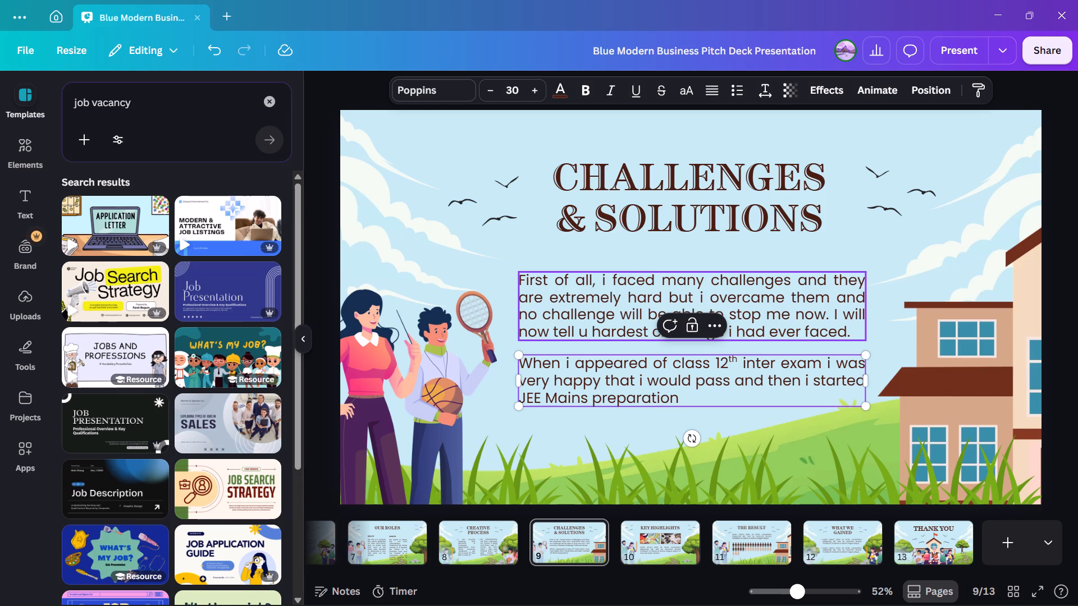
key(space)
Continue the second paragraph after "preparation" with "and when the".
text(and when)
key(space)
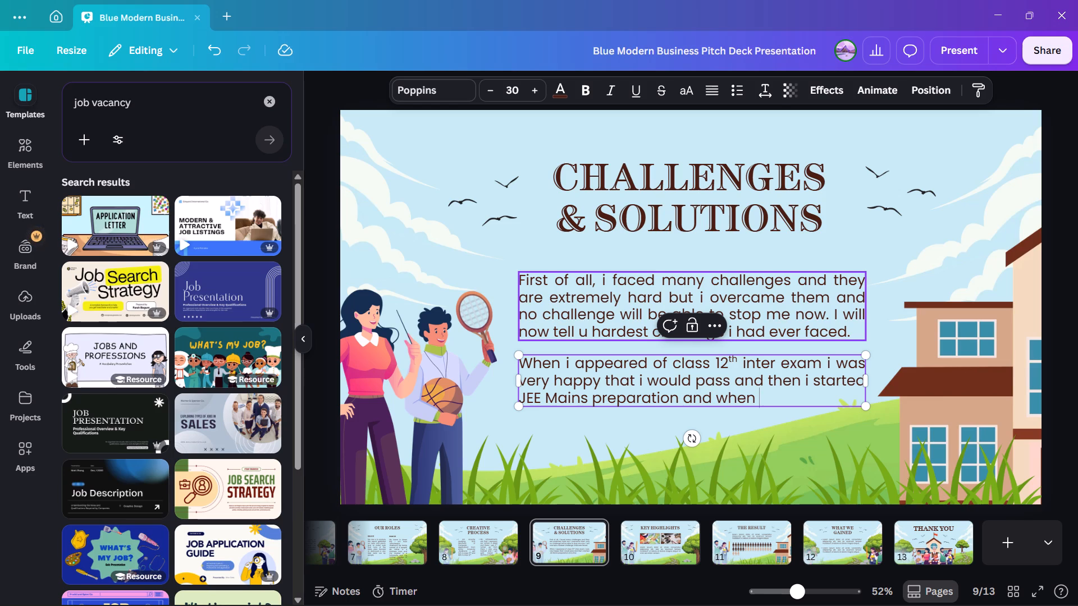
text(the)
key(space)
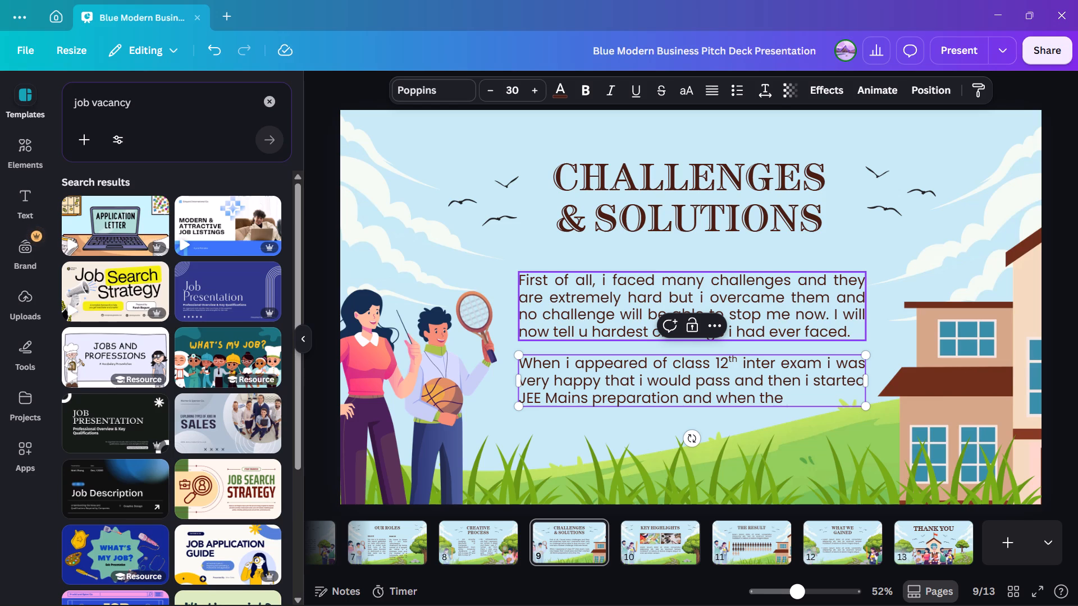
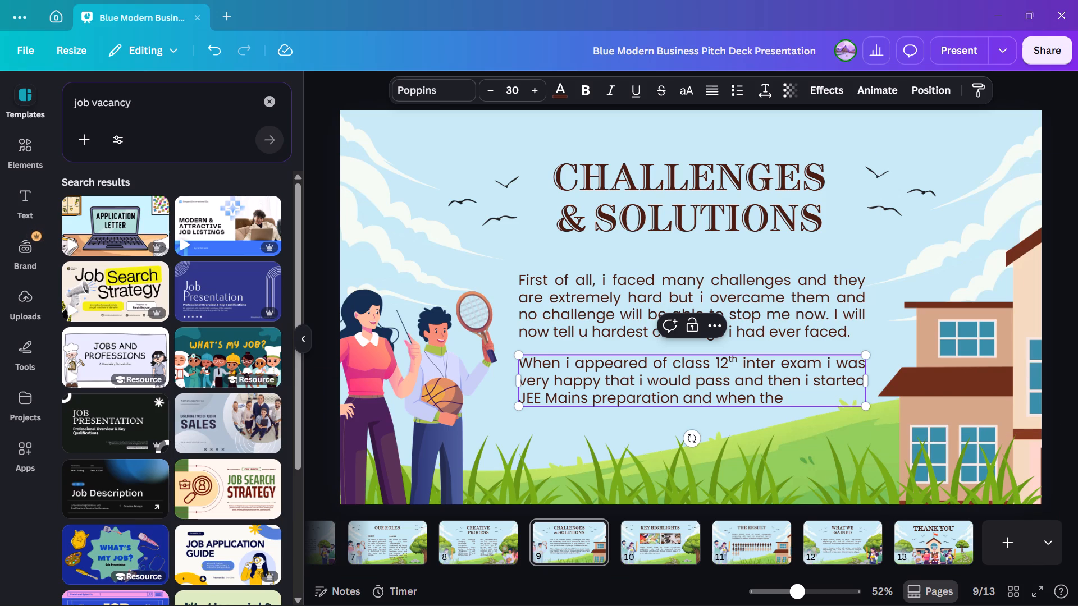
Continue the second paragraph on the Challenges & Solutions slide after "when the" with "result came out".
text(resu)
text(lt)
key(space)
text(came)
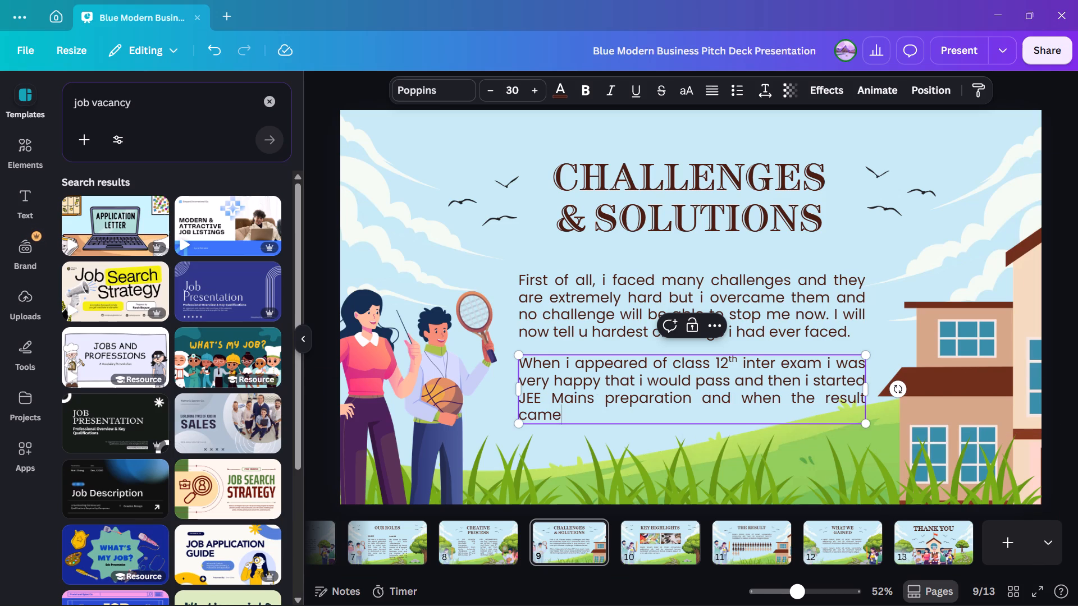
key(space)
text(our)
key(BackSpace)
text(t)
key(space)
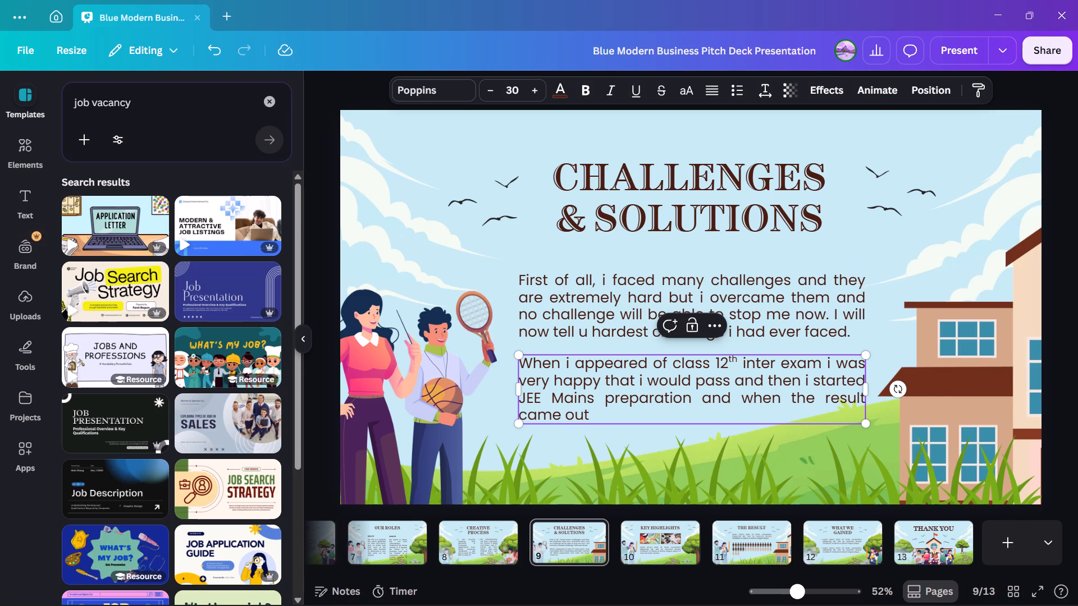
Switch to the YouTube window, pause the playing song video, and return to the Canva presentation.
key(alt+Tab)
key(space)
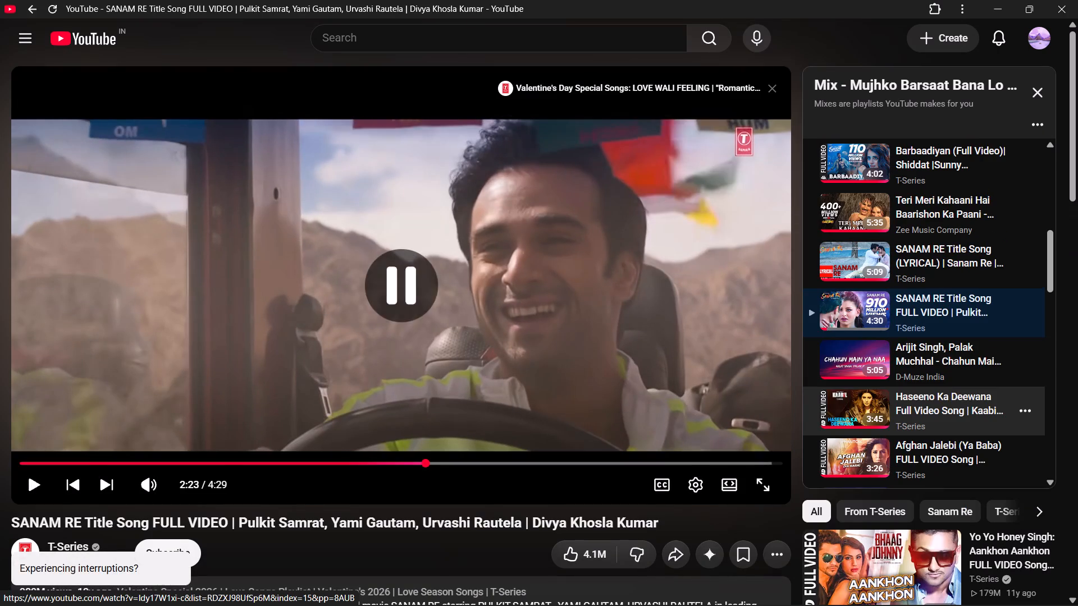
key(alt+Tab)
Continue the second paragraph after "came out" with "i failed in 3 subjects. LOL".
text(i failed in 3 sub)
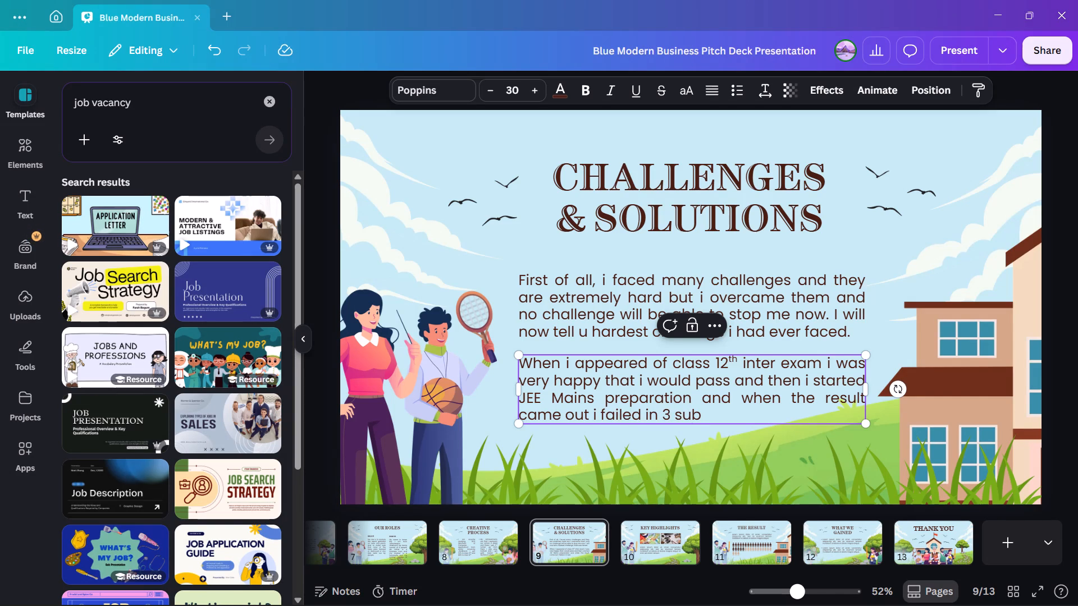
text(jects)
key(space)
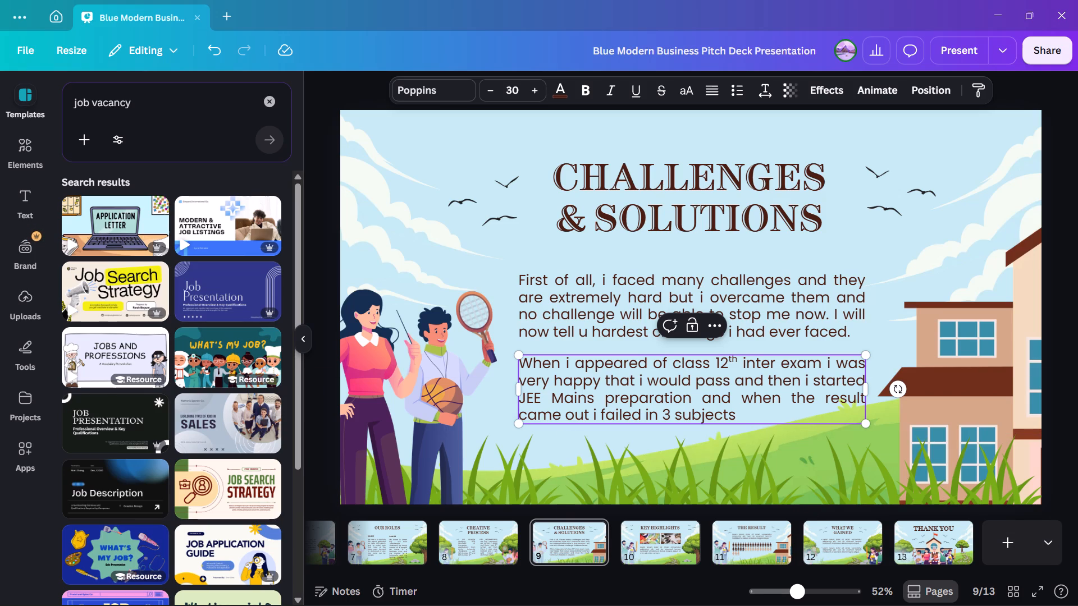
key(Left)
key(period)
key(space)
text(LOL)
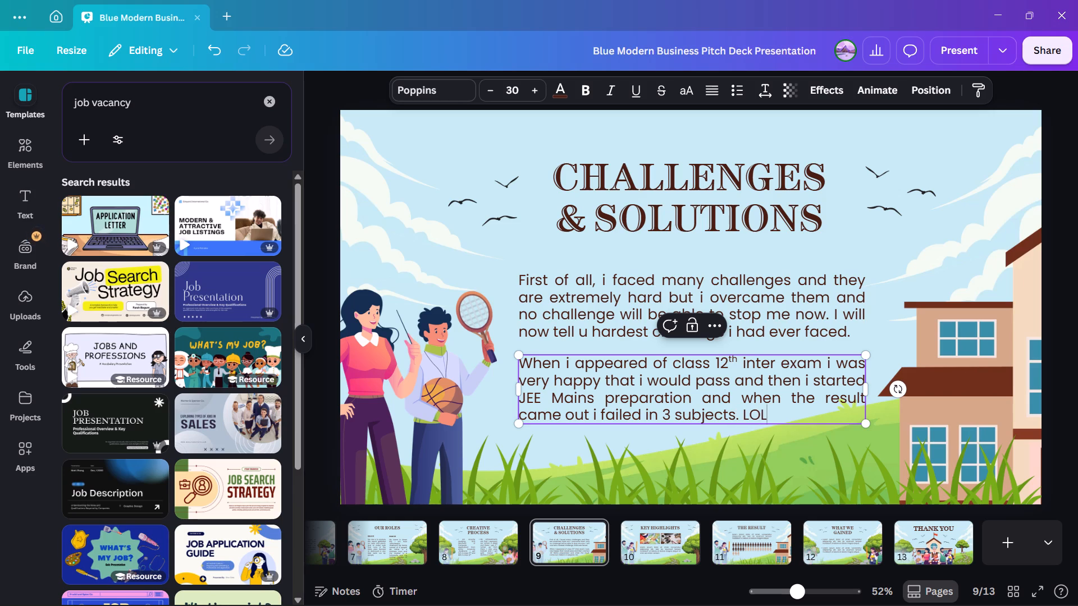
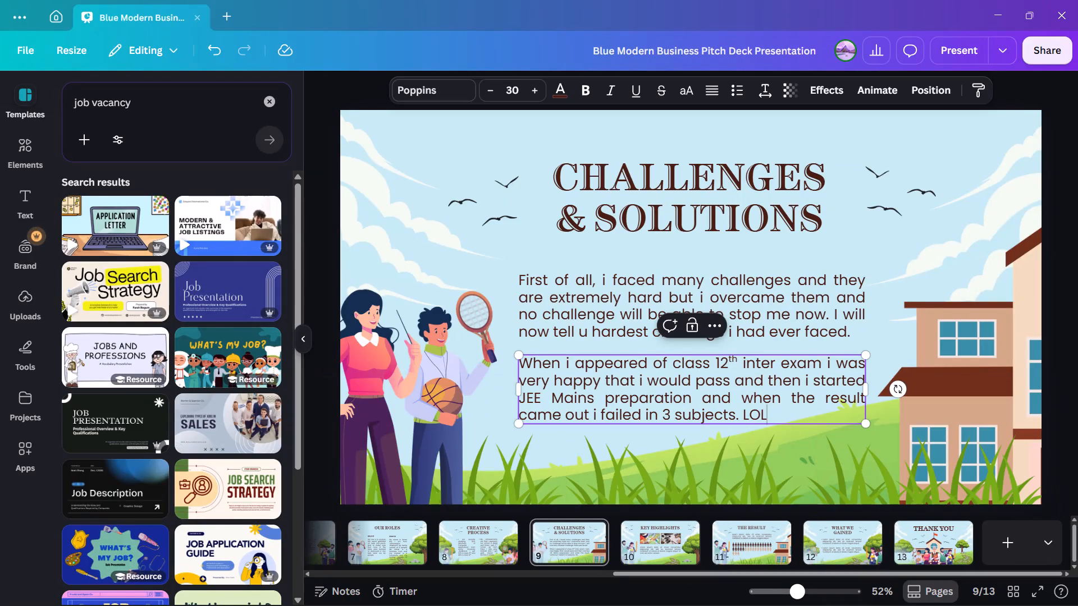
Clear the placeholder paragraph below the two photos on the Key Highlights slide.
click(678, 538)
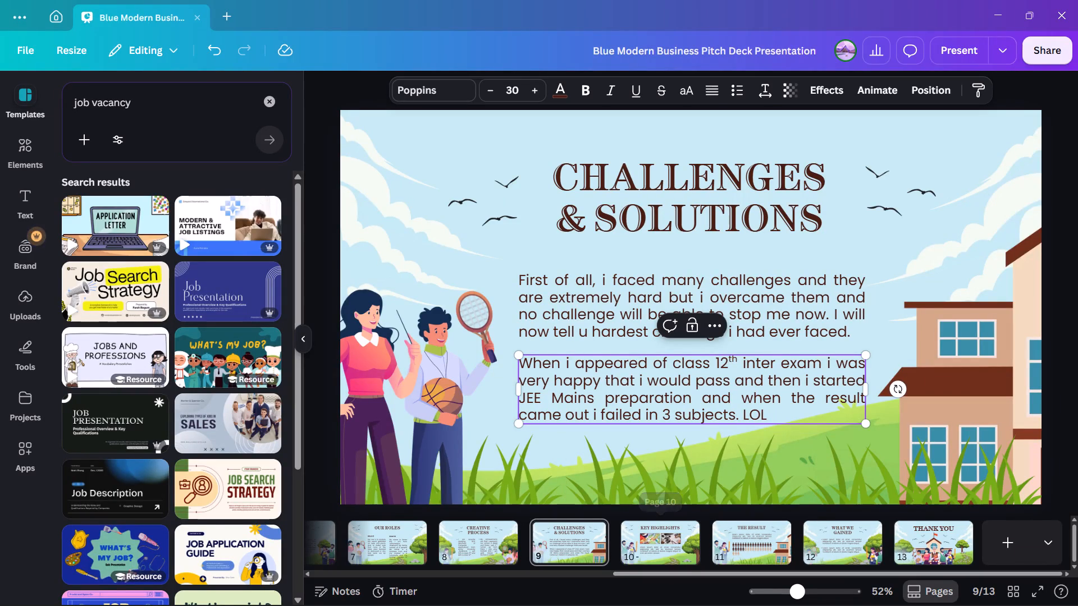
click(584, 378)
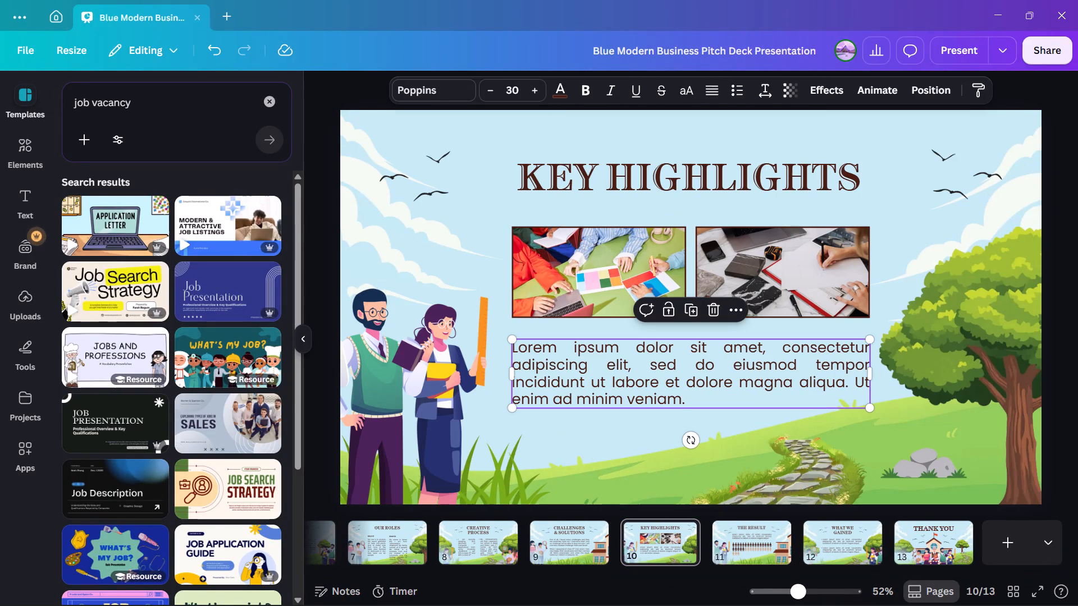
double_click(584, 378)
key(BackSpace)
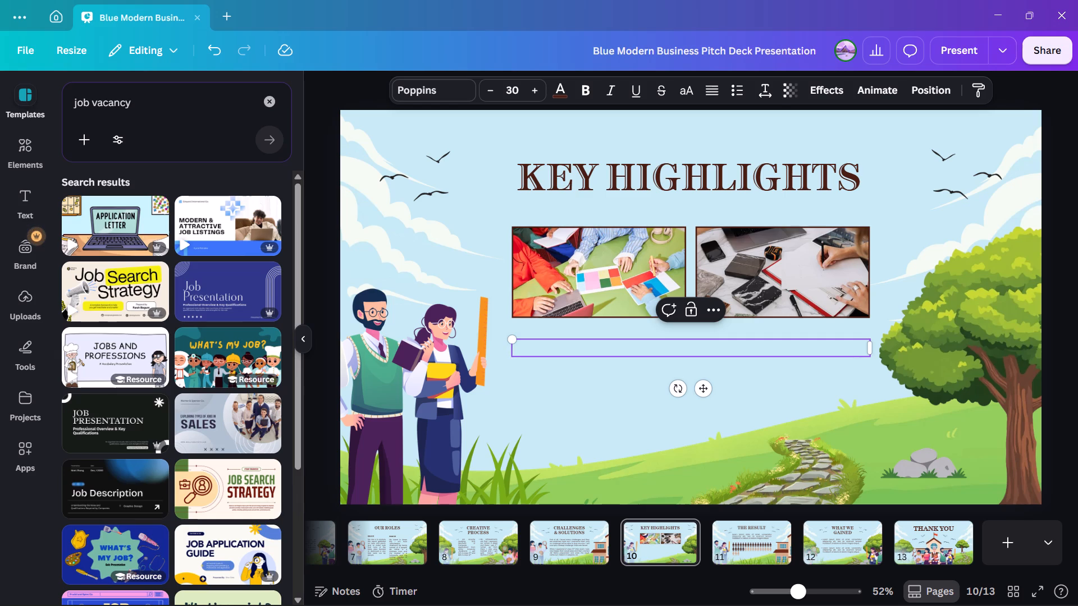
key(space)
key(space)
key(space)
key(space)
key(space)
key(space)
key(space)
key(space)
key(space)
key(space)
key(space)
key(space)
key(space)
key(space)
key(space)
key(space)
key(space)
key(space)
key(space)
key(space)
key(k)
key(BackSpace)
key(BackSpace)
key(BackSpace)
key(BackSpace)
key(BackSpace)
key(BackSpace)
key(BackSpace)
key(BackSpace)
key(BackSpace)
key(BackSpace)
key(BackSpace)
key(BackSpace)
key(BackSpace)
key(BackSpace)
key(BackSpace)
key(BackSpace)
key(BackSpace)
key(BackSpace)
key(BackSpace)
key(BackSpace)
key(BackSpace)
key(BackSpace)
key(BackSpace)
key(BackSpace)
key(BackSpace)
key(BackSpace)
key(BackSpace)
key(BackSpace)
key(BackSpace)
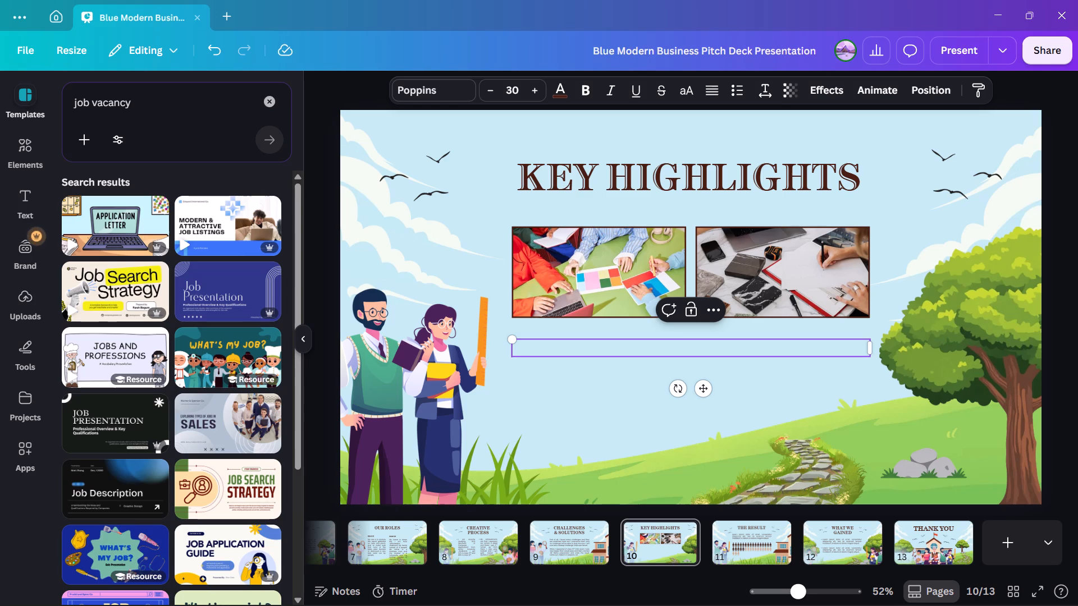
Start the emptied paragraph on the Key Highlights slide with "Key Highlight are".
key(shift+k)
text(ey)
key(space)
key(shift+h)
key(i)
text(ghlist)
key(space)
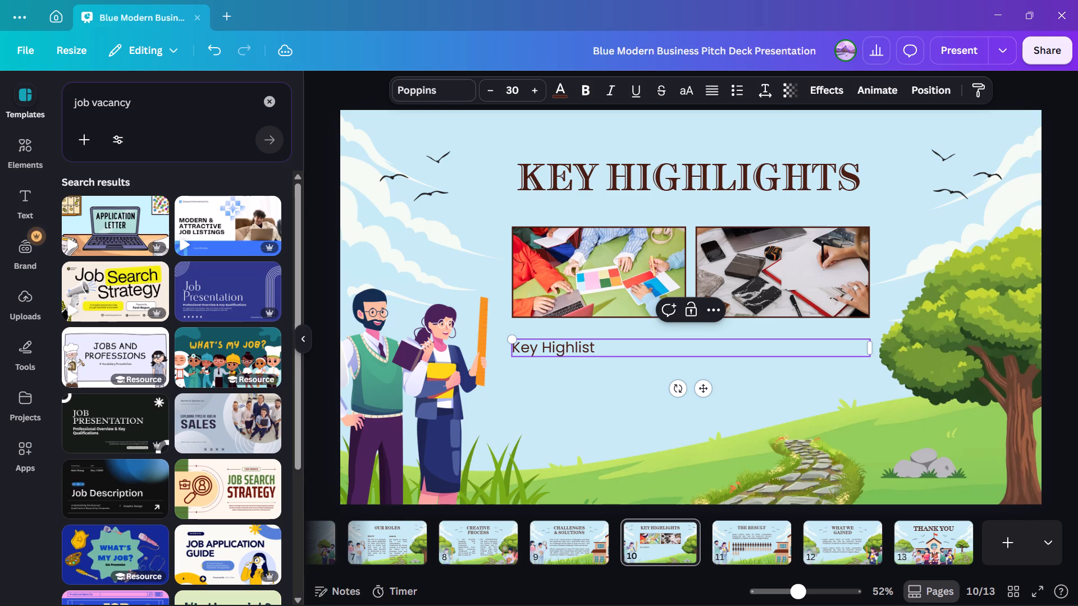
key(BackSpace)
key(BackSpace)
key(BackSpace)
text(gg)
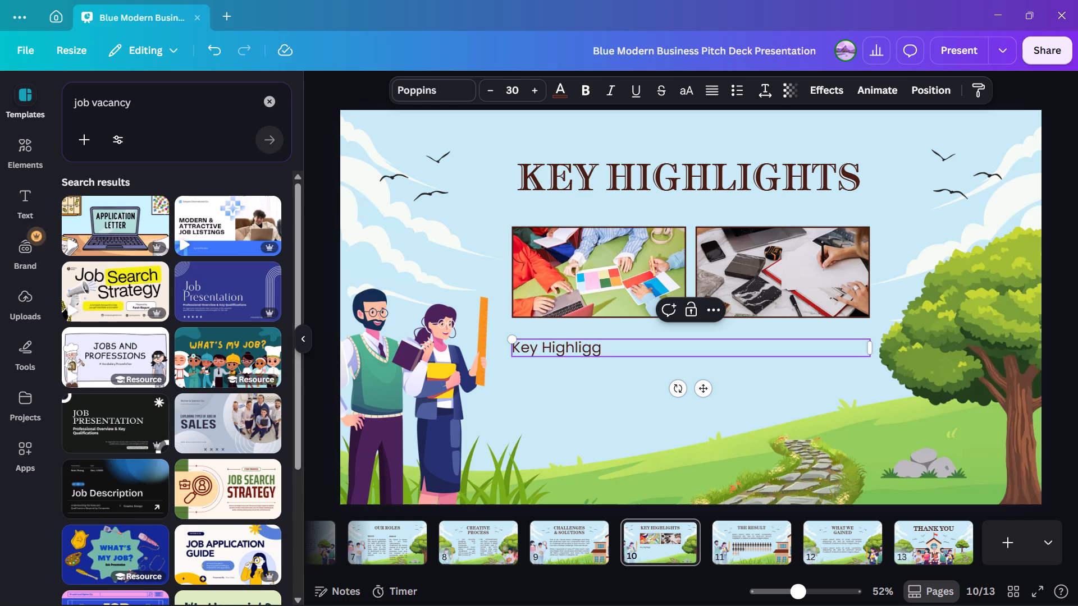
key(BackSpace)
text(ht)
key(space)
text(are)
key(space)
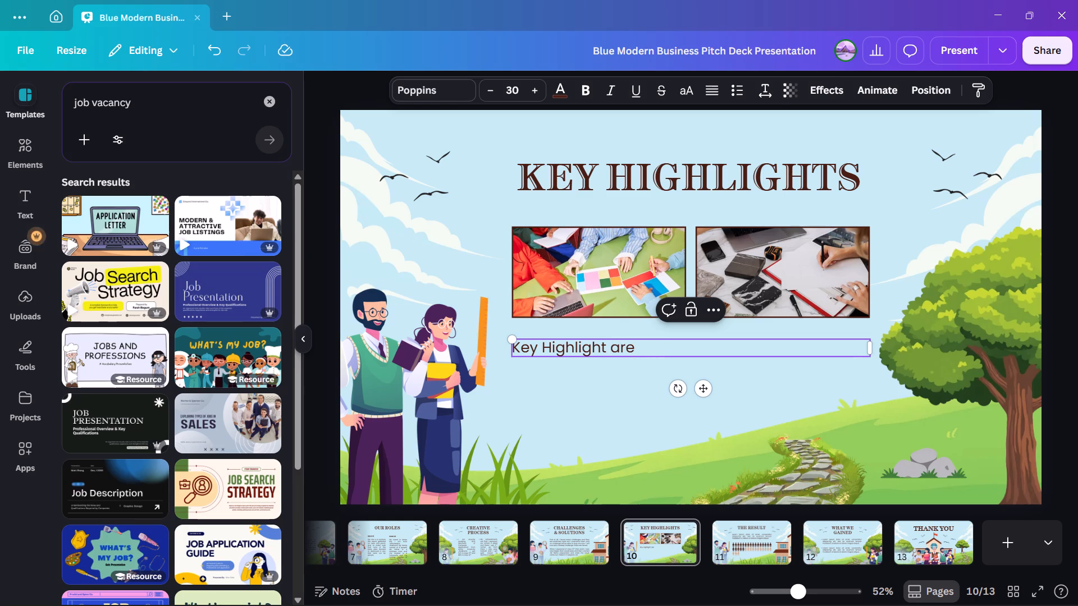
Continue the Key Highlights paragraph after "are" with "that whatever u do".
click(584, 378)
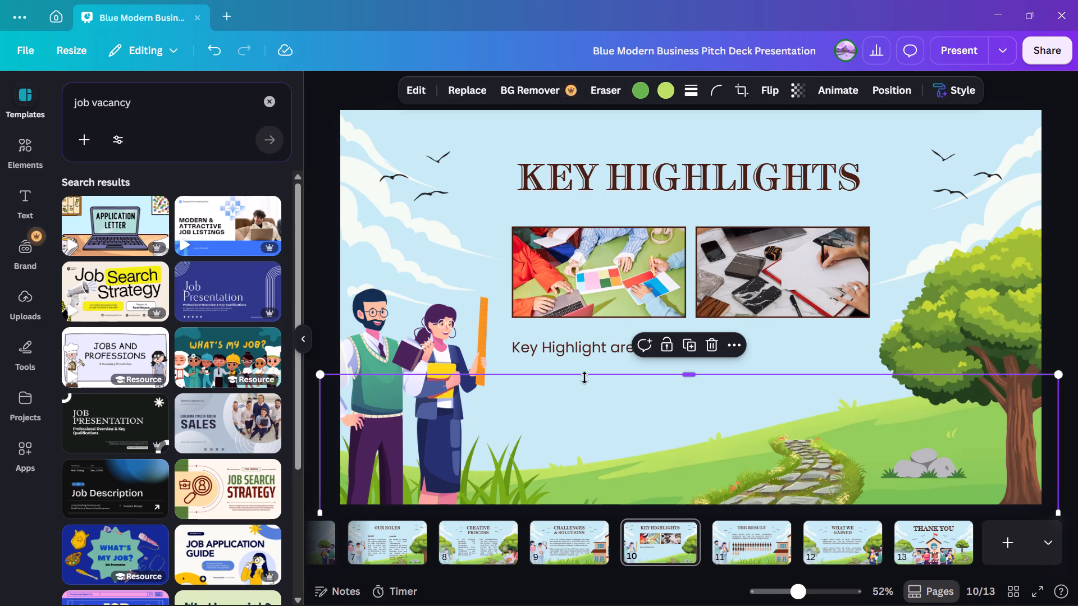
click(610, 351)
click(650, 345)
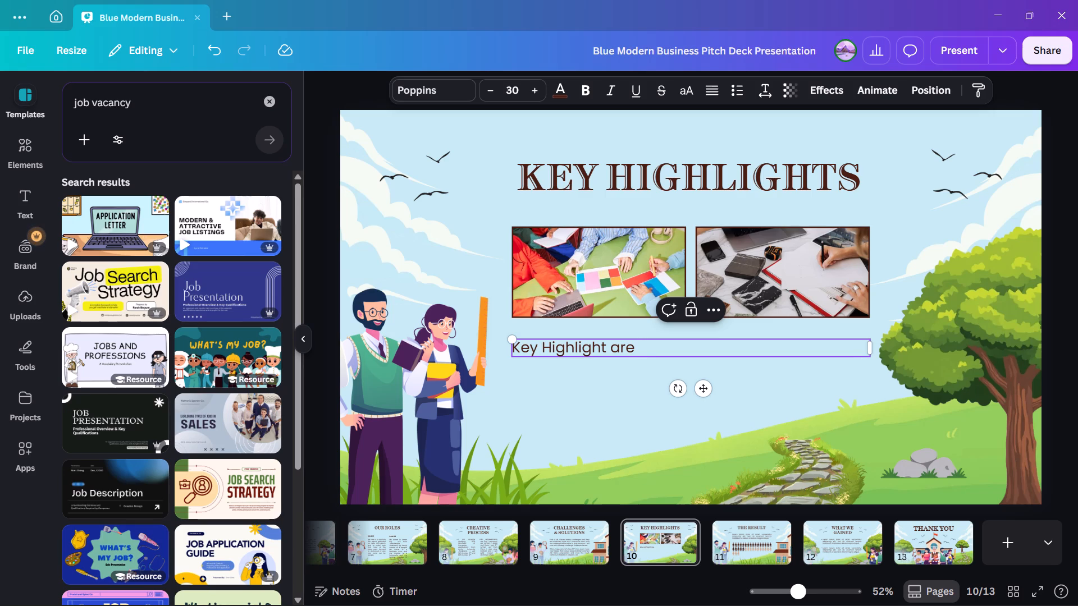
text(there are)
key(space)
key(BackSpace)
key(BackSpace)
key(BackSpace)
key(BackSpace)
key(BackSpace)
key(BackSpace)
key(BackSpace)
key(BackSpace)
key(BackSpace)
text(hat)
key(space)
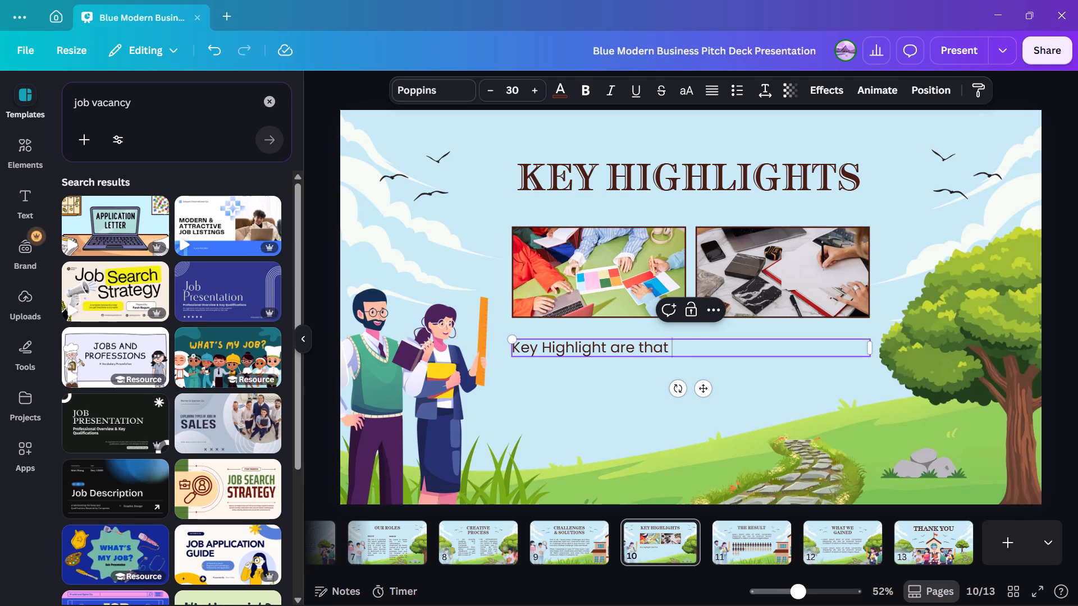
key(space)
key(BackSpace)
text(what)
text(ever u do)
key(space)
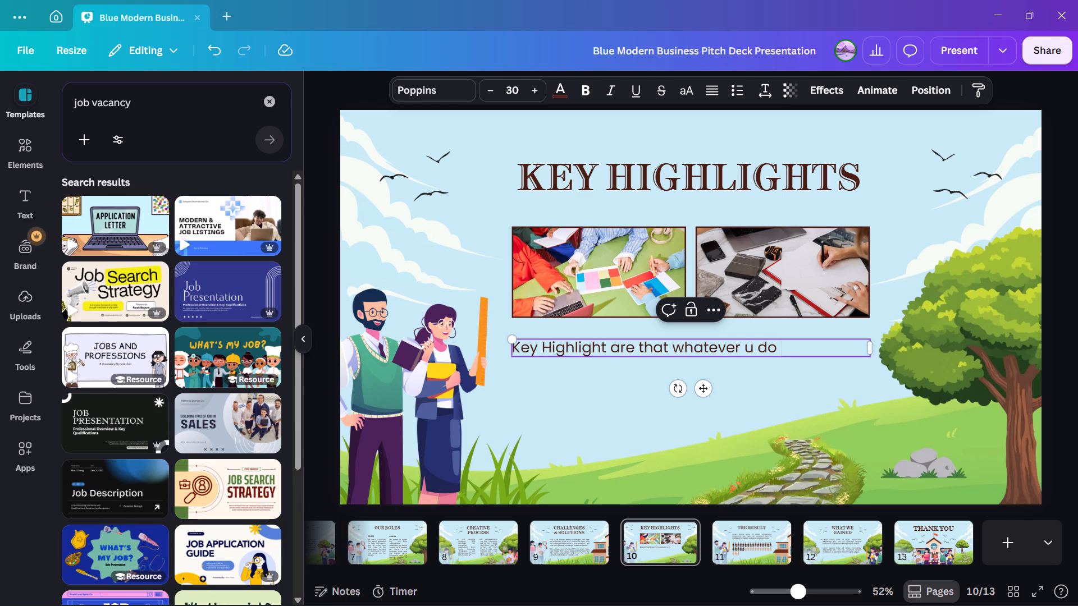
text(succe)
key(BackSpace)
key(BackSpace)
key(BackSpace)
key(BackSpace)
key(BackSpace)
Continue the Key Highlights paragraph after "whatever u do" with "hardwork is main thing".
text(har)
key(w)
key(BackSpace)
text(dworj)
key(BackSpace)
text(k is)
key(space)
text(main)
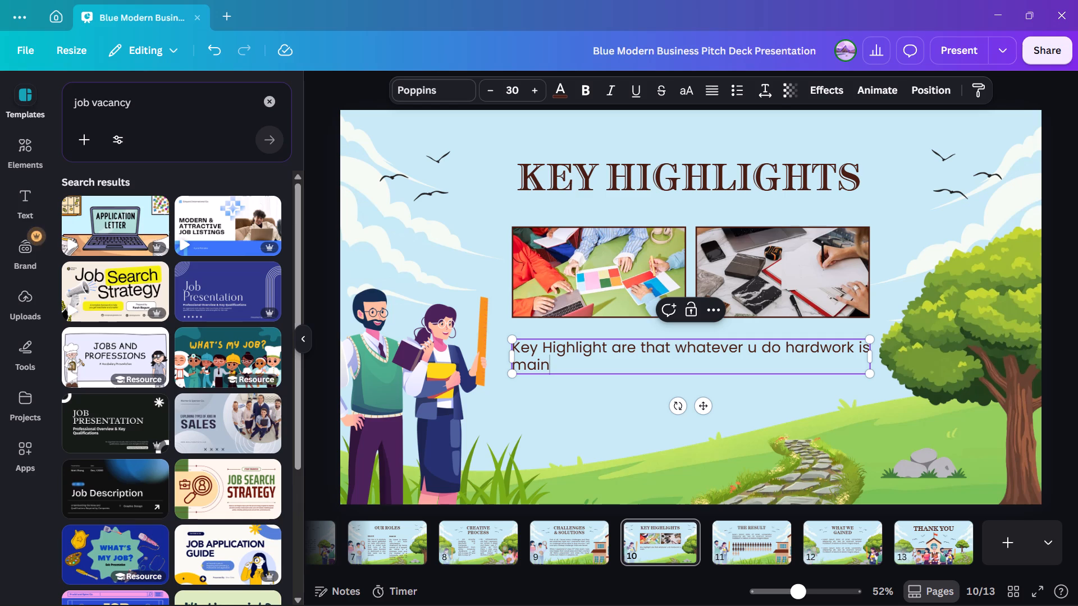
key(space)
text(thing)
Extend the Key Highlights paragraph after "hardwork is main thing" with "and success are main thing".
key(space)
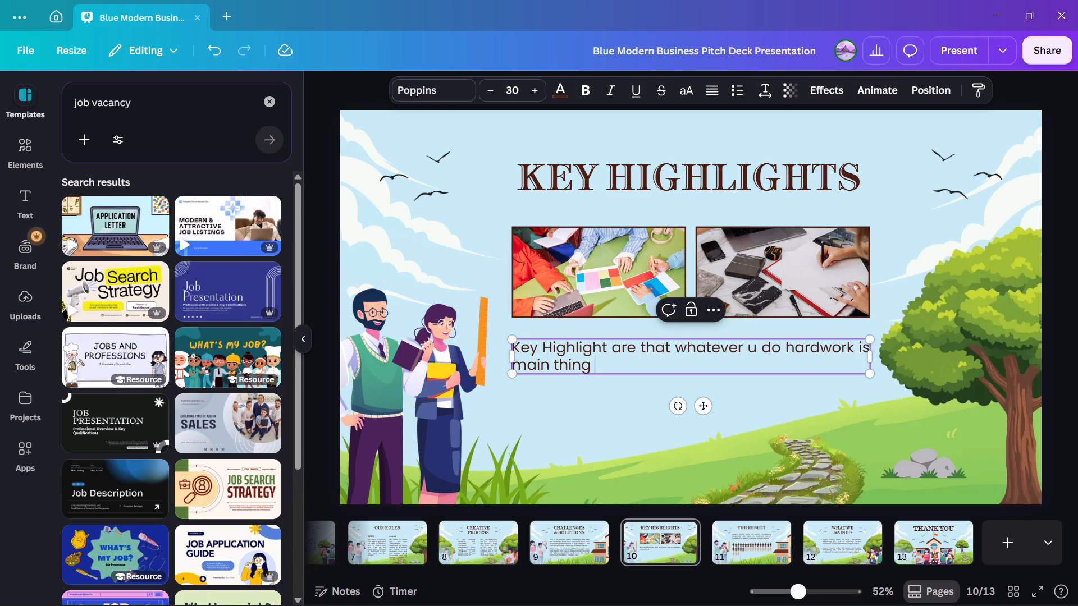
text(An)
key(BackSpace)
key(BackSpace)
key(a)
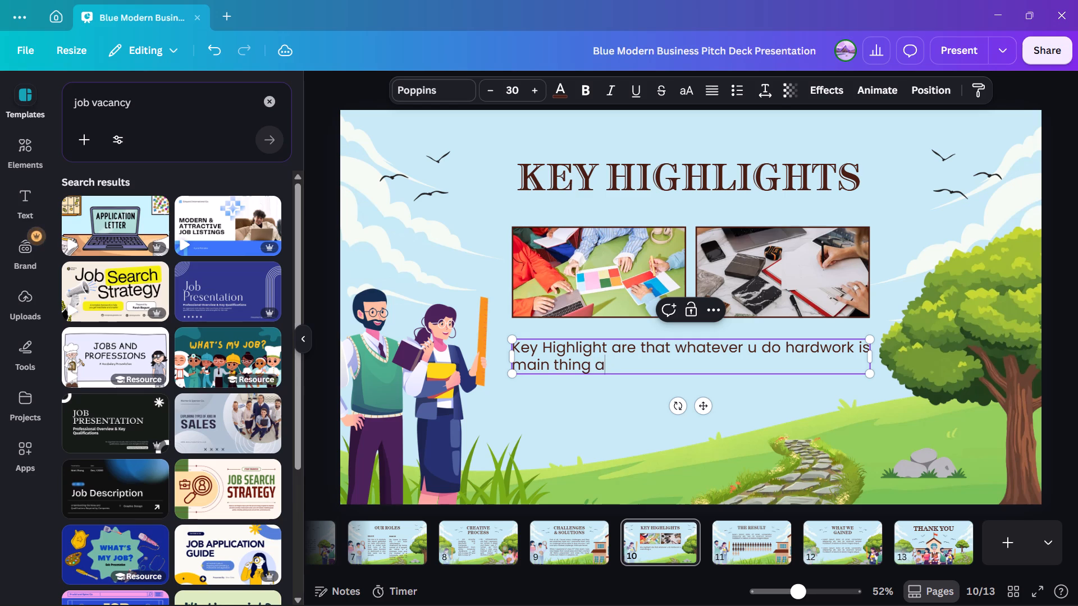
text(dn)
key(BackSpace)
key(BackSpace)
text(nd)
key(space)
text(su)
text(ccess ar)
text(e main)
key(space)
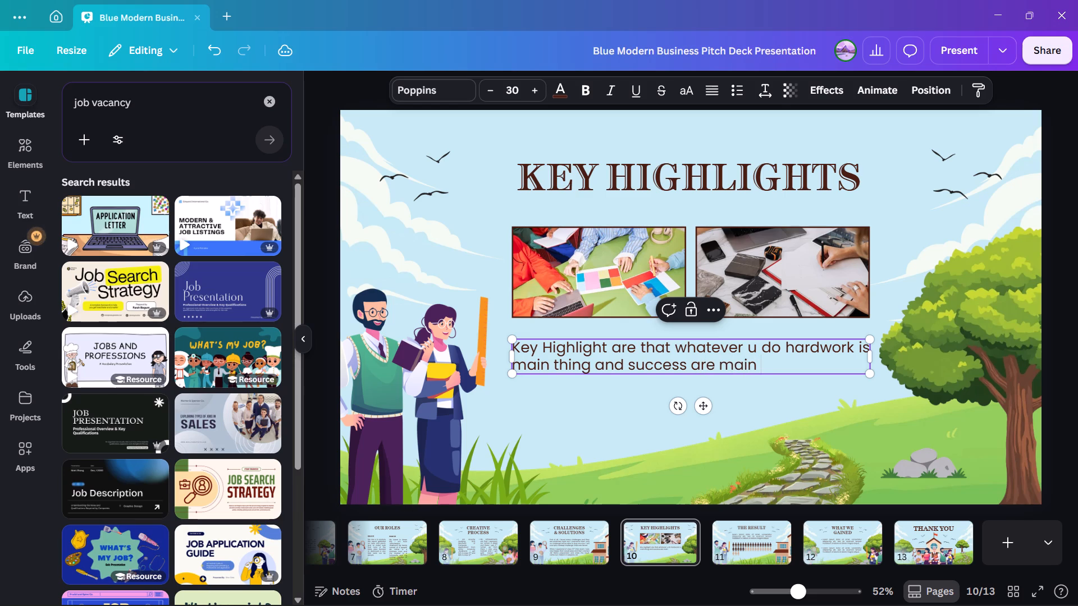
text(thing)
key(space)
Replace the closing "main thing" after "success are" in the Key Highlights paragraph with "always important".
key(BackSpace)
key(BackSpace)
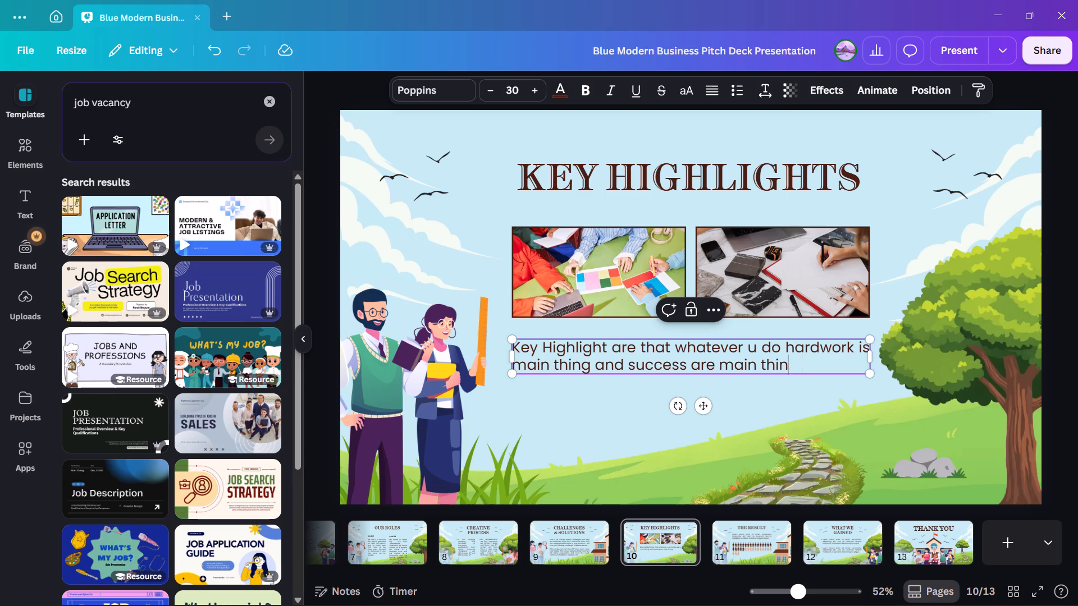
key(BackSpace)
key(BackSpace)
key(BackSpace)
key(BackSpace)
key(BackSpace)
key(BackSpace)
key(BackSpace)
key(BackSpace)
key(BackSpace)
text(ale)
key(BackSpace)
text(wa)
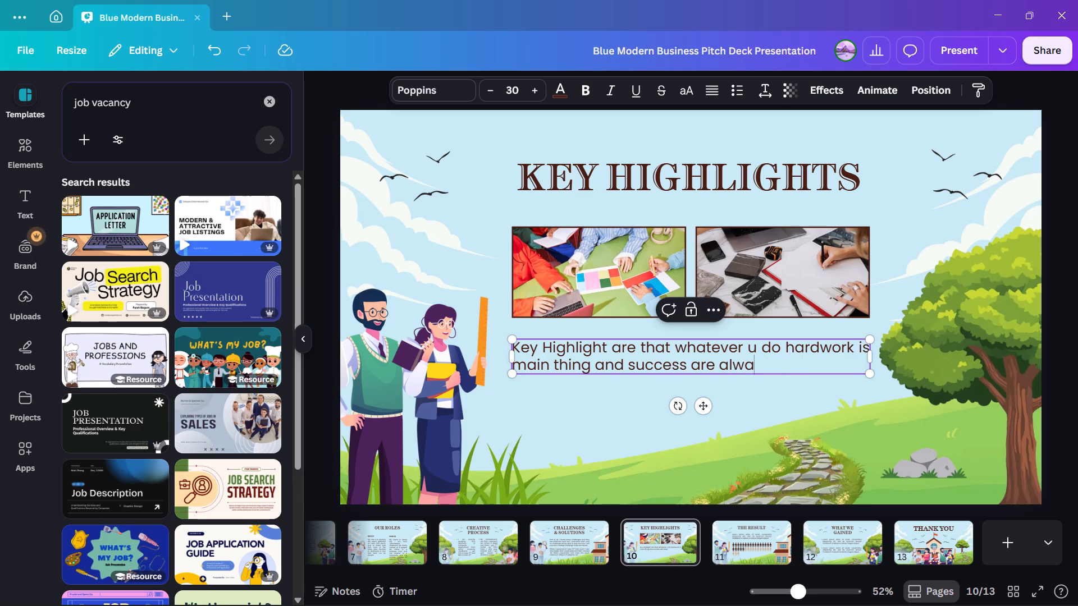
text(ys)
key(space)
text(impoart)
key(BackSpace)
key(BackSpace)
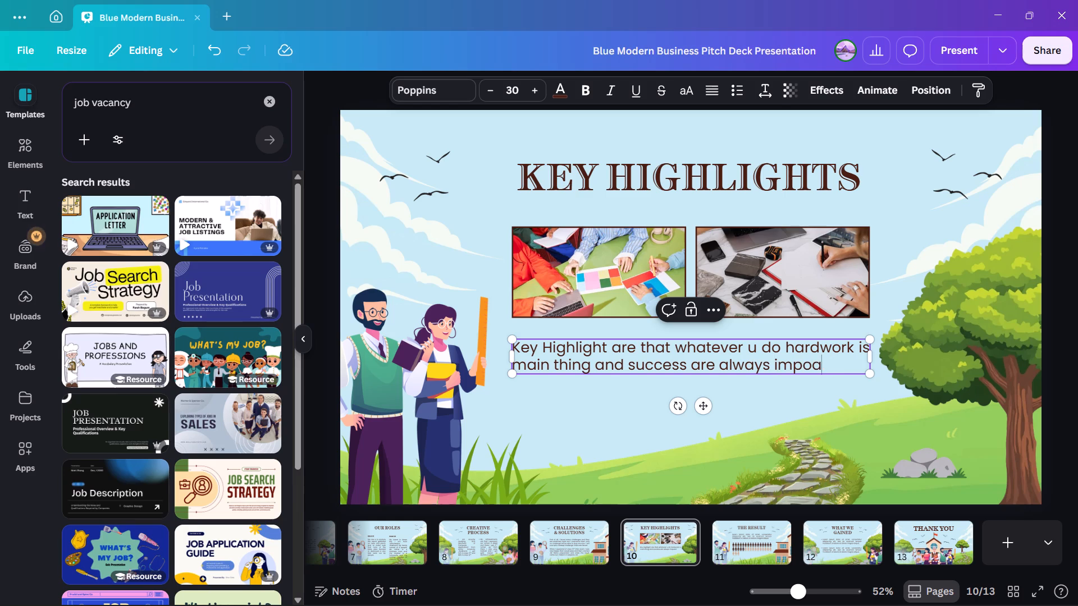
key(BackSpace)
text(rtant)
key(space)
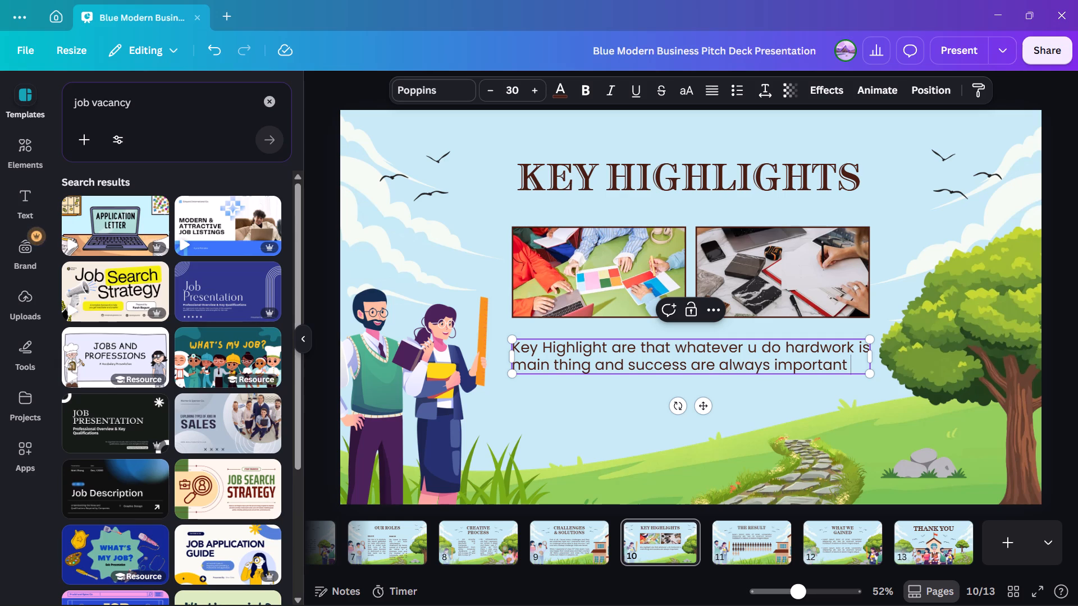
Complete the Key Highlights sentence after "always important" with "if u do hardwork.".
text(if u do)
key(space)
text(har)
text(dwork)
key(space)
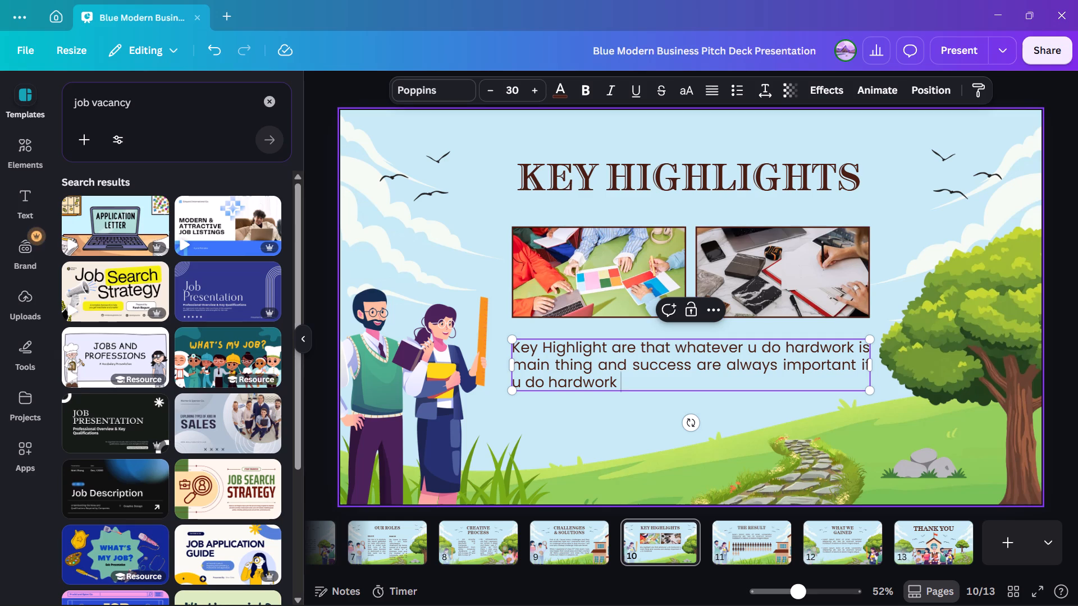
key(BackSpace)
text(.)
Add the sentence "Hardwork is the key to success." to the end of the Key Highlights paragraph and leave text editing.
key(space)
text(Hardwork)
key(space)
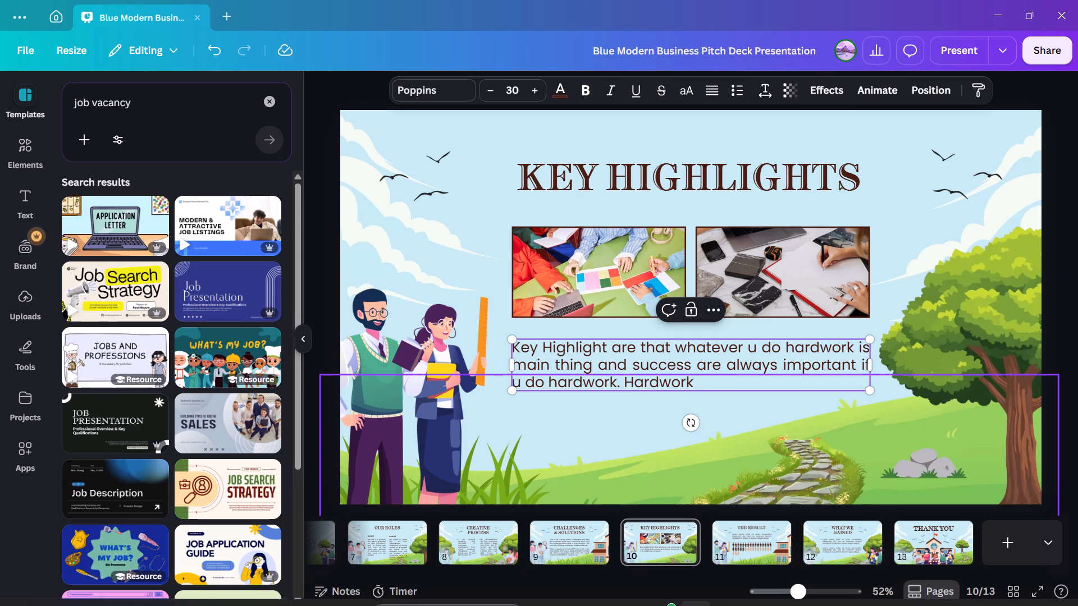
text(is the kr)
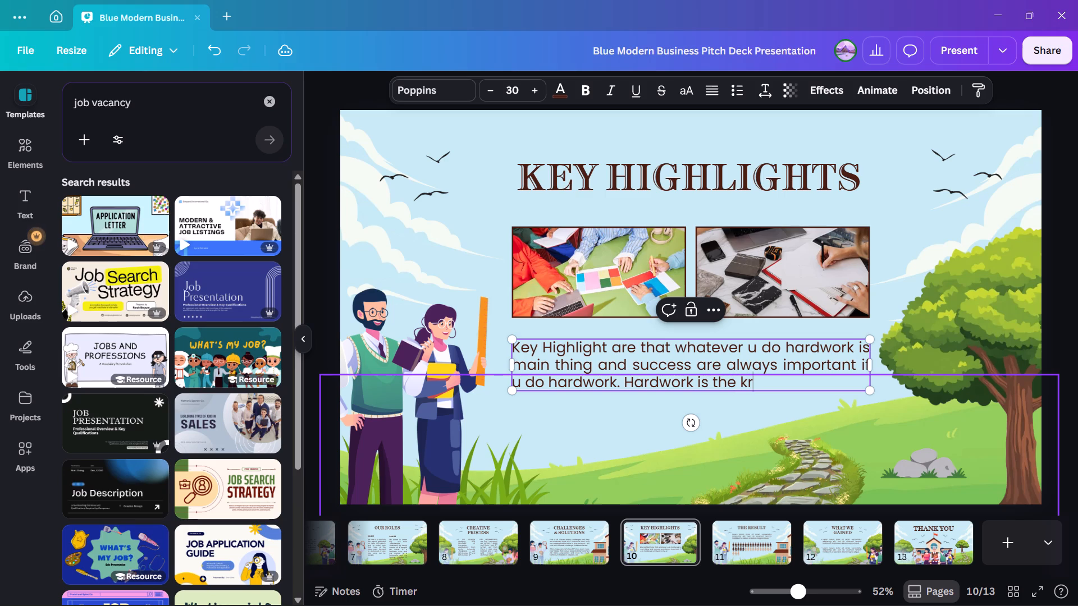
key(BackSpace)
text(ey to success)
key(space)
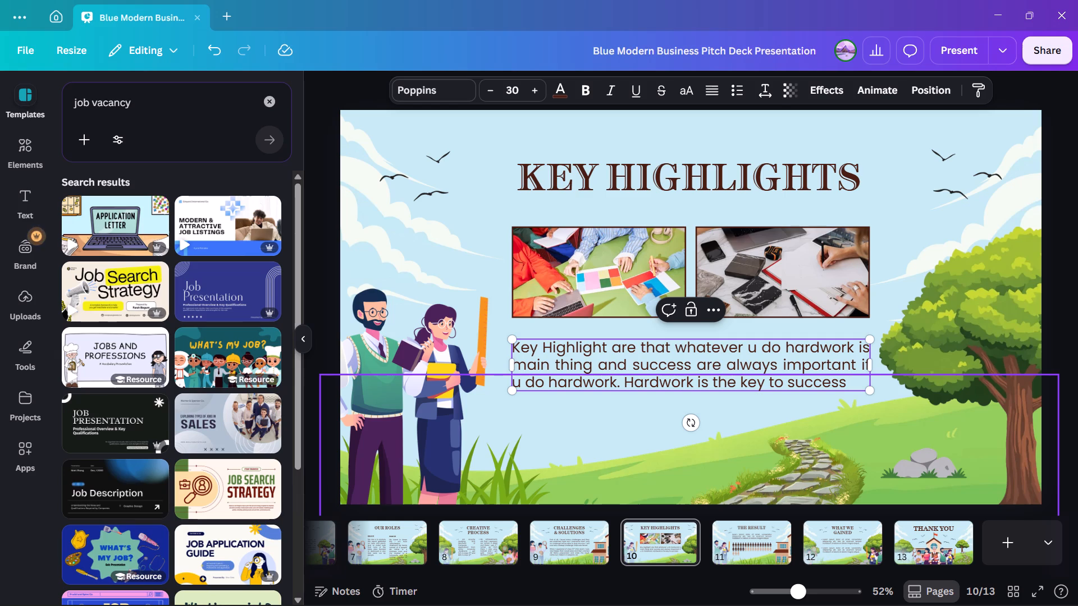
key(period)
key(BackSpace)
key(BackSpace)
key(period)
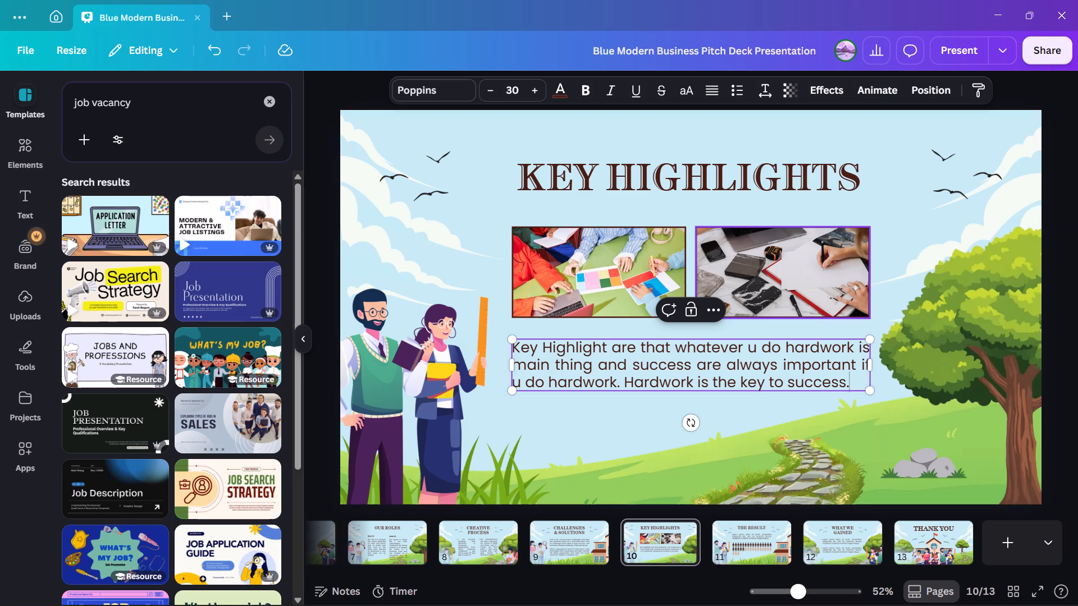
click(318, 241)
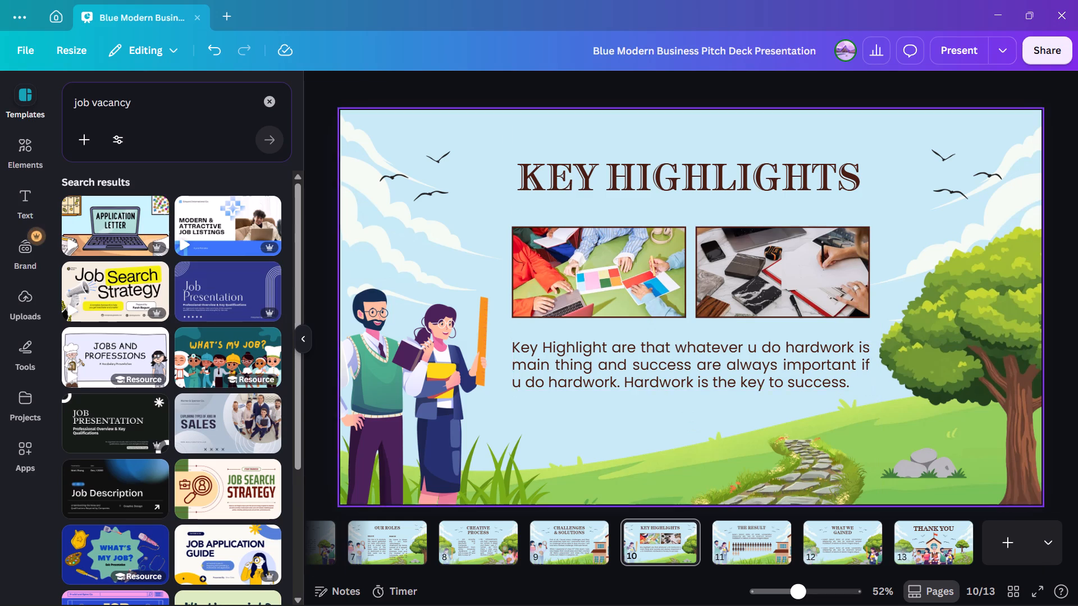
Reopen the Key Highlights paragraph and start a new sentence after "key to success." with "You have".
click(848, 383)
click(858, 382)
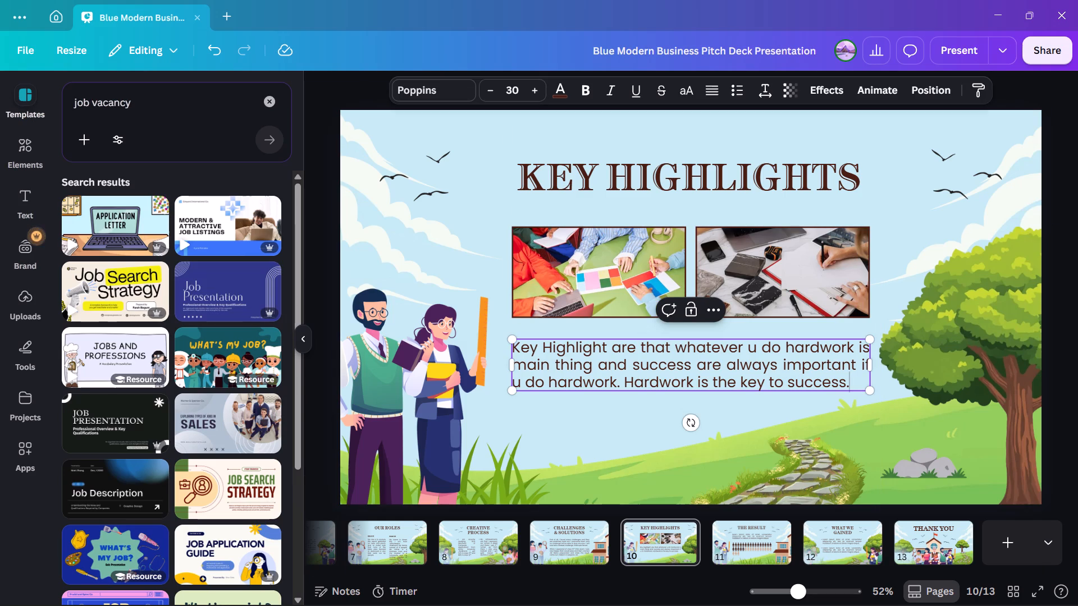
key(space)
text(U)
key(space)
key(BackSpace)
key(BackSpace)
text(You)
key(space)
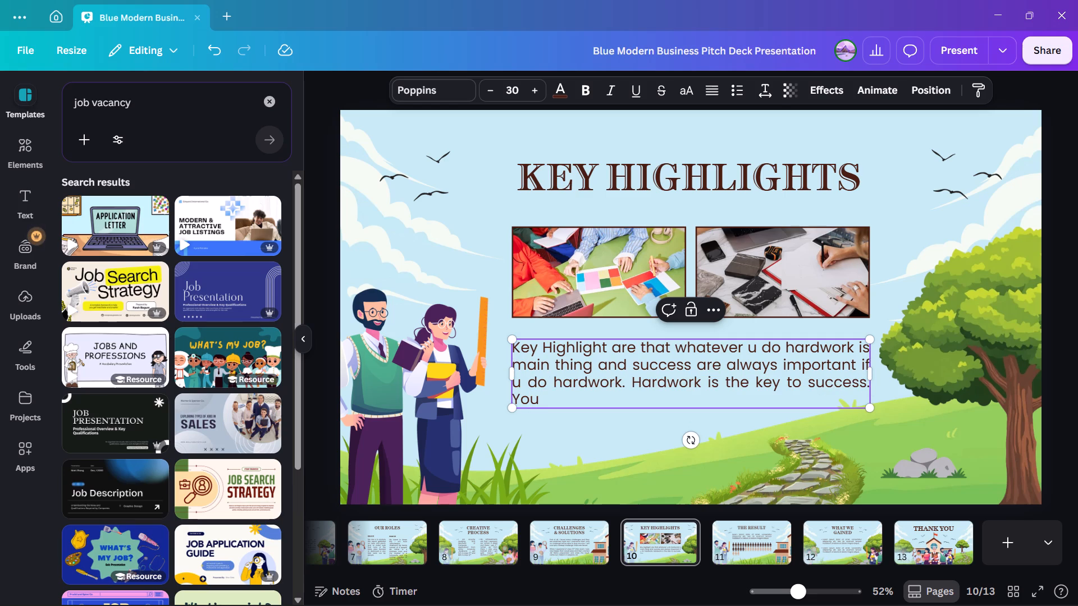
text(have)
key(space)
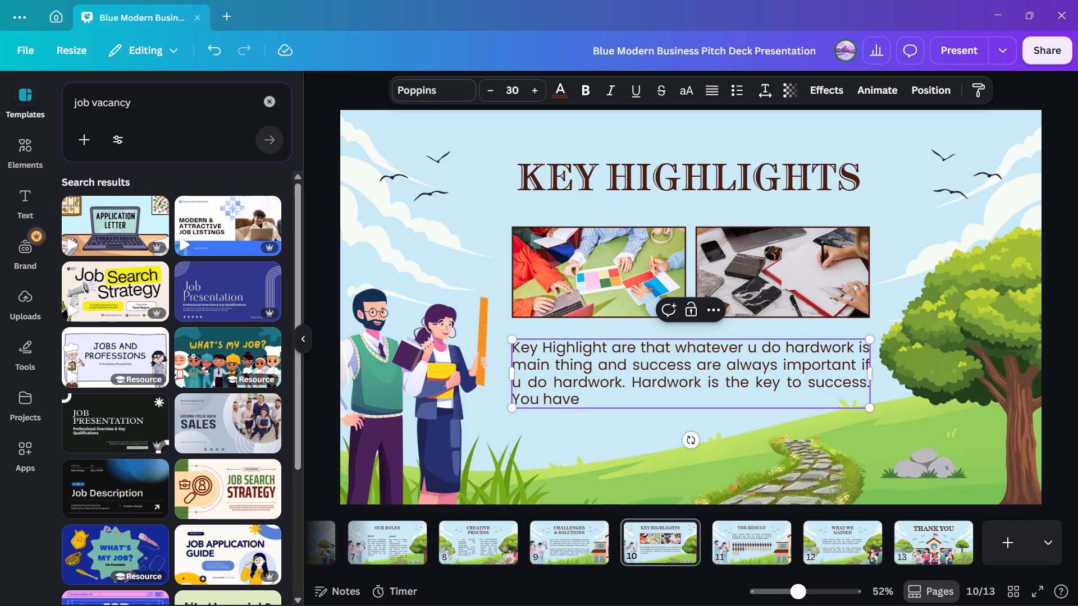
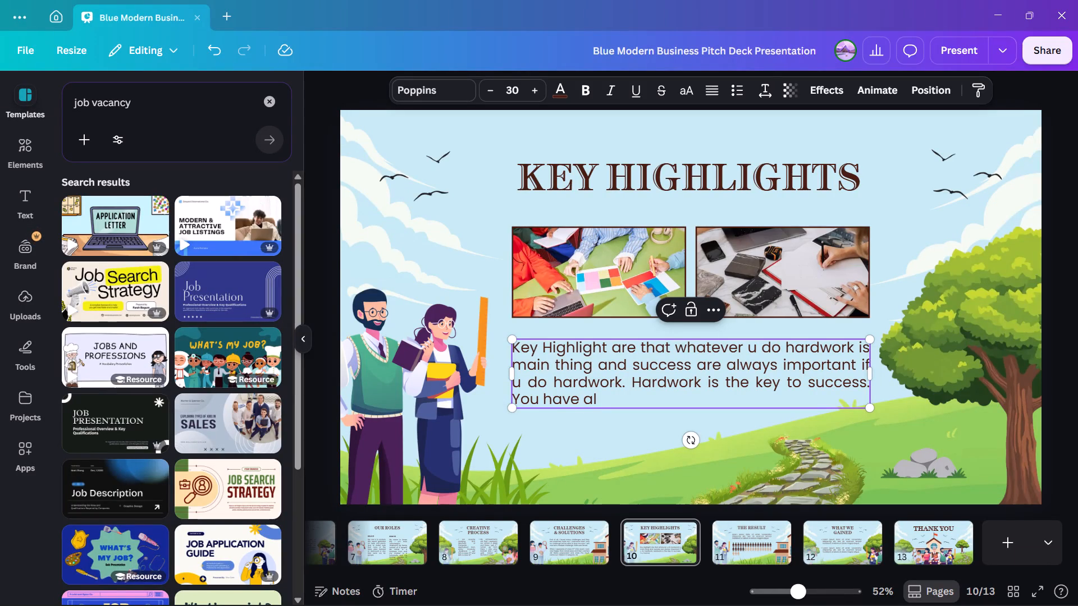
Complete the started word after "You have" as "already" and continue the Key Highlights sentence with "heard the word".
text(rewadt)
key(BackSpace)
key(BackSpace)
key(BackSpace)
key(BackSpace)
text(ady)
key(space)
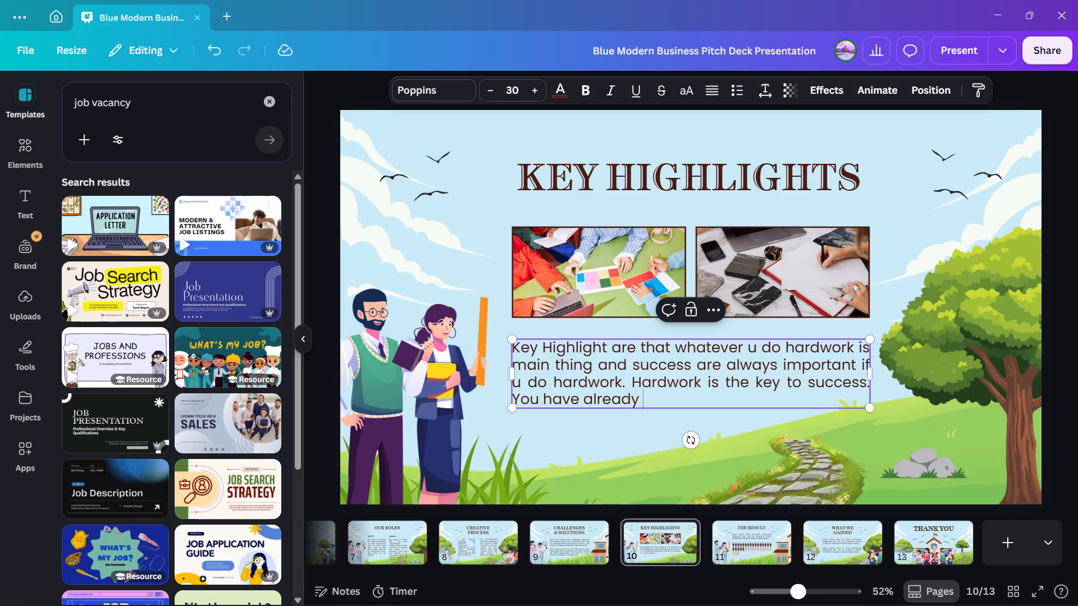
text(head)
key(BackSpace)
text(rd)
key(space)
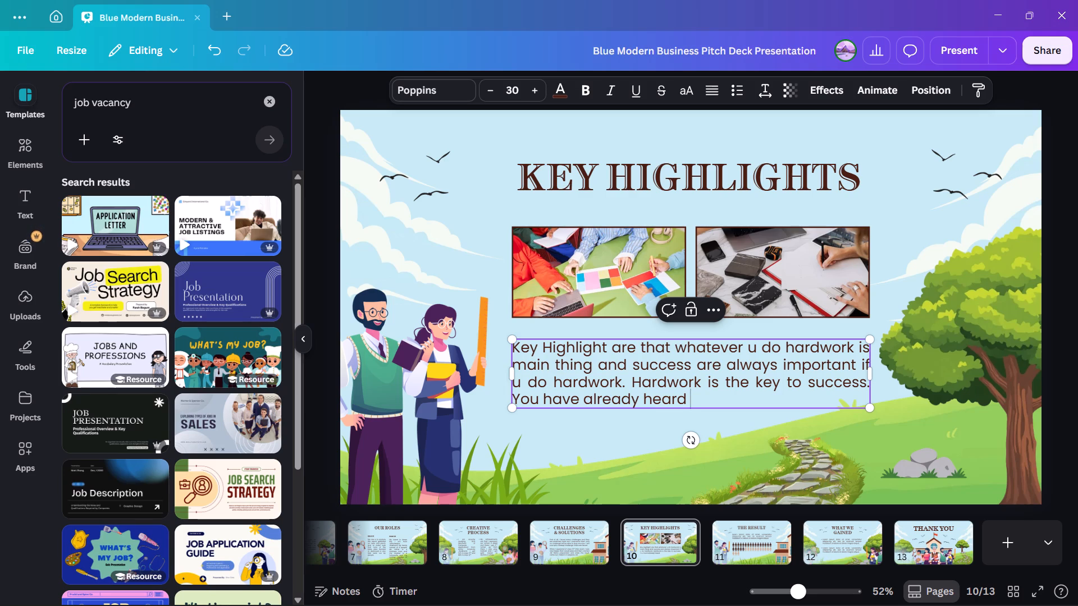
text(the)
key(space)
text(word)
key(space)
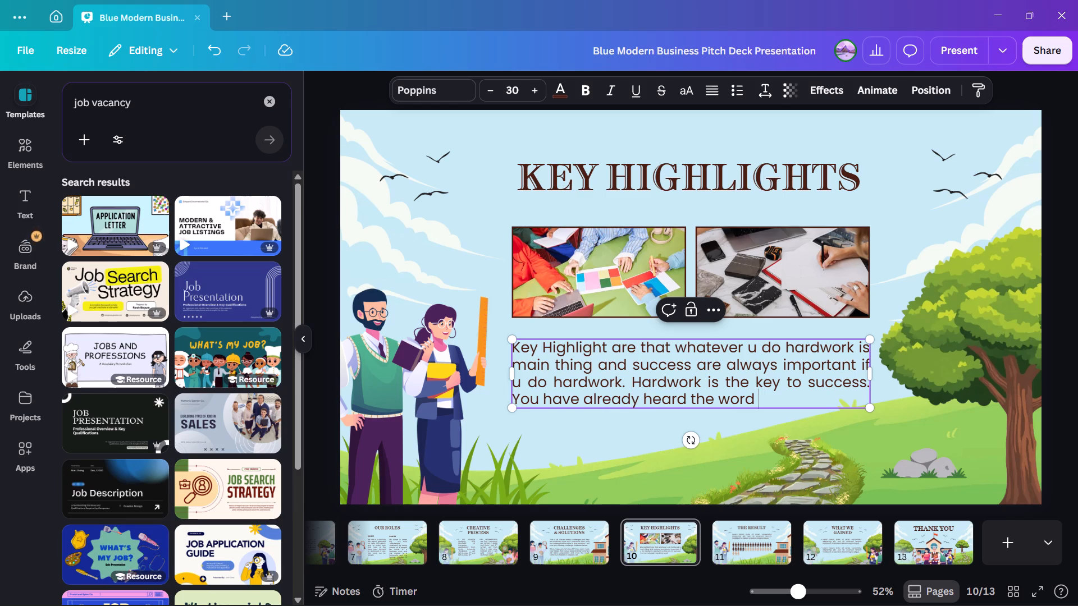
Add the saying "No Pain No Gain" after "heard the word" in the Key Highlights paragraph.
text(No)
key(space)
text(Pain)
key(space)
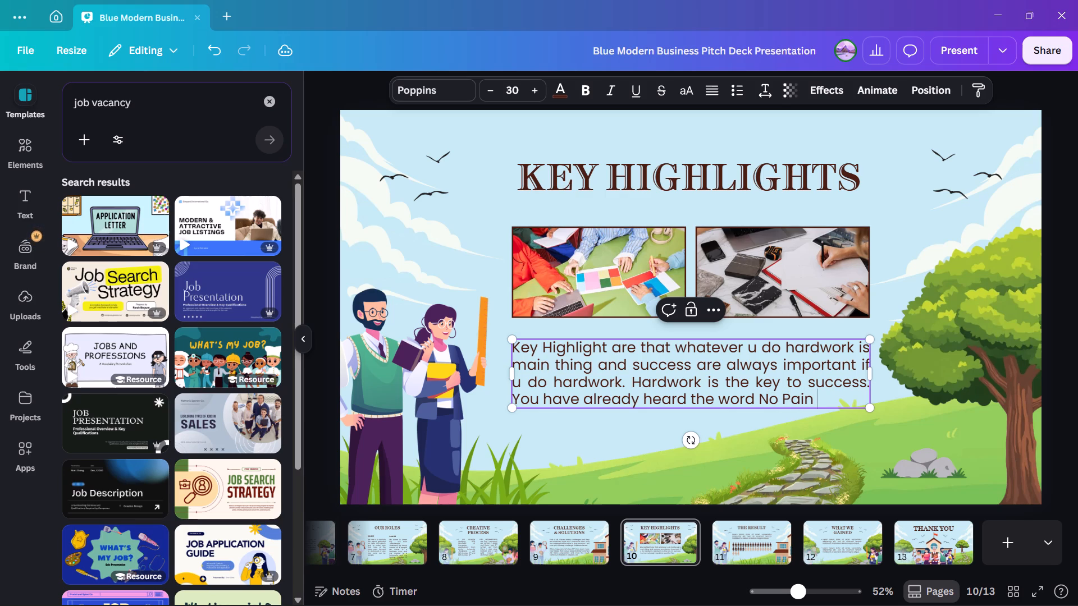
key(shift+n)
text(o)
key(space)
key(shift+h)
key(BackSpace)
key(shift+g)
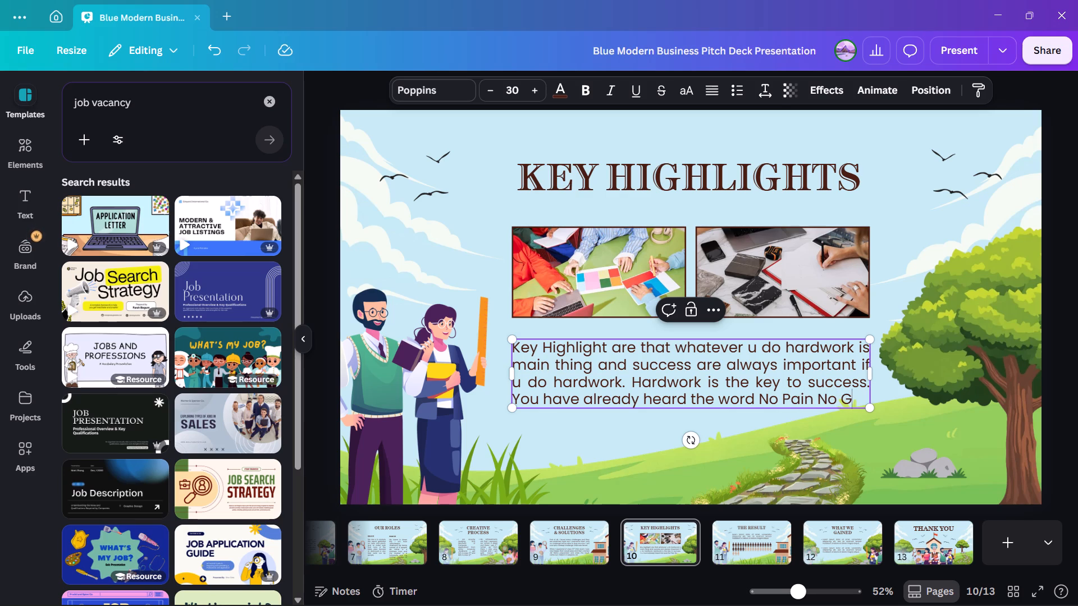
text(ain)
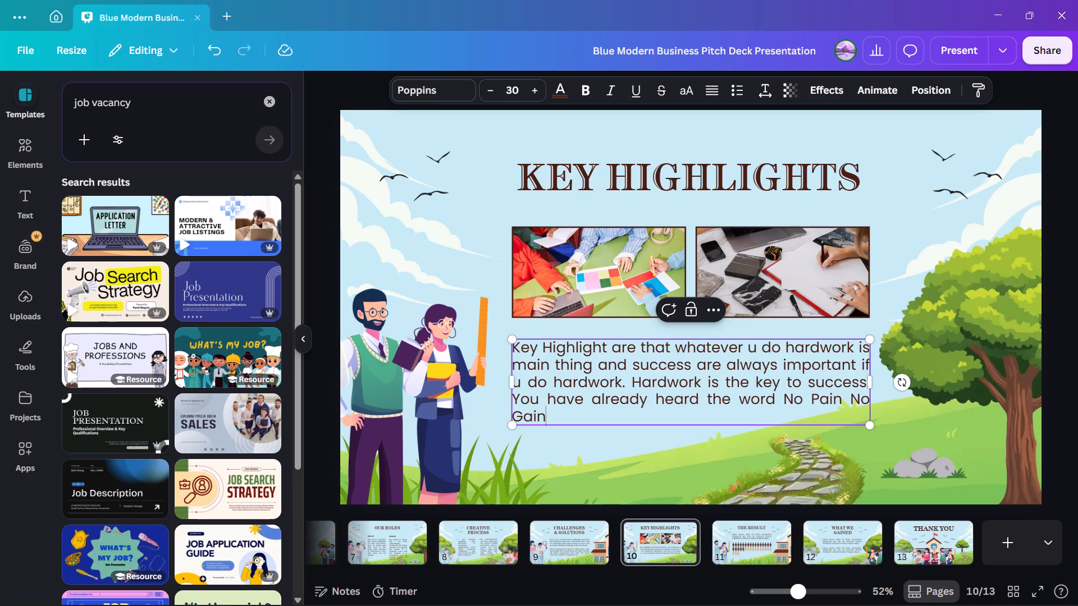
key(space)
Continue the Key Highlights sentence after "No Pain No Gain" with "so if u work hard then u will gain success".
text(so i)
key(space)
key(BackSpace)
text(f u)
key(space)
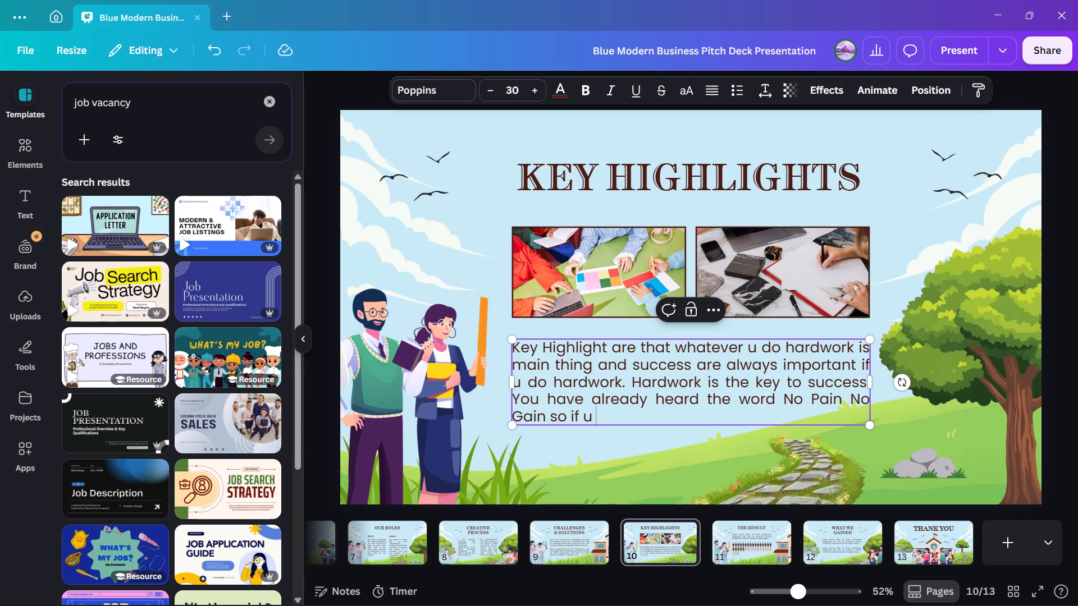
text(work)
key(space)
text(he)
key(BackSpace)
text(rw)
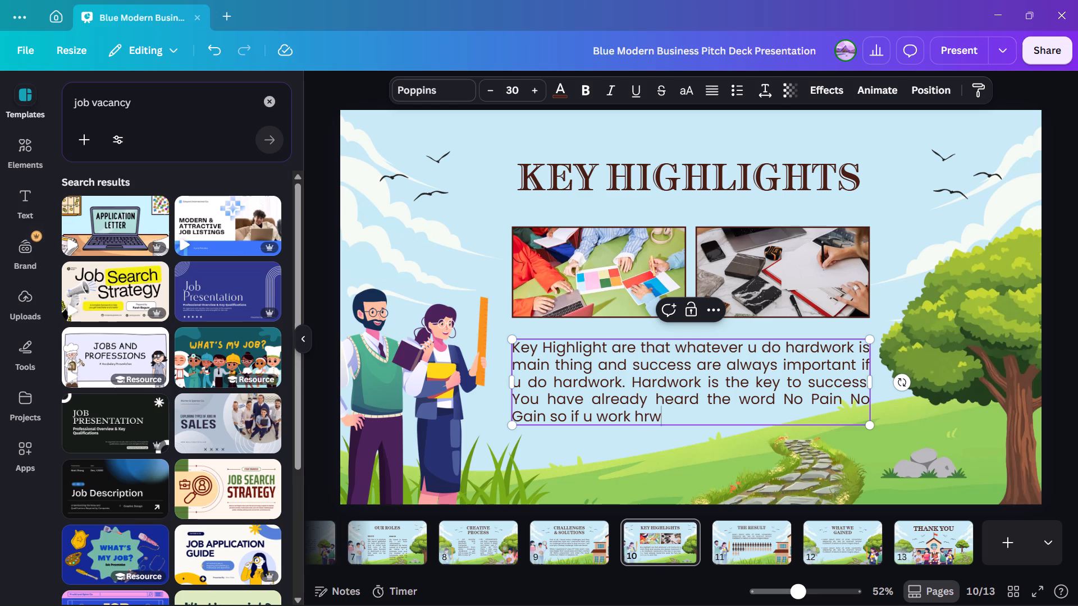
key(BackSpace)
key(BackSpace)
text(ard the)
key(space)
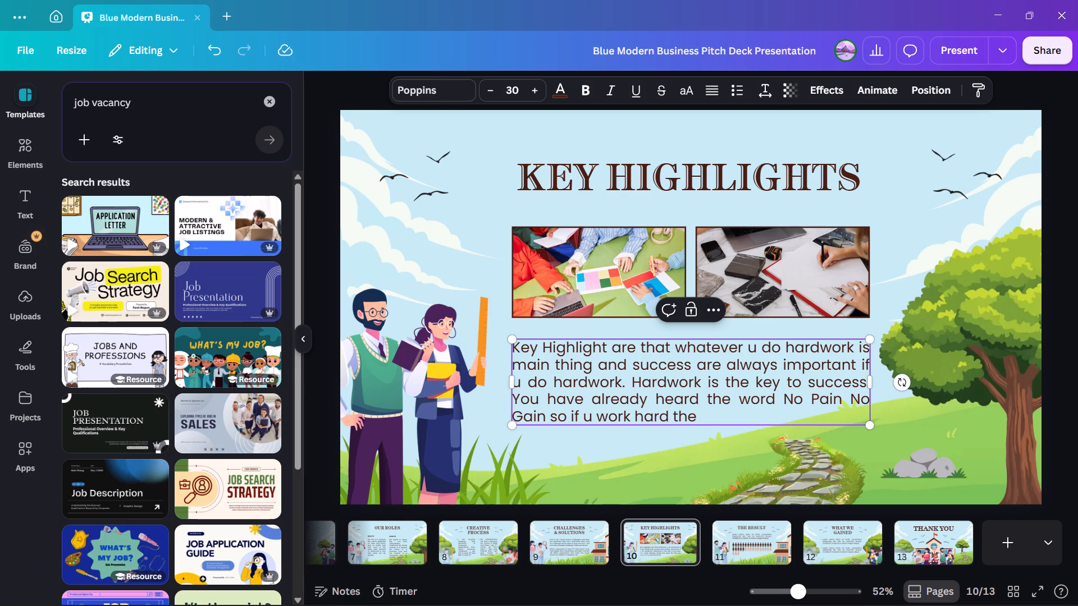
key(BackSpace)
key(b)
key(BackSpace)
text(n u will gain si)
key(BackSpace)
text(uccess)
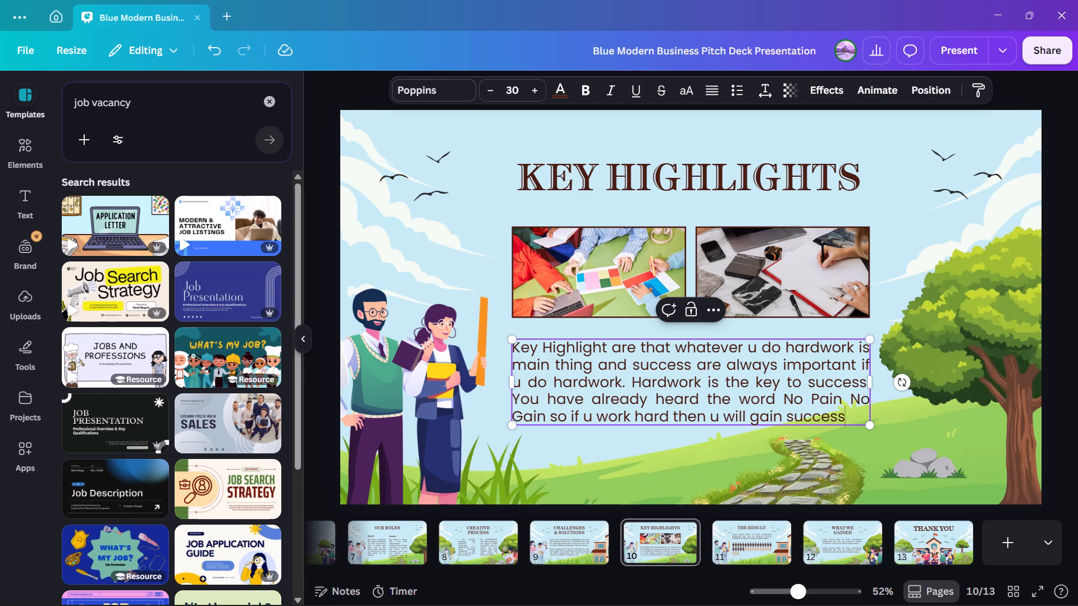
Extend the Key Highlights sentence after "gain success" with "and many other achievements in your life".
key(space)
text(aand)
key(BackSpace)
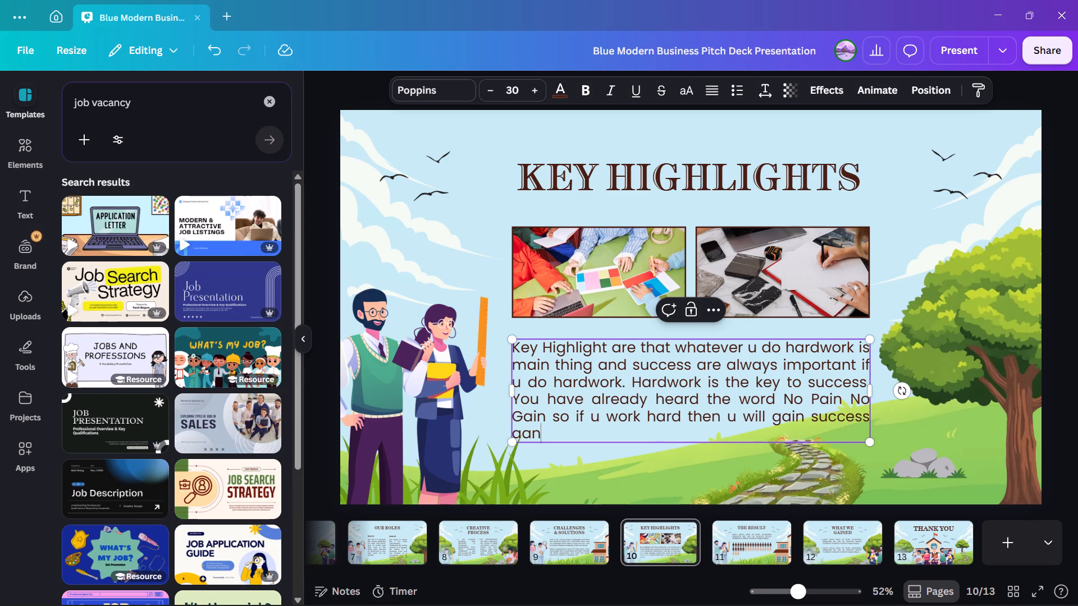
key(BackSpace)
key(BackSpace)
key(BackSpace)
text(and)
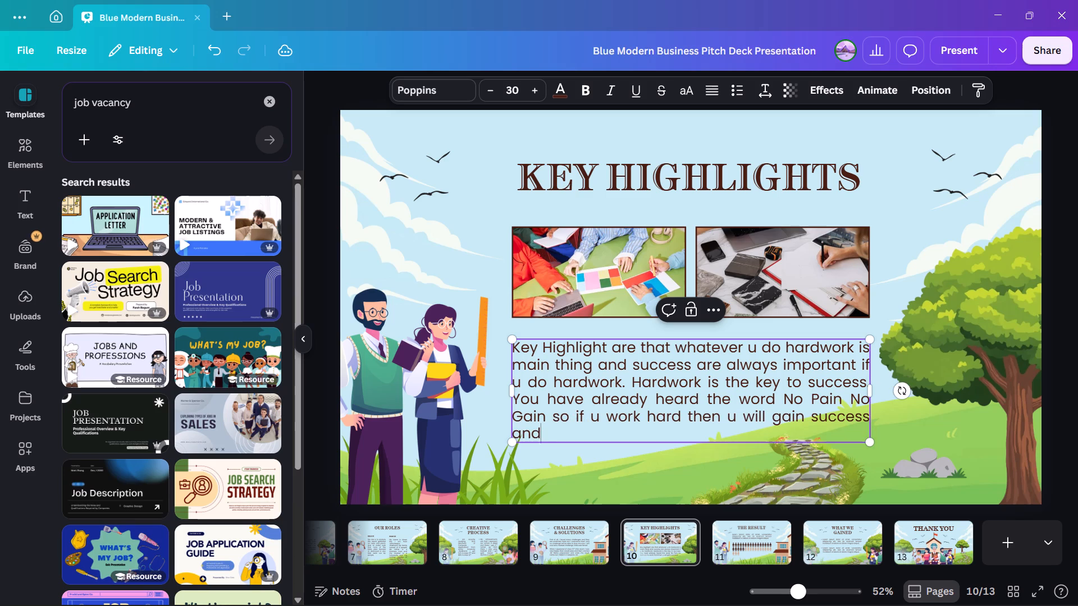
key(space)
text(many)
key(space)
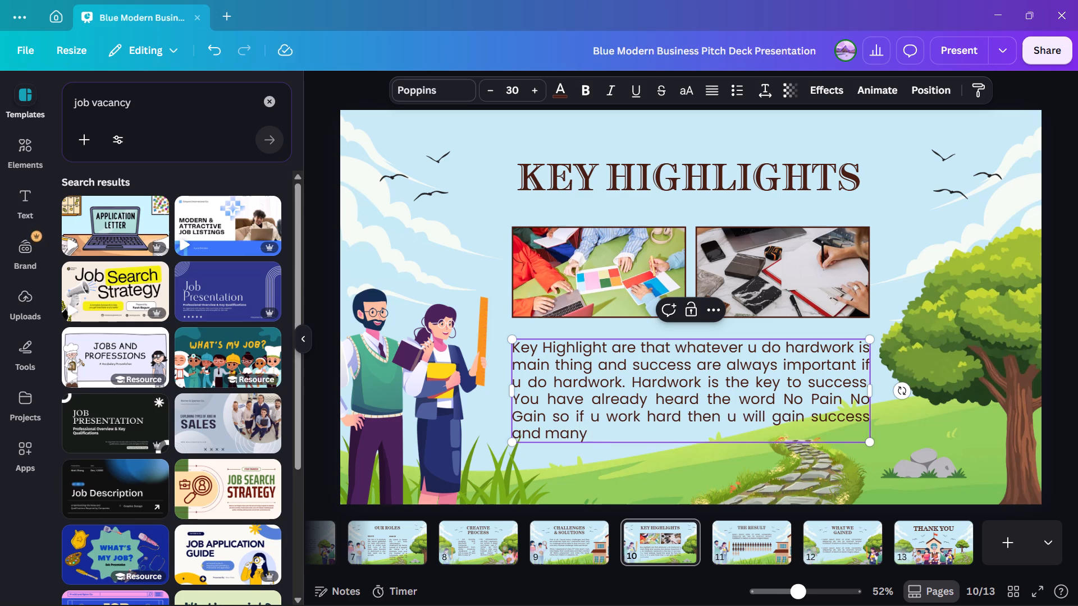
text(other)
key(space)
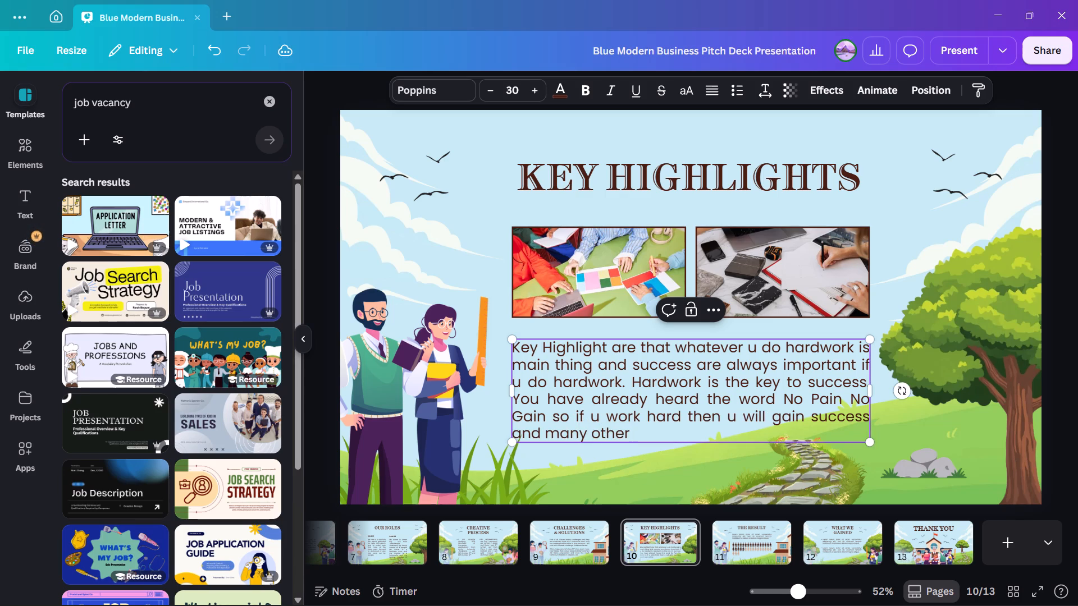
text(achi)
key(e)
text(vements)
key(space)
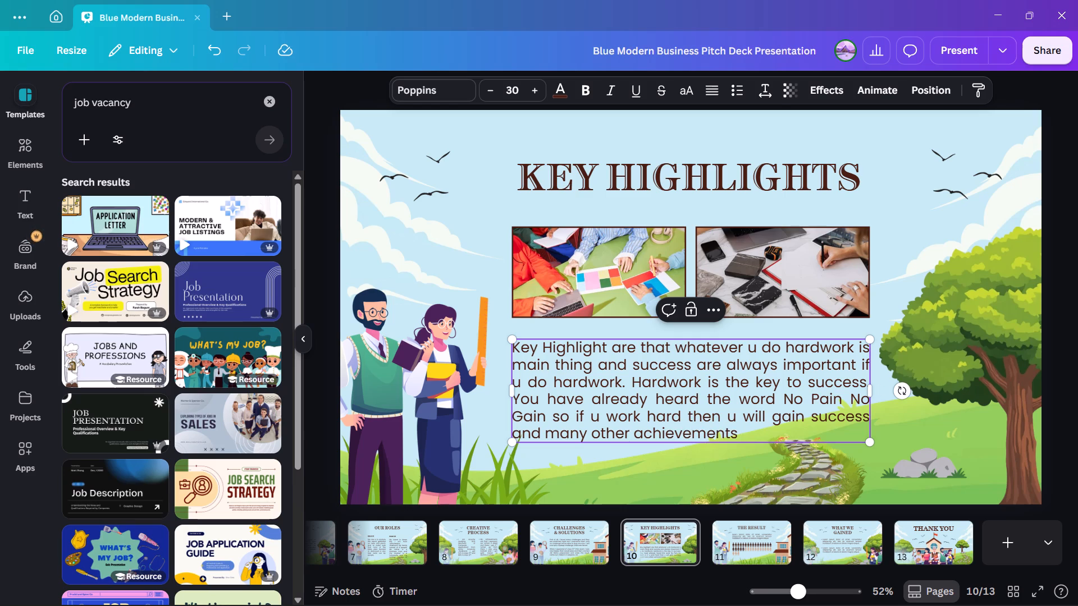
key(i)
text(n your li)
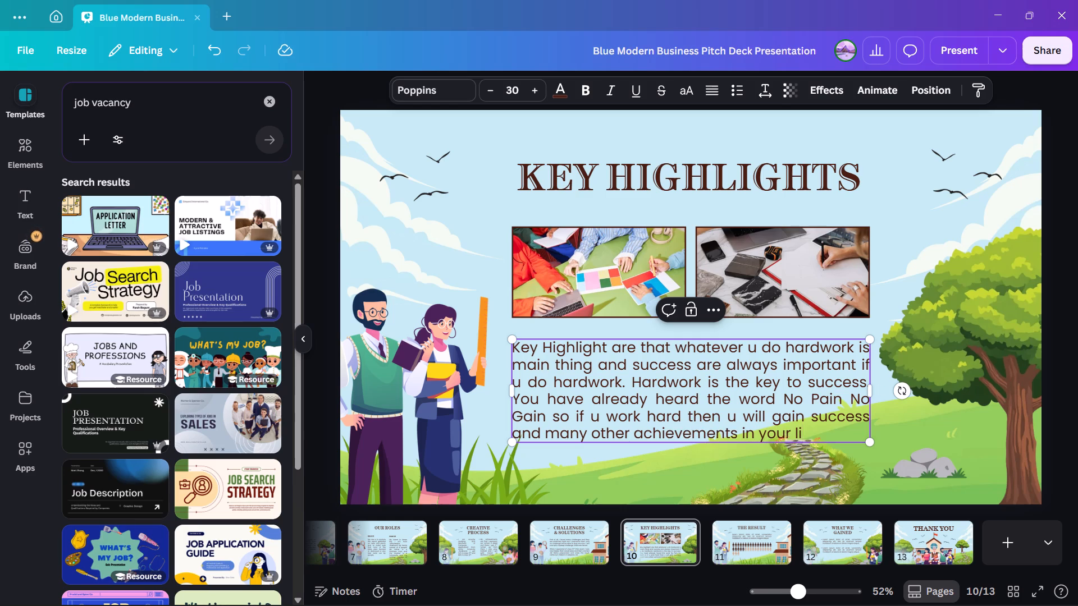
text(fe)
key(space)
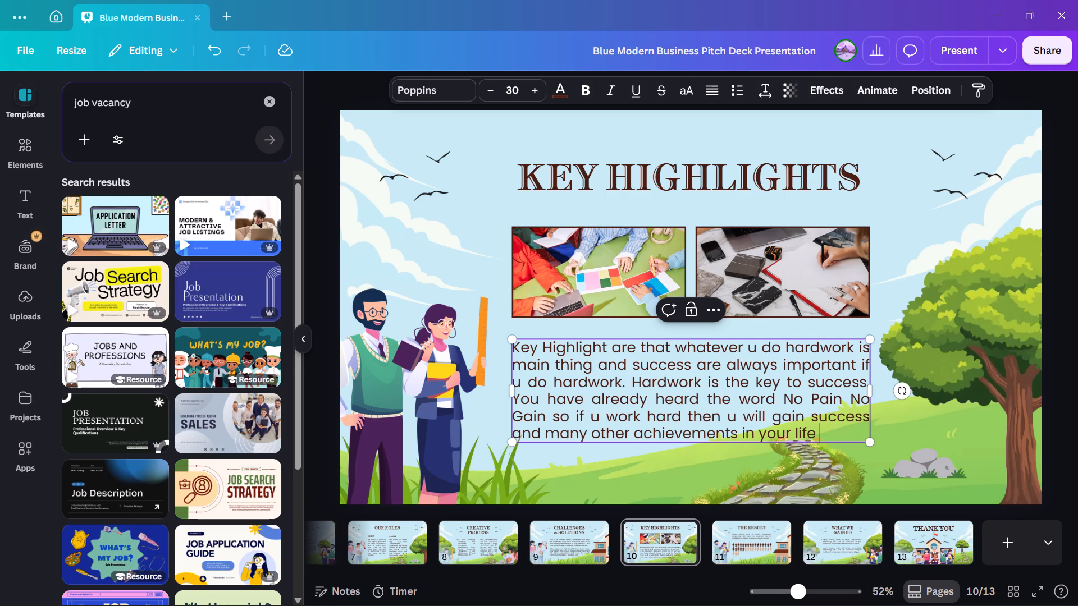
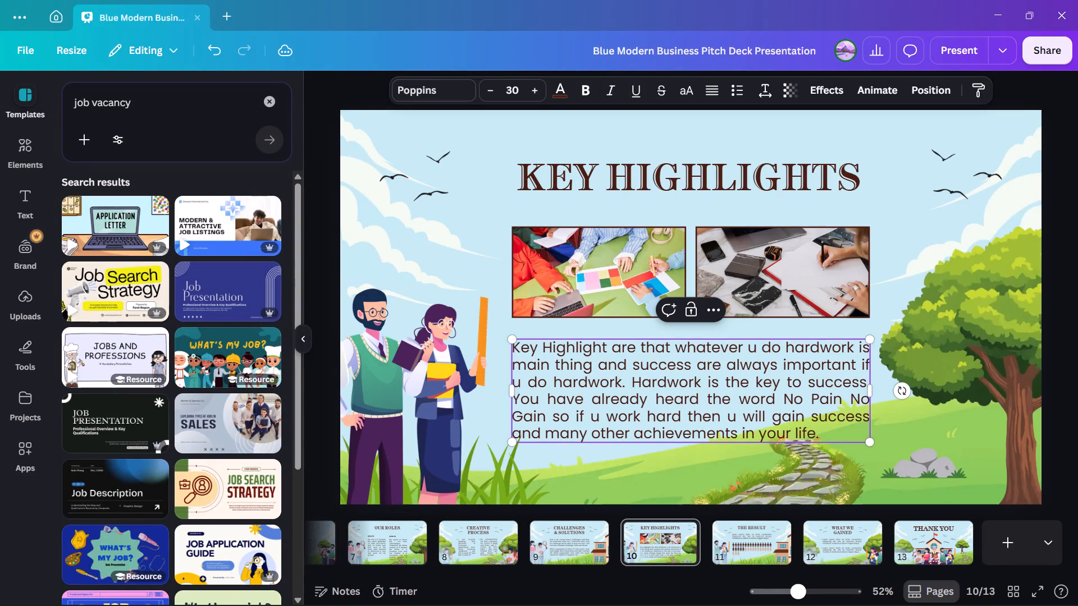
Clear the placeholder Lorem ipsum paragraph under the title on The Result slide.
click(769, 536)
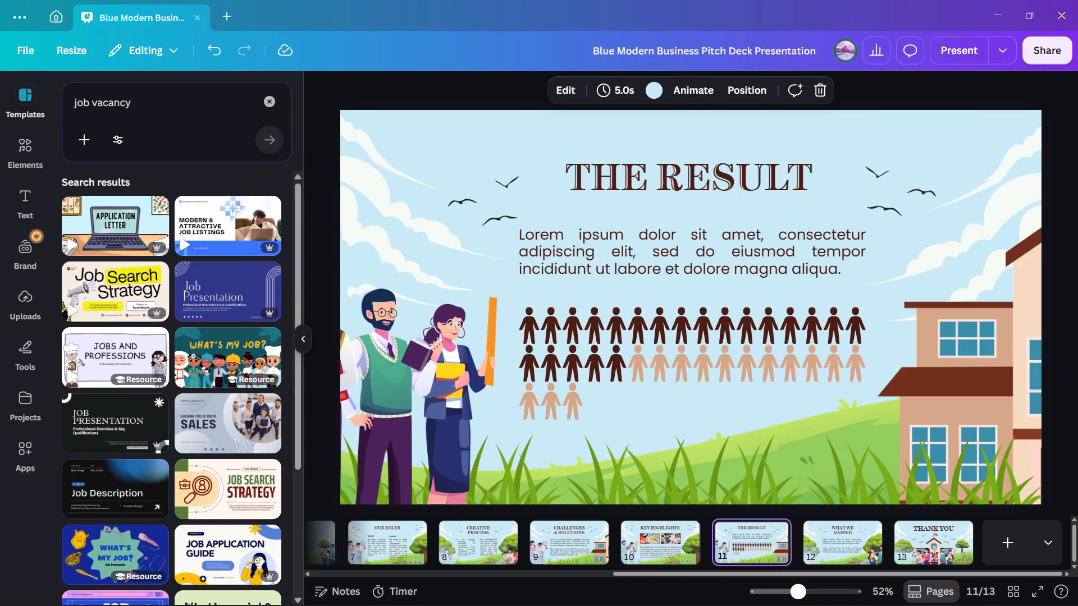
click(625, 250)
click(625, 250)
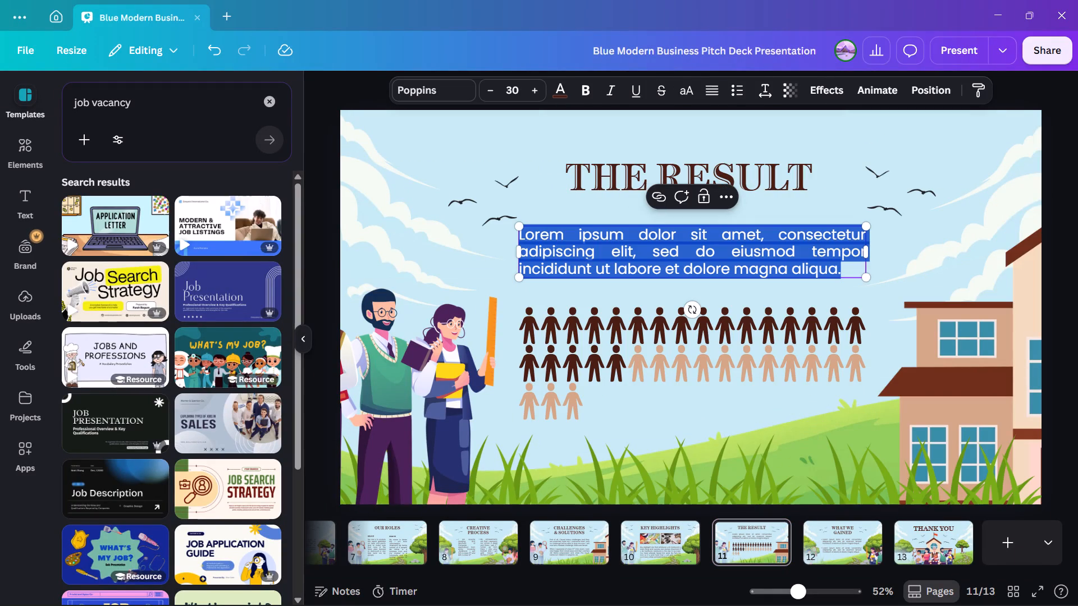
key(BackSpace)
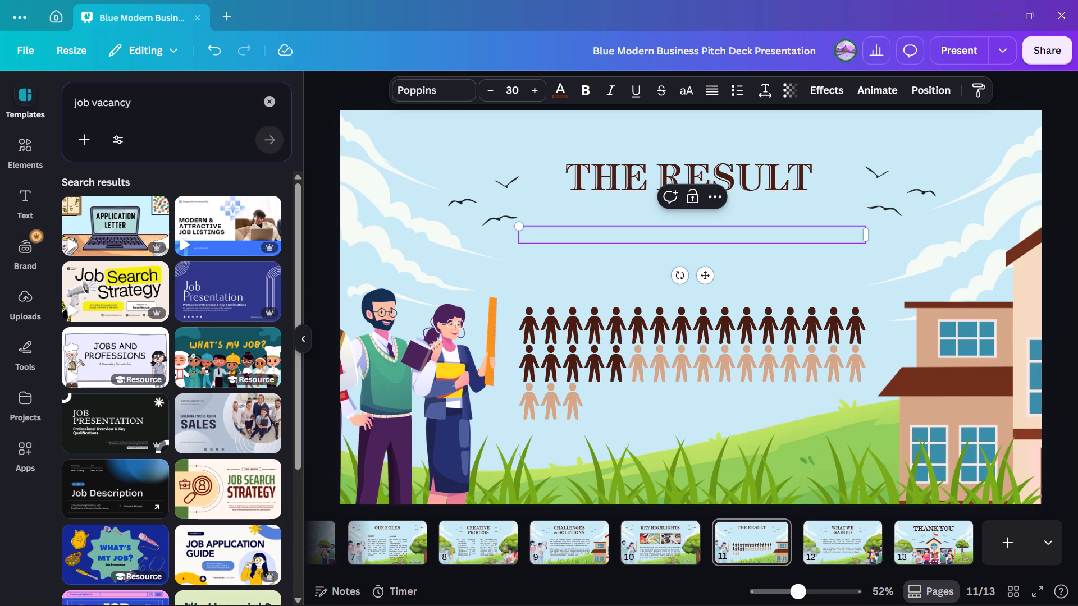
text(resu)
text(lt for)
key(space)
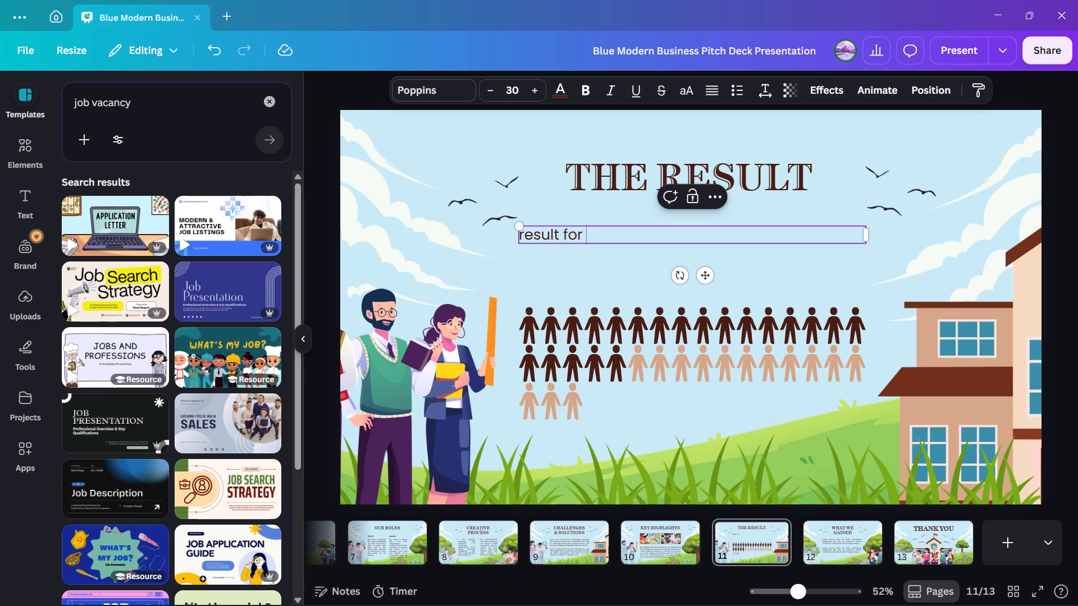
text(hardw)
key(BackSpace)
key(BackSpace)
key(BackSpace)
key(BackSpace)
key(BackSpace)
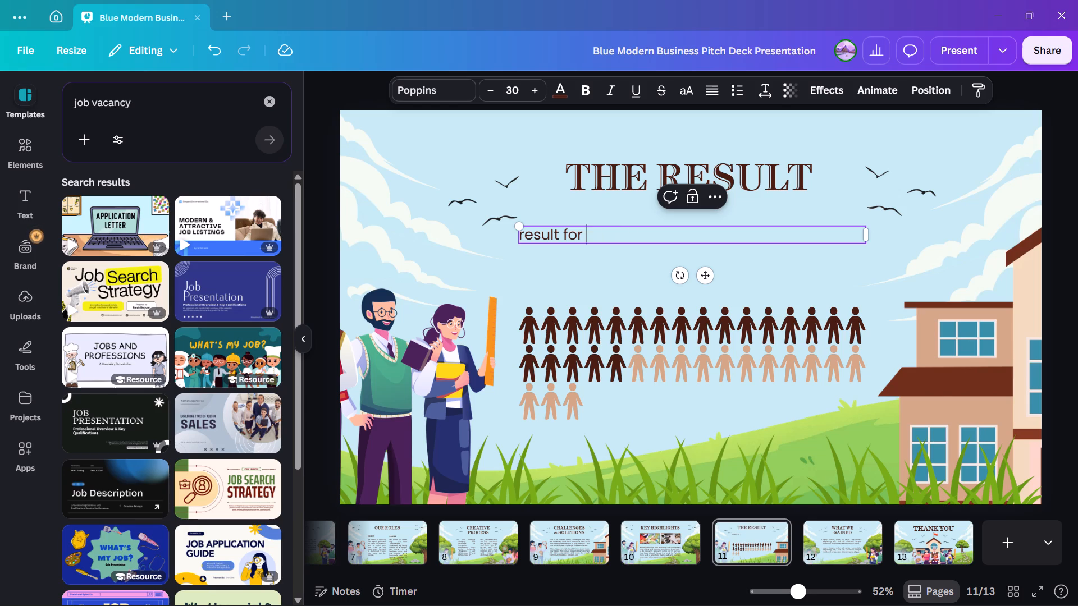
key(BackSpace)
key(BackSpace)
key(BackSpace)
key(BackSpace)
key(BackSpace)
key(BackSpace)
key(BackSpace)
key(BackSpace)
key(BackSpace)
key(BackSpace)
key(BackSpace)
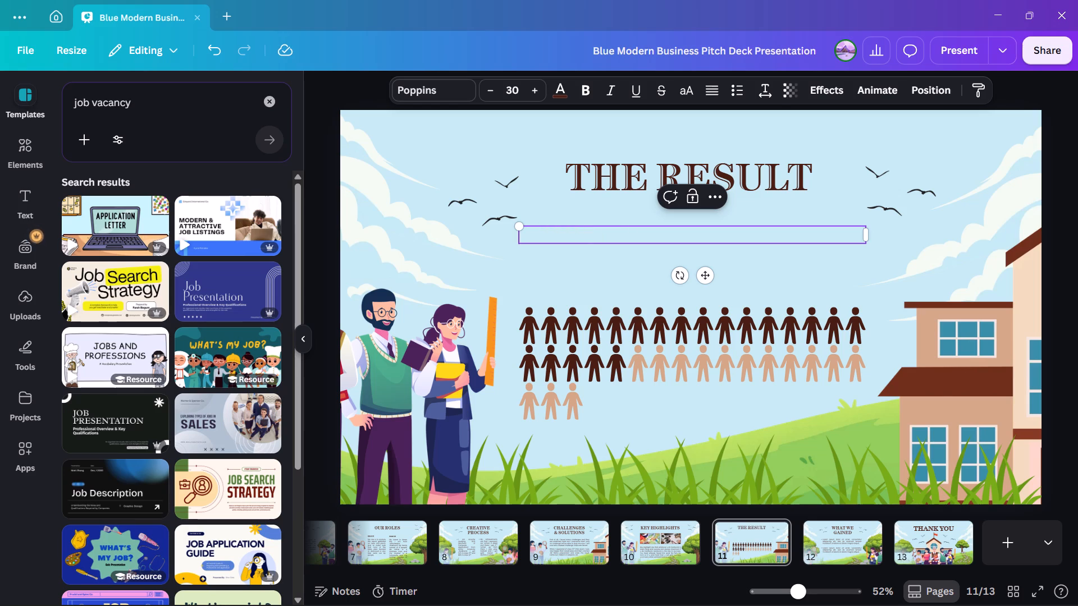
Start the paragraph on The Result slide with the word "HardWork".
key(shift+h)
text(ra)
key(backslash)
key(BackSpace)
key(BackSpace)
key(BackSpace)
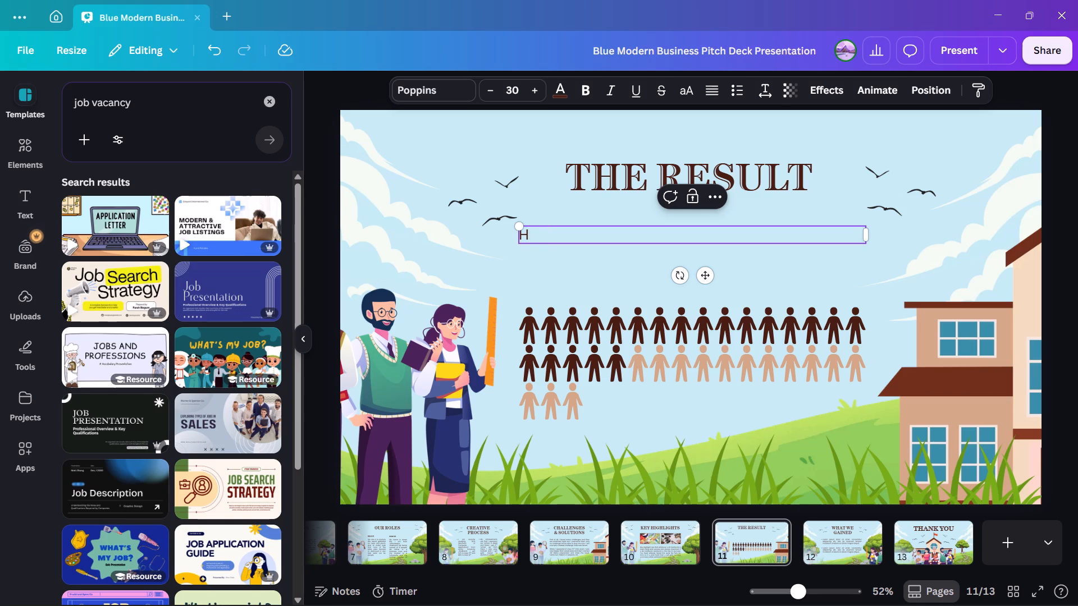
text(ard)
text(Wor)
text(k)
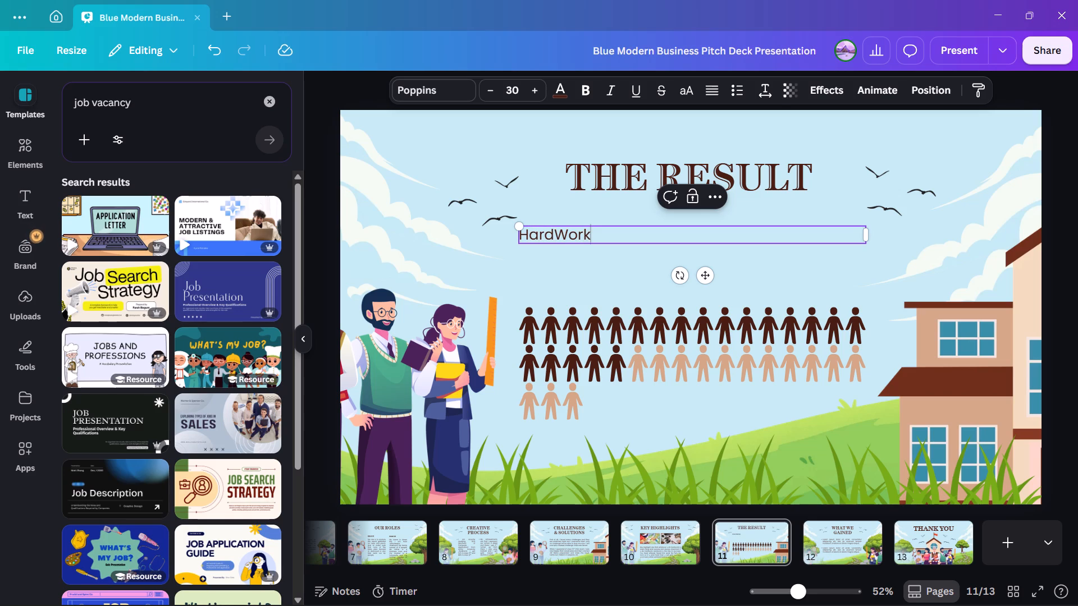
Continue The Result paragraph after "HardWork" with "is the honest and serious effort".
key(space)
text(id)
key(BackSpace)
text(s the)
key(space)
text(honest)
key(space)
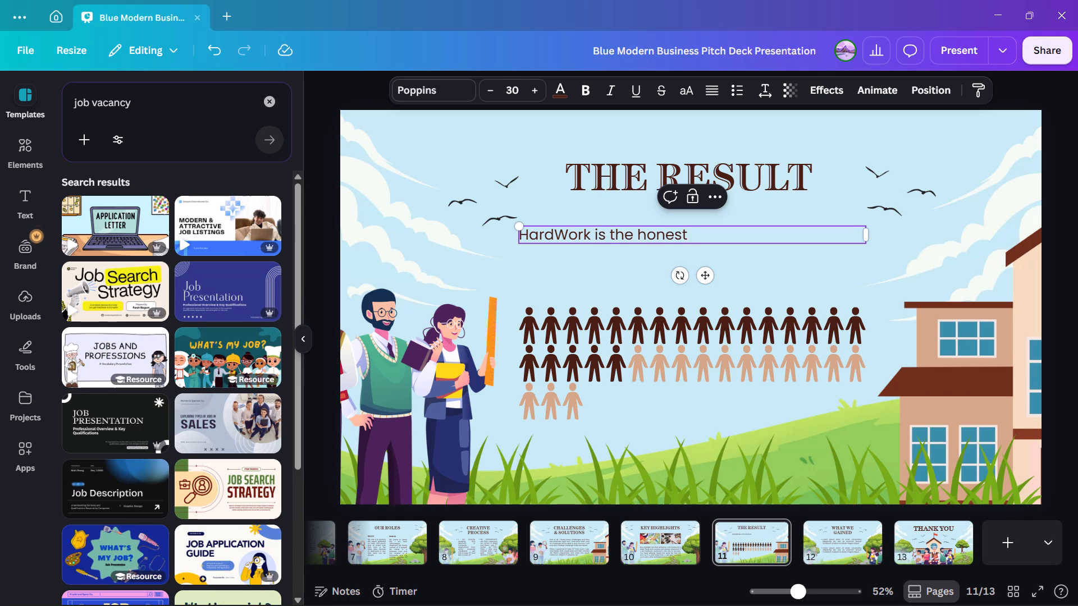
text(and serious)
key(space)
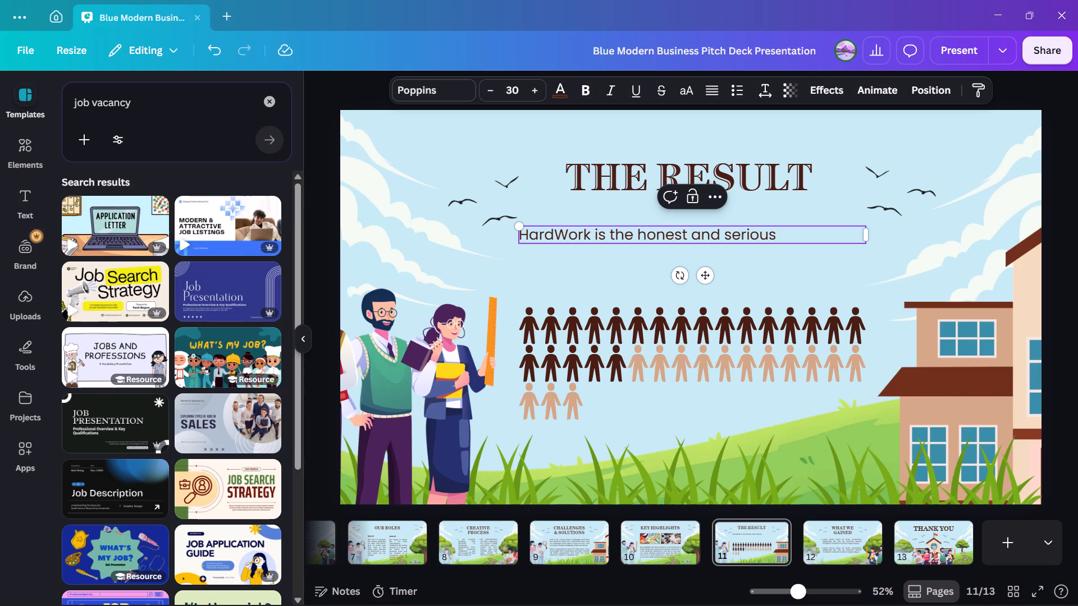
text(effort)
key(space)
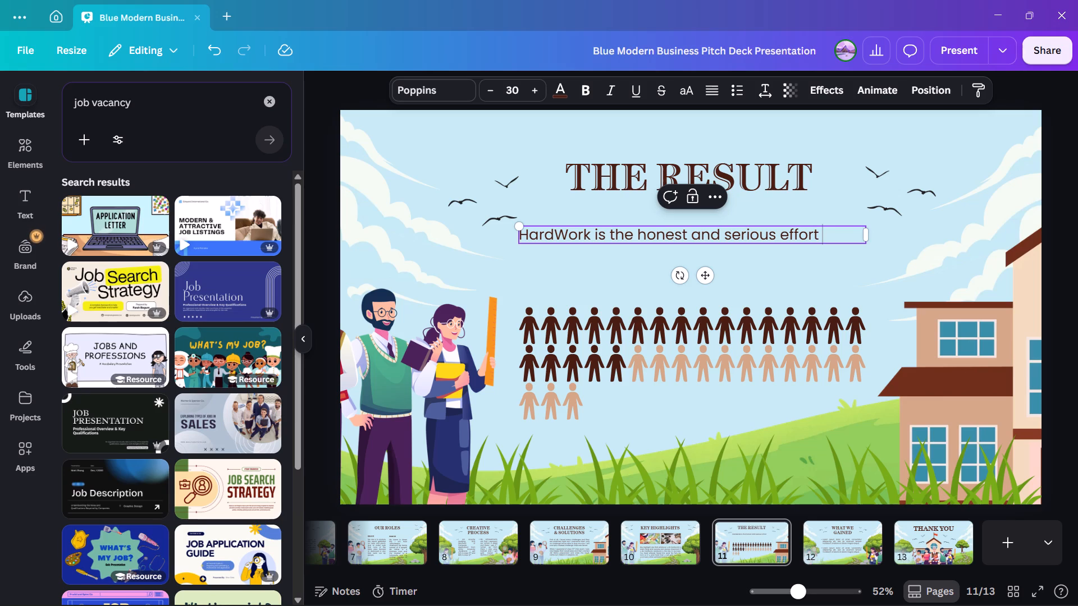
Extend The Result sentence after "serious effort" with "we put into reaching".
text(we put it)
key(space)
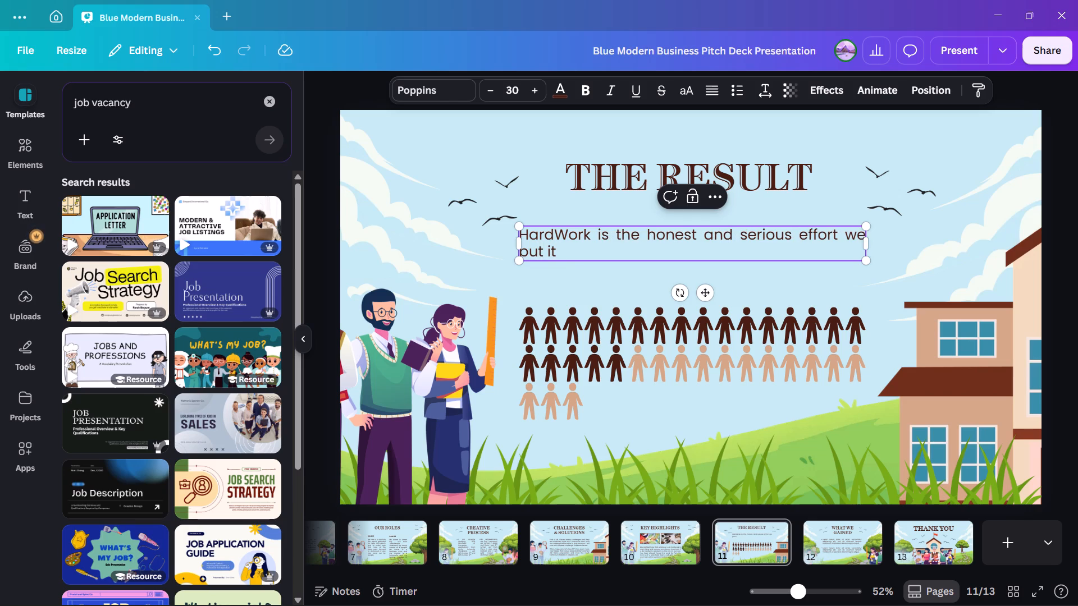
key(BackSpace)
key(BackSpace)
text(nto)
key(space)
key(t)
key(BackSpace)
text(reaching)
key(space)
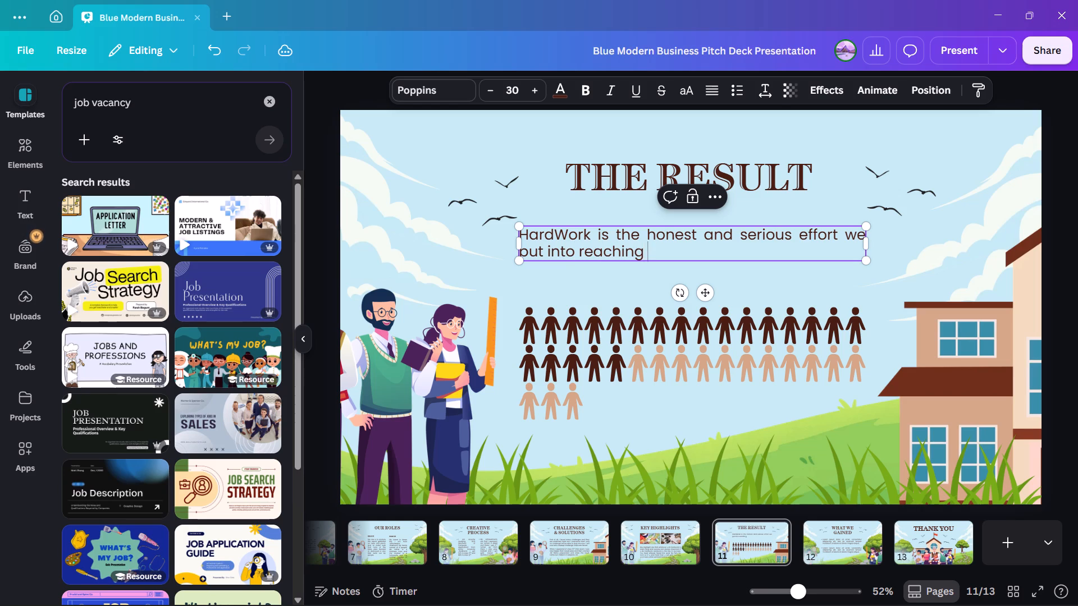
Add "our goals" after "reaching" in The Result paragraph.
text(our golad)
key(BackSpace)
text(s)
key(space)
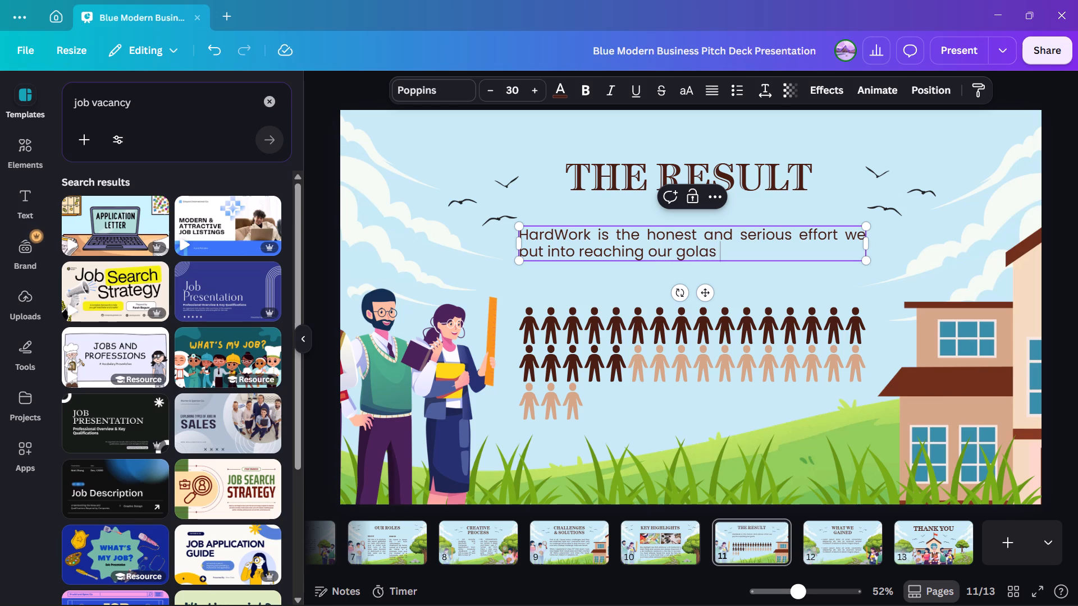
key(BackSpace)
key(BackSpace)
key(BackSpace)
key(BackSpace)
text(als)
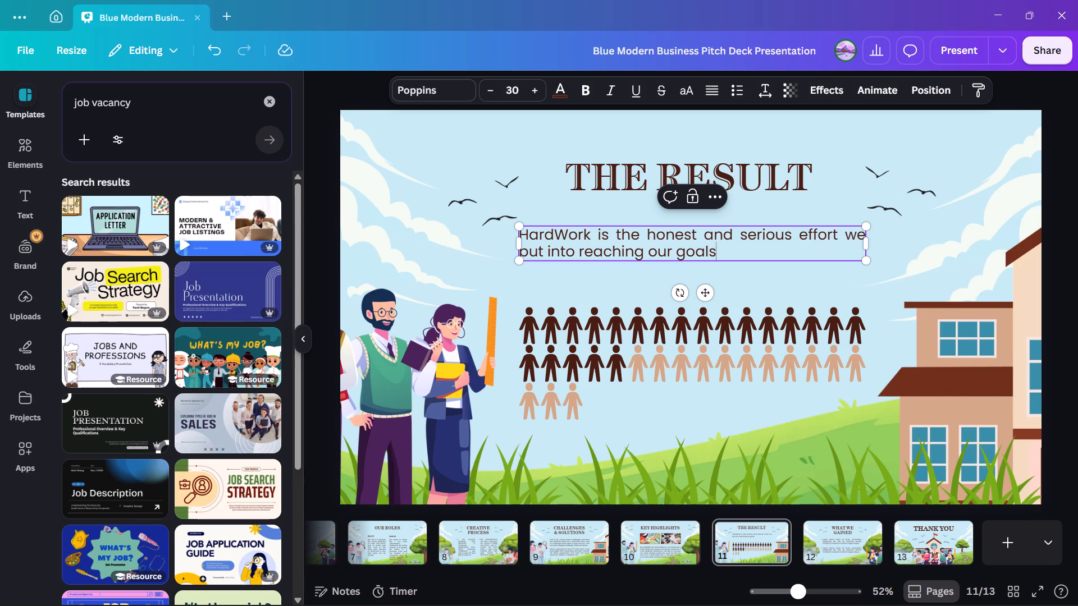
End the first sentence of The Result paragraph with a full stop after "our goals".
key(space)
key(BackSpace)
text(. aw)
key(BackSpace)
key(BackSpace)
key(BackSpace)
key(BackSpace)
key(BackSpace)
key(space)
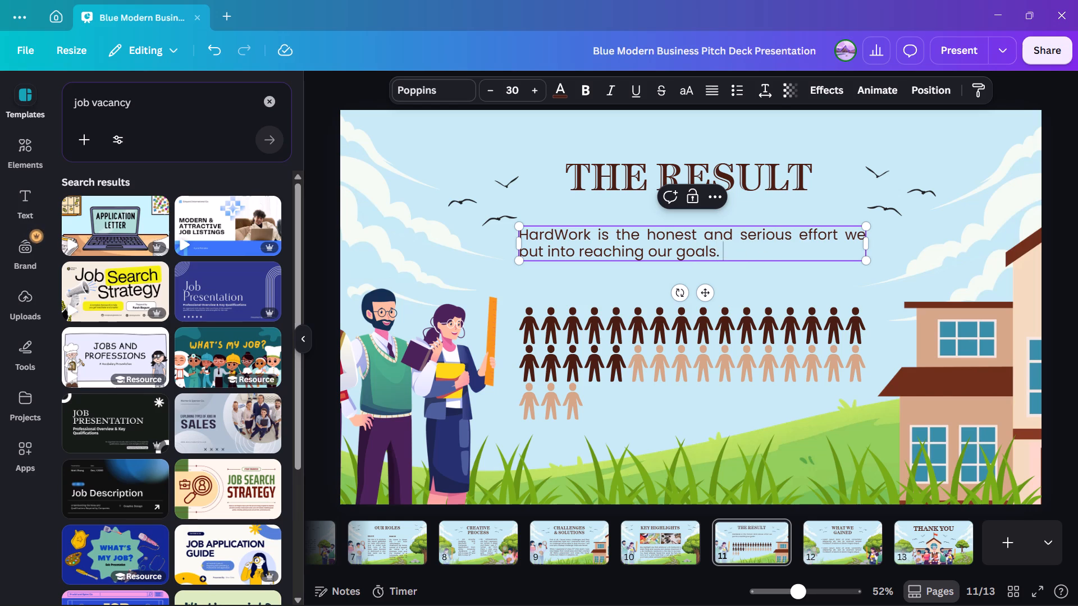
Begin the second sentence of The Result paragraph with "when paired".
text(when)
key(space)
text(apaie)
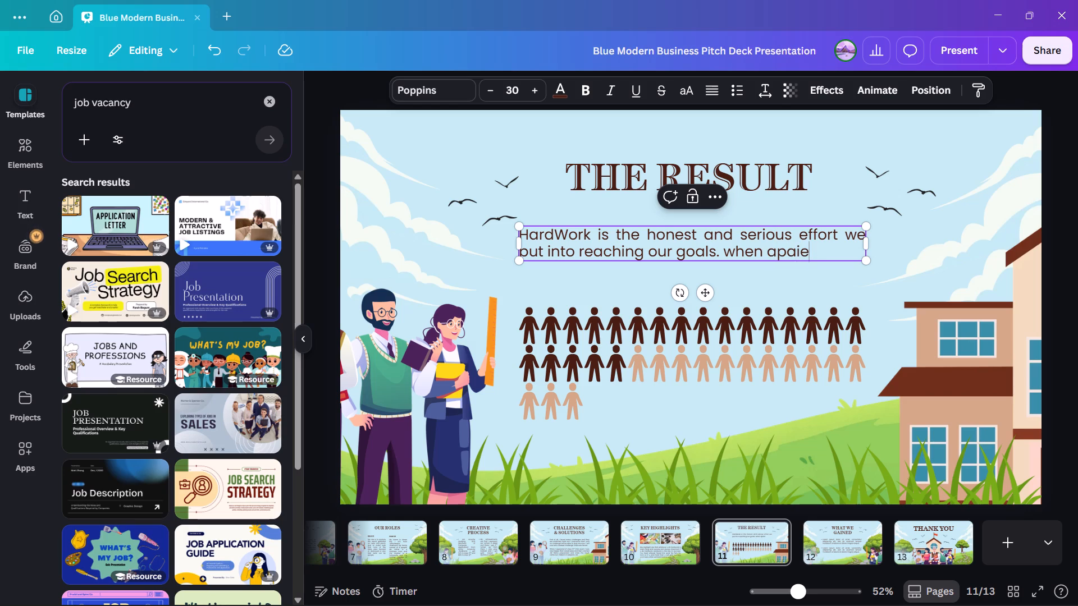
key(BackSpace)
text(red)
key(space)
key(BackSpace)
key(BackSpace)
key(BackSpace)
key(BackSpace)
key(BackSpace)
key(BackSpace)
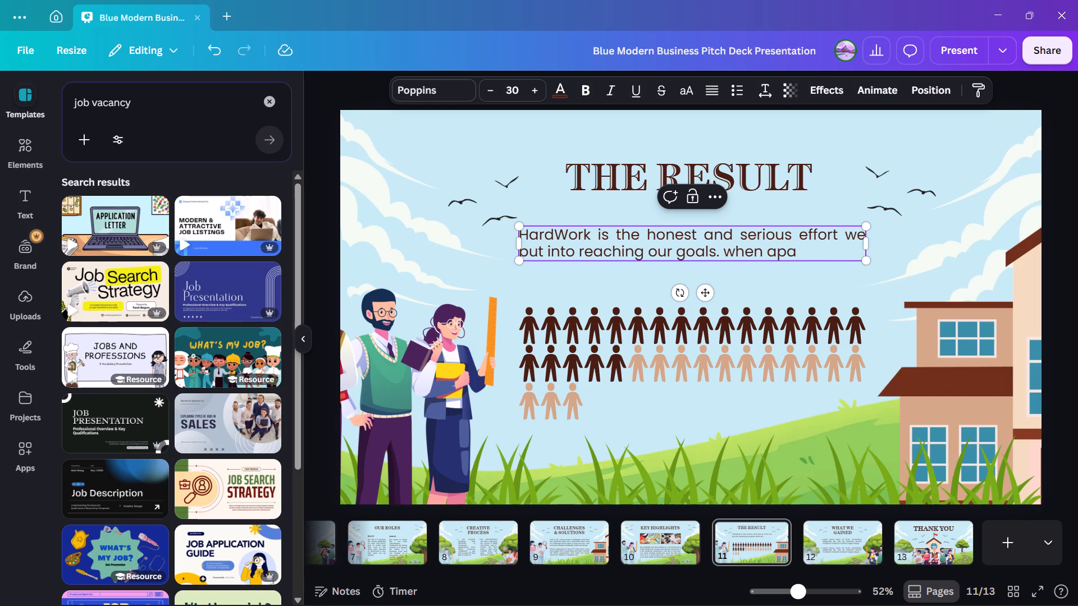
key(BackSpace)
key(BackSpace)
text(paired)
key(space)
Continue The Result sentence after "when paired" with "with focus and consistency".
text(witn)
key(BackSpace)
text(h focus)
key(space)
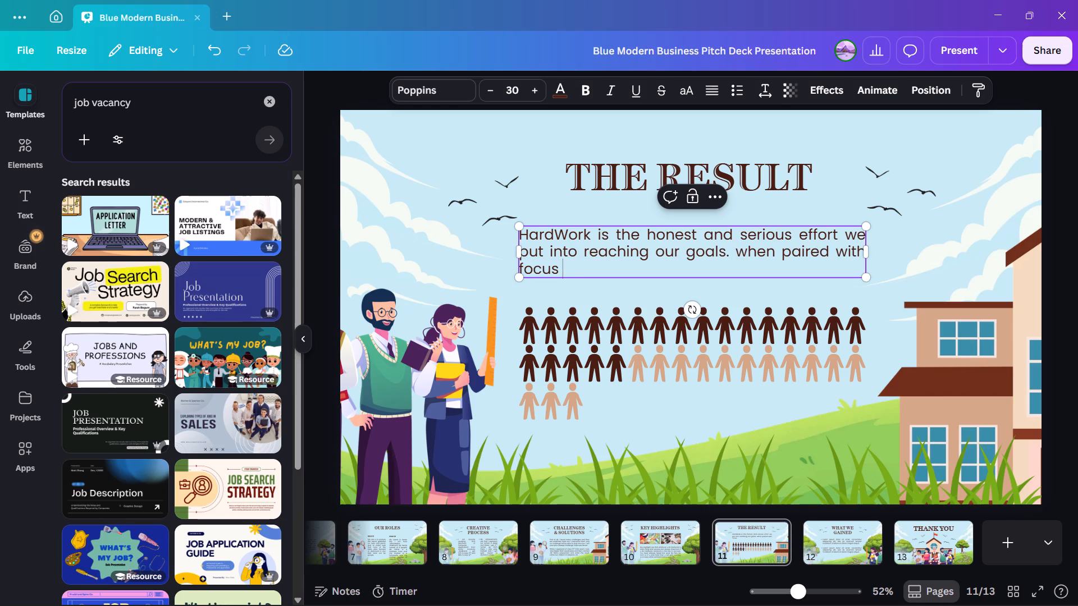
text(an)
text(d s)
key(BackSpace)
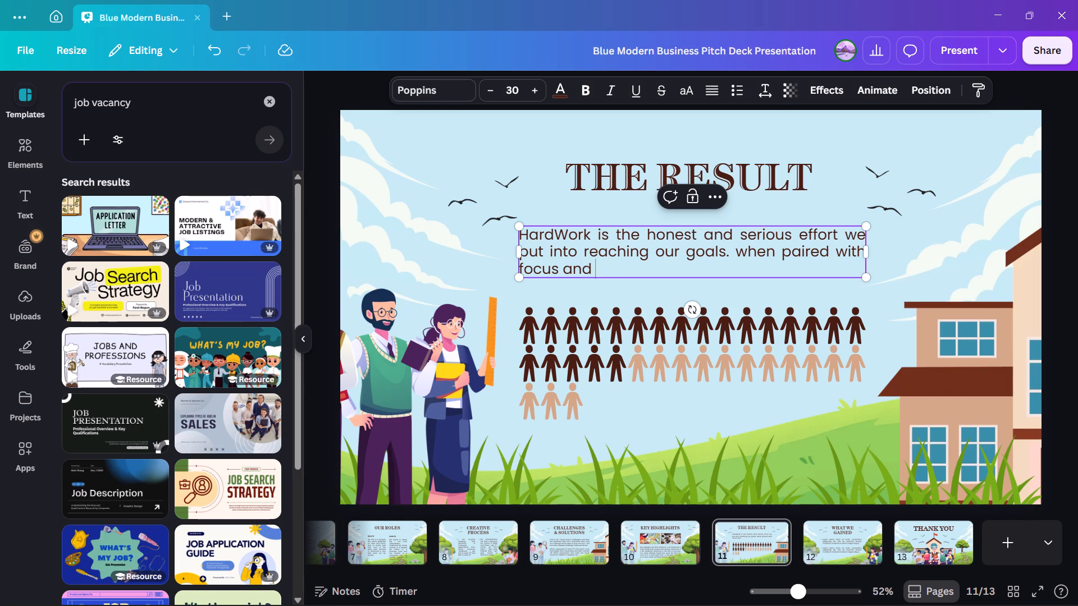
text(consistency)
key(space)
Continue The Result sentence after "consistency" with ", it transforms dreams into reality".
key(BackSpace)
text(, it transforms)
key(space)
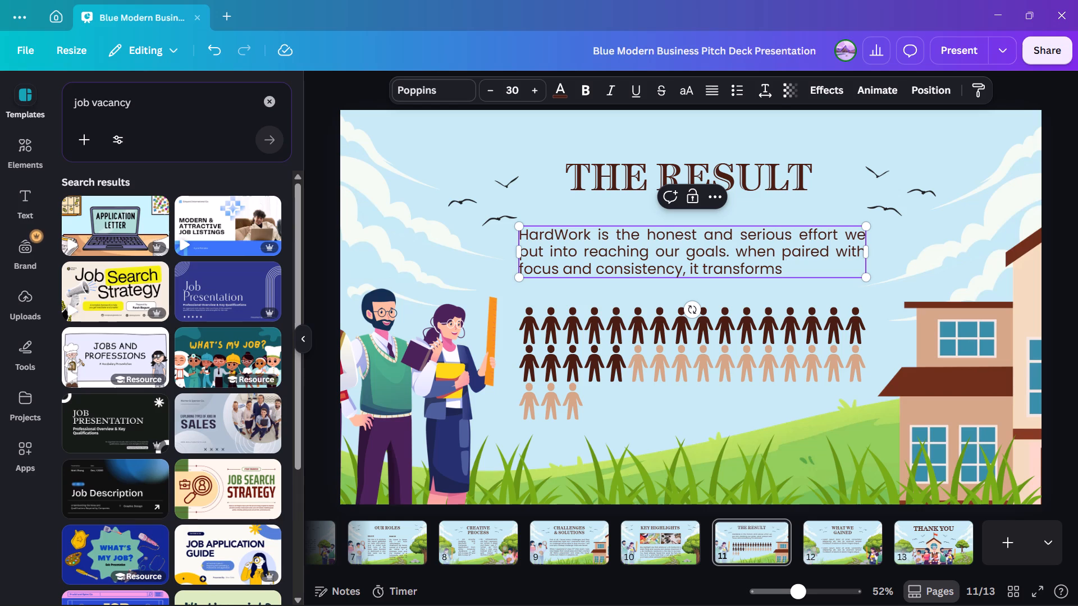
key(d)
text(reams)
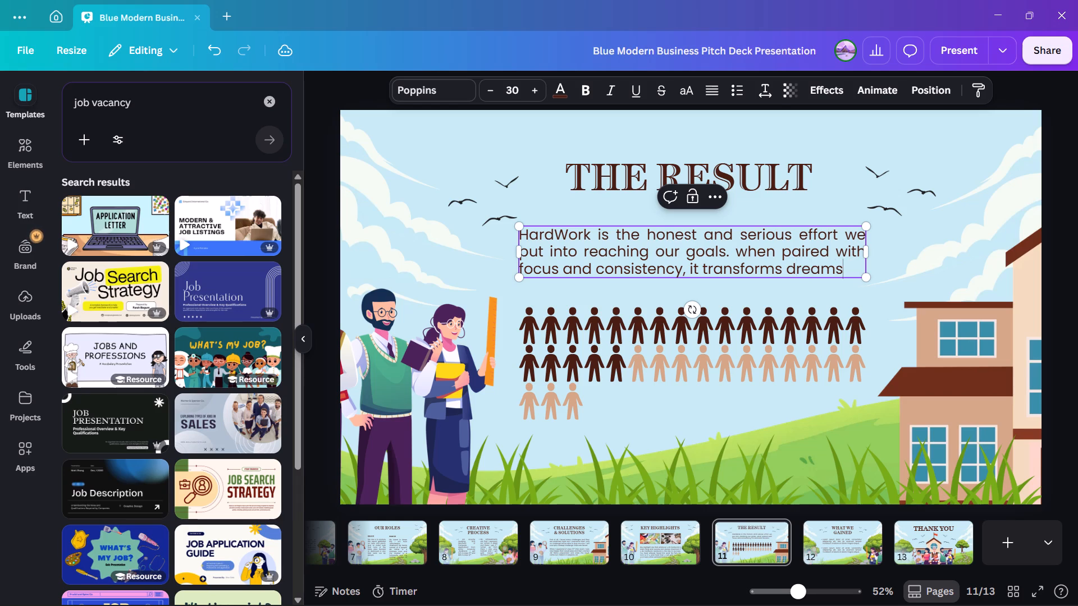
key(space)
text(into reality)
key(space)
Finish the second sentence of The Result paragraph with "and bring long-lasting success.".
text(and)
key(space)
text(bring)
key(space)
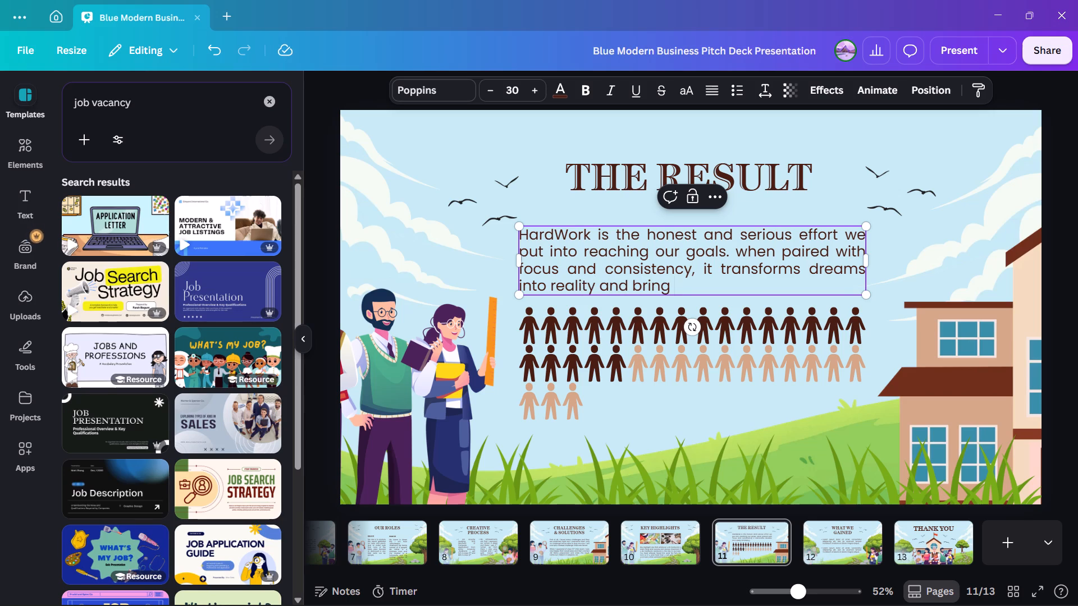
text(long)
text(-lasting)
key(space)
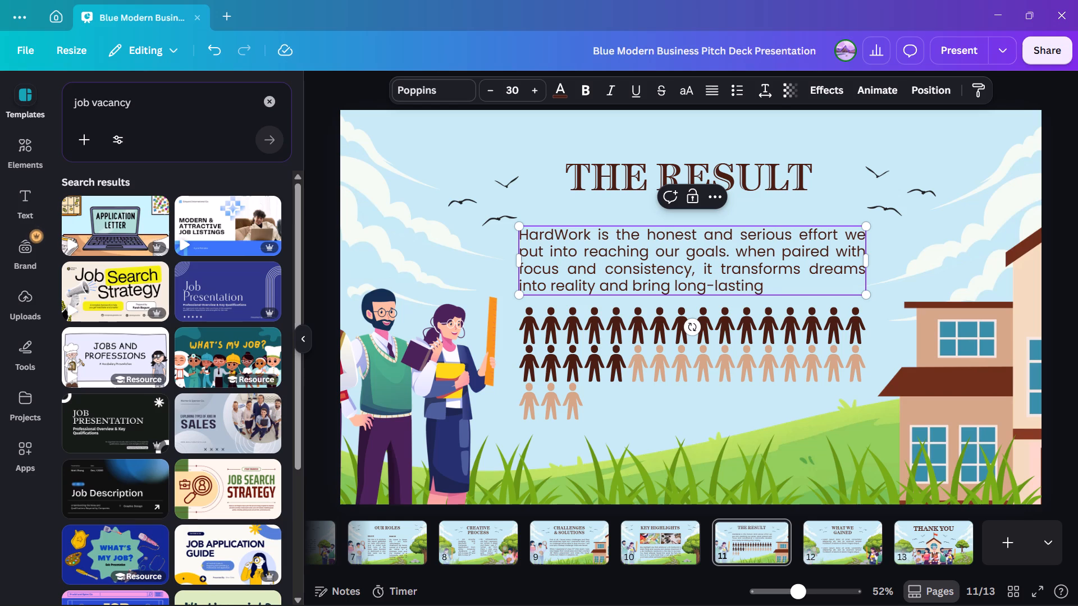
text(dreams)
key(space)
key(BackSpace)
key(BackSpace)
key(BackSpace)
key(BackSpace)
key(BackSpace)
key(BackSpace)
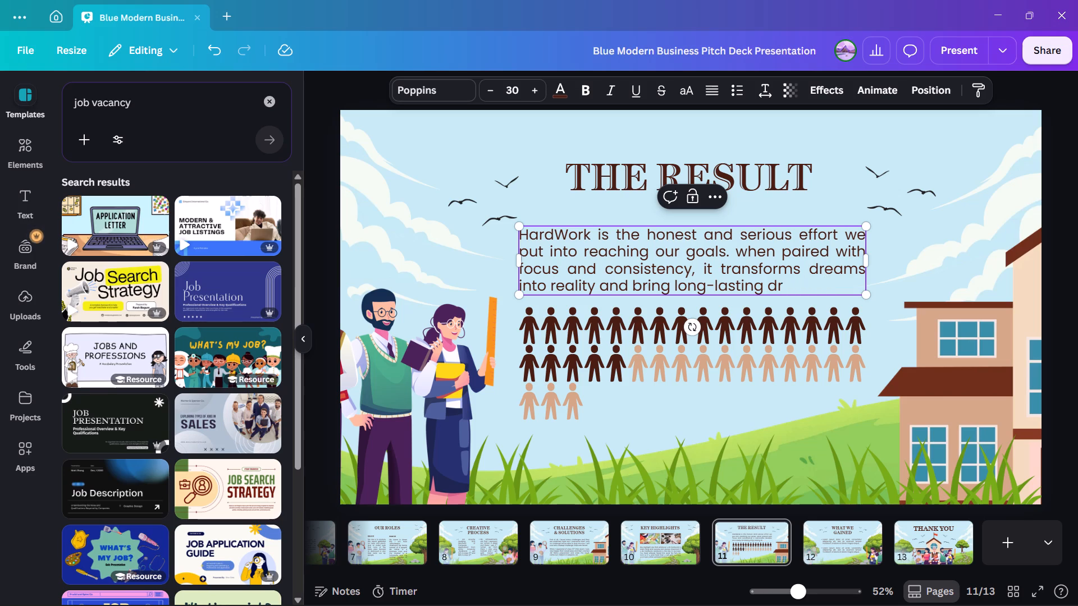
key(BackSpace)
text(success)
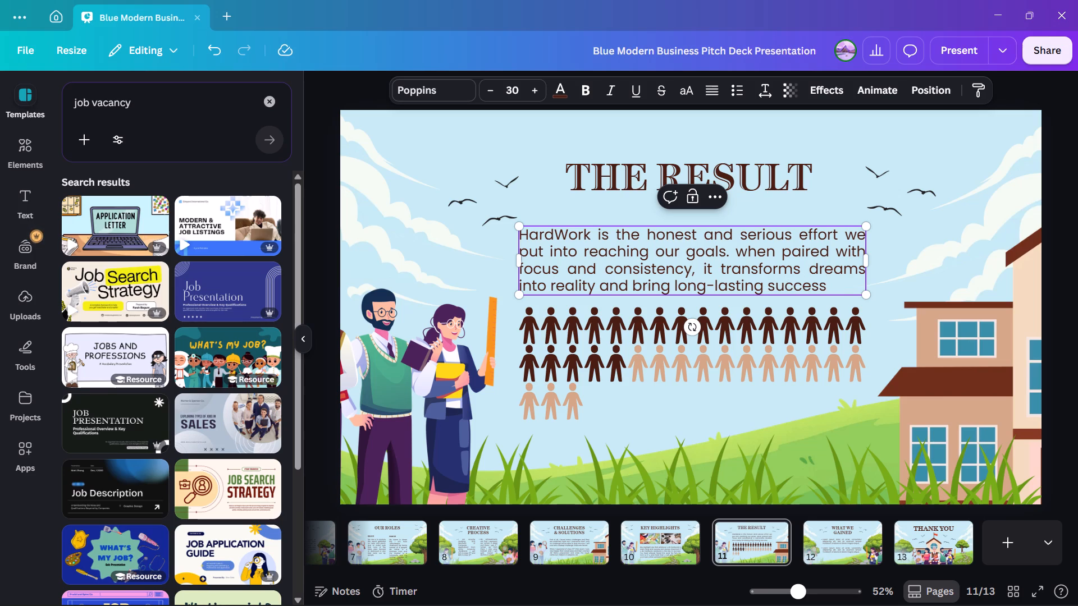
text(. a)
key(BackSpace)
Begin the third sentence of The Result paragraph with "While".
text(While)
key(space)
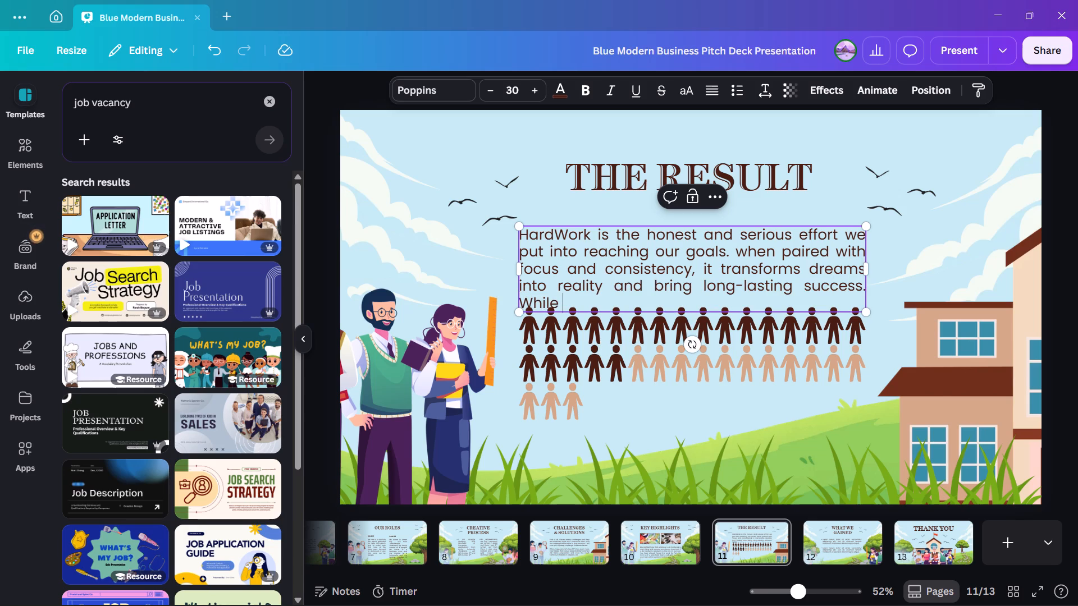
Move The Result paragraph up to just below the slide heading, clear of the people figures.
click(633, 274)
drag(633, 274, 631, 268)
click(433, 239)
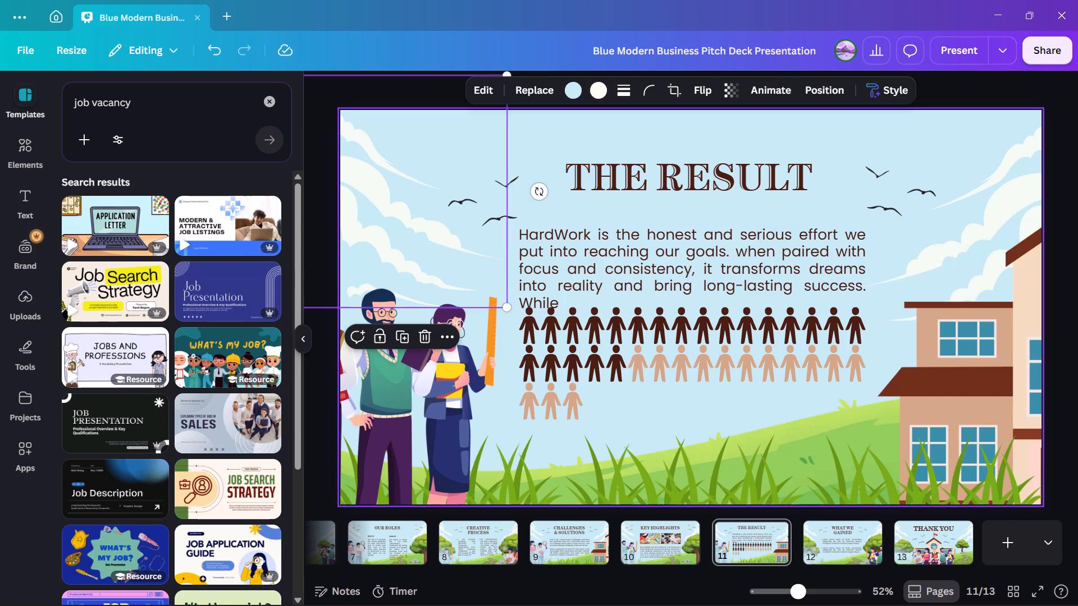
click(511, 348)
drag(613, 290, 607, 265)
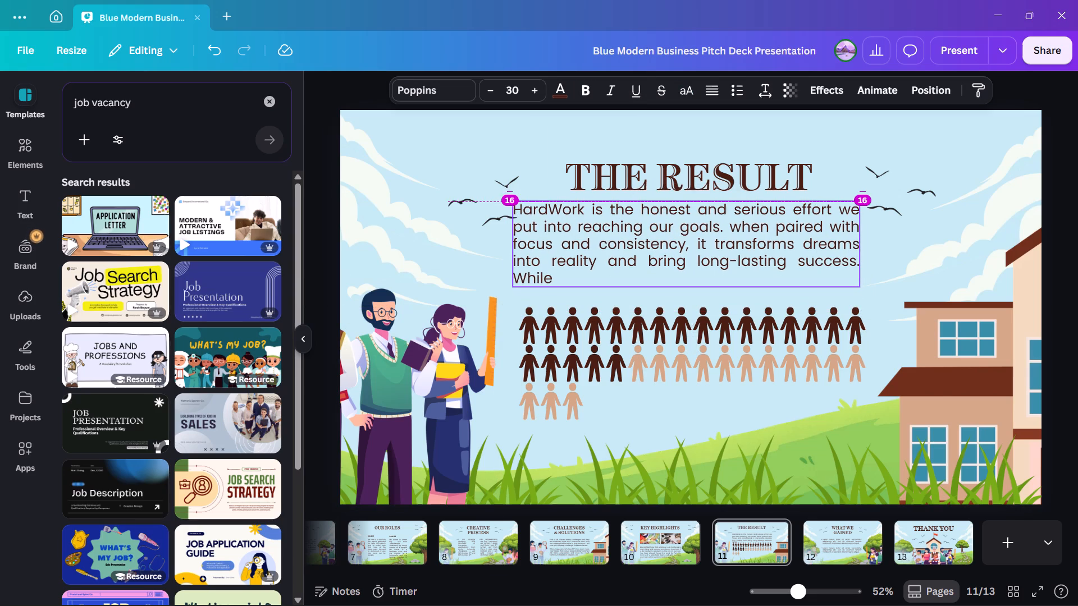
Widen The Result text box on both sides to about 1,720 so it spans most of the slide.
drag(861, 244, 973, 258)
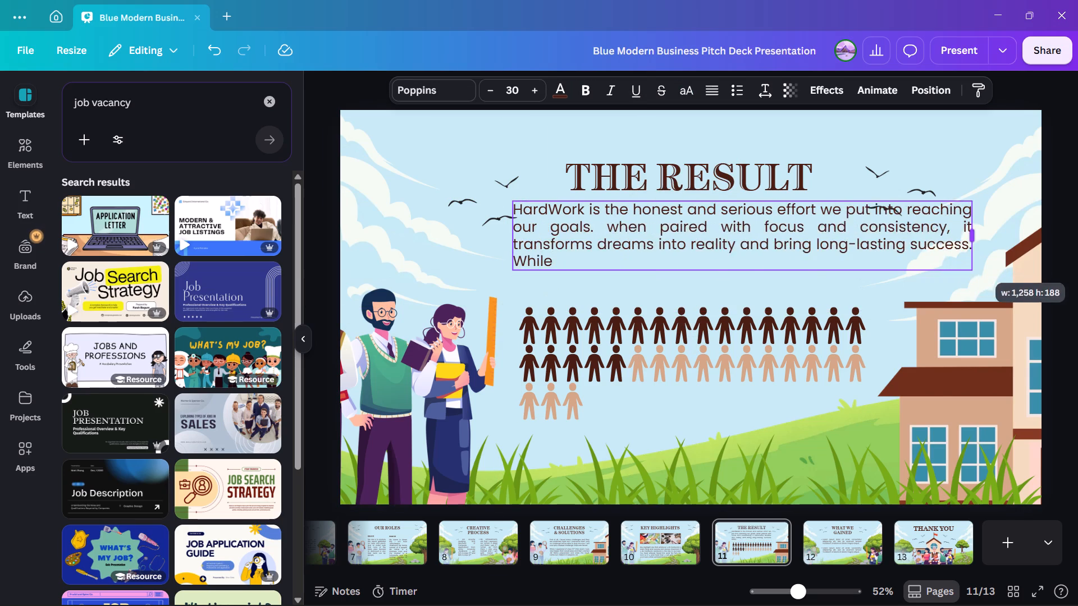
drag(973, 258, 1004, 263)
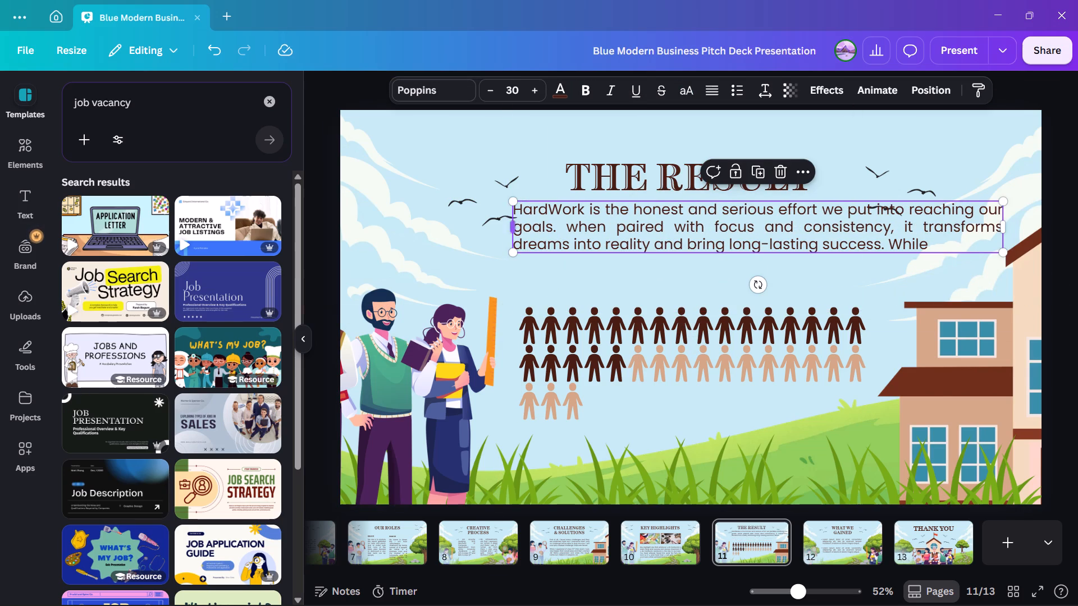
drag(514, 225, 509, 228)
drag(506, 232, 474, 234)
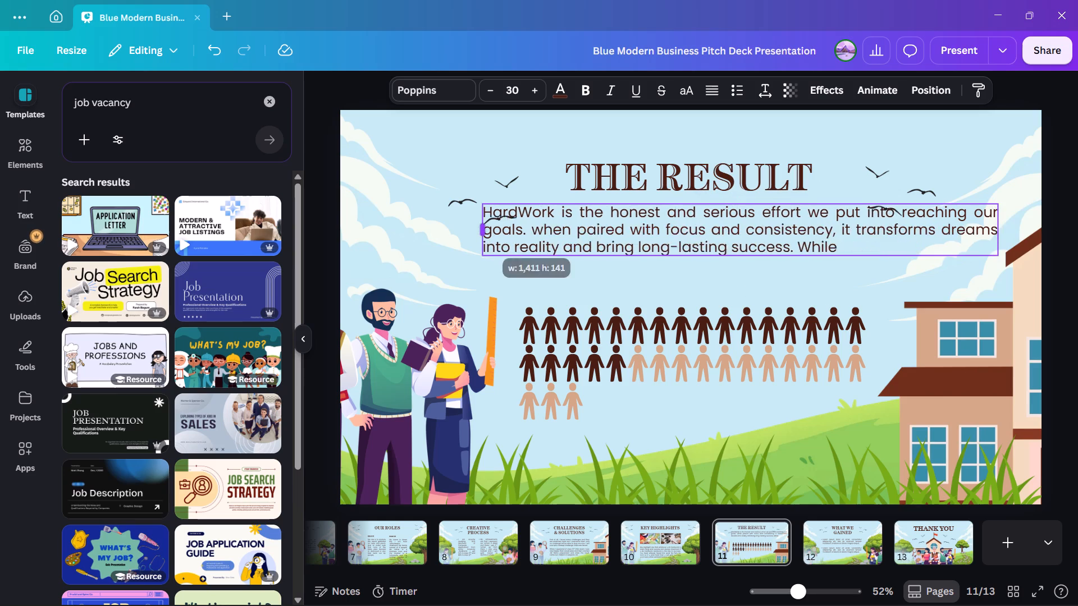
drag(474, 234, 368, 240)
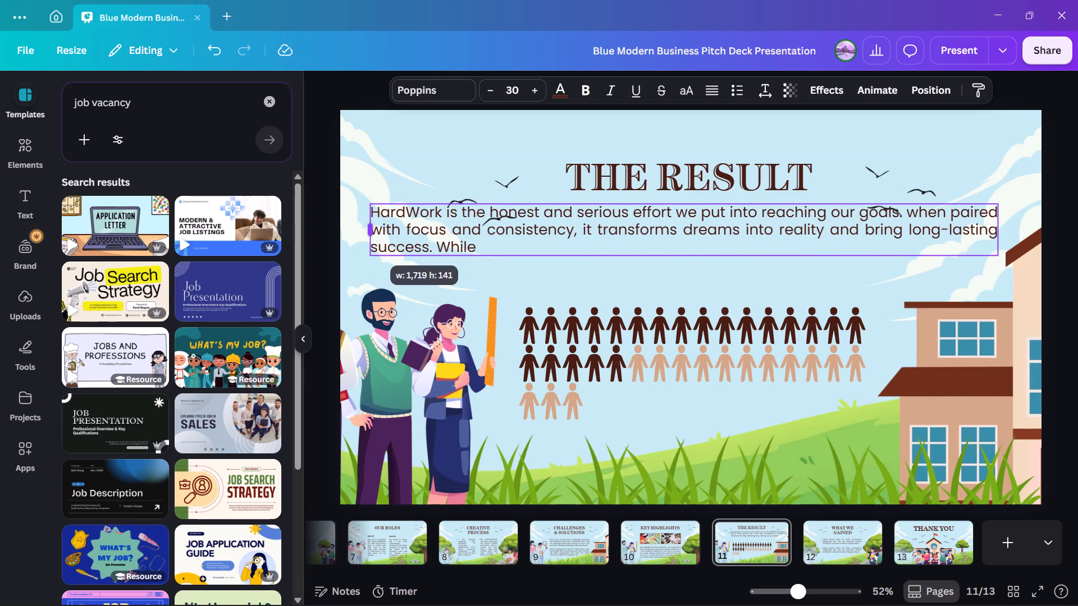
drag(368, 240, 367, 240)
Continue the third sentence after "While" with "it may not always yield instant result ,".
click(481, 244)
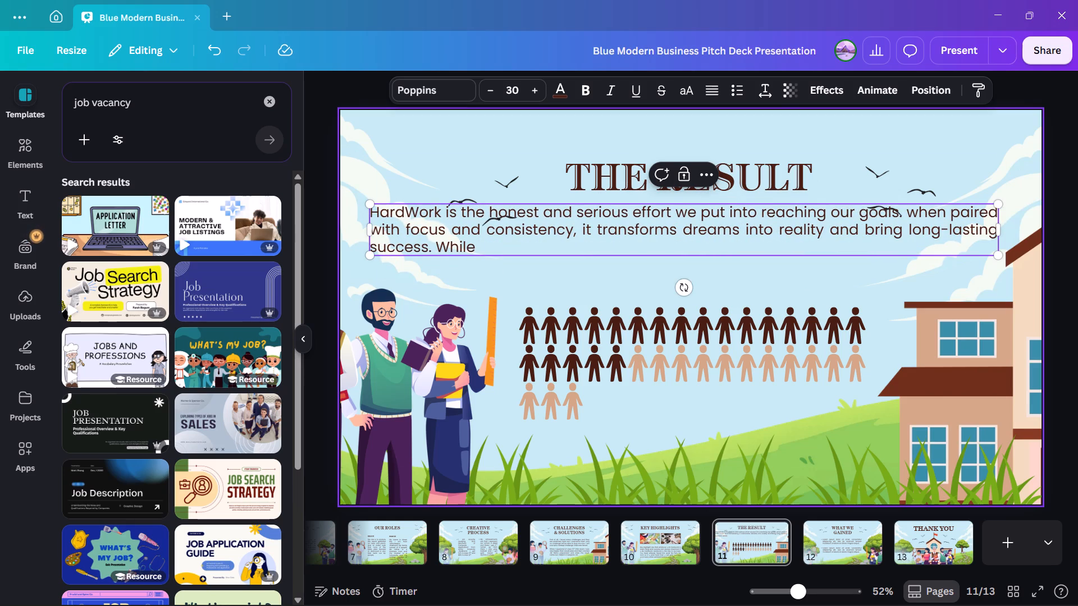
text(it may)
key(space)
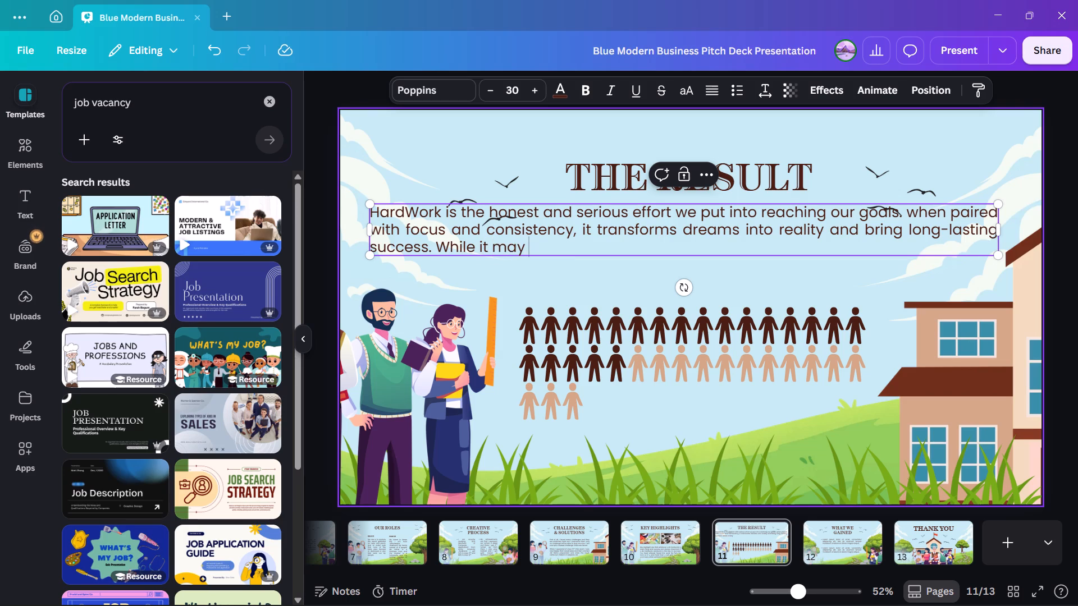
text(not always)
key(space)
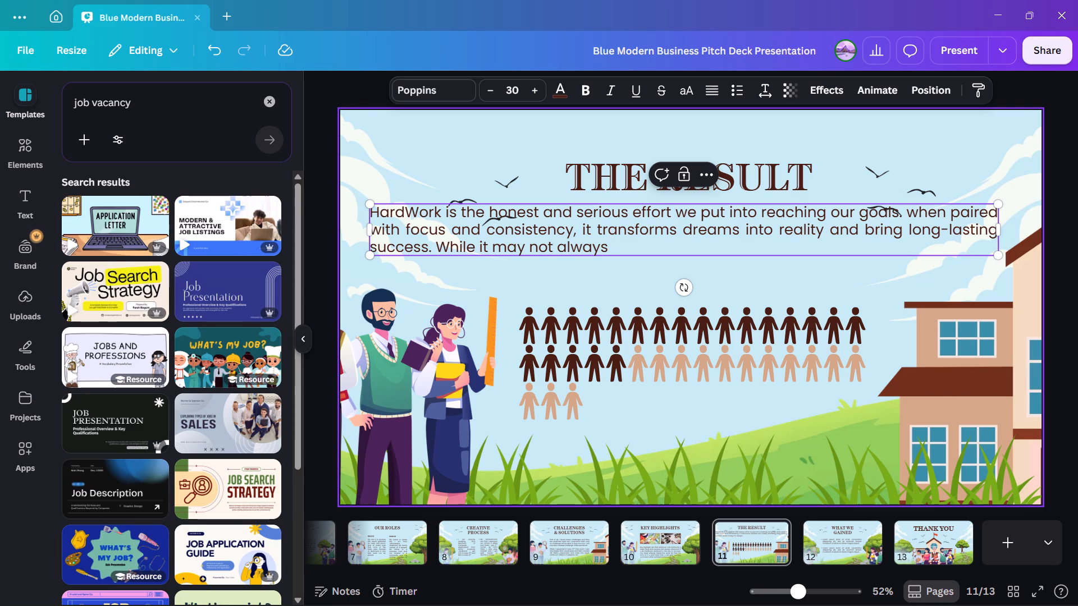
text(yield)
key(space)
text(instant)
key(space)
text(result)
key(space)
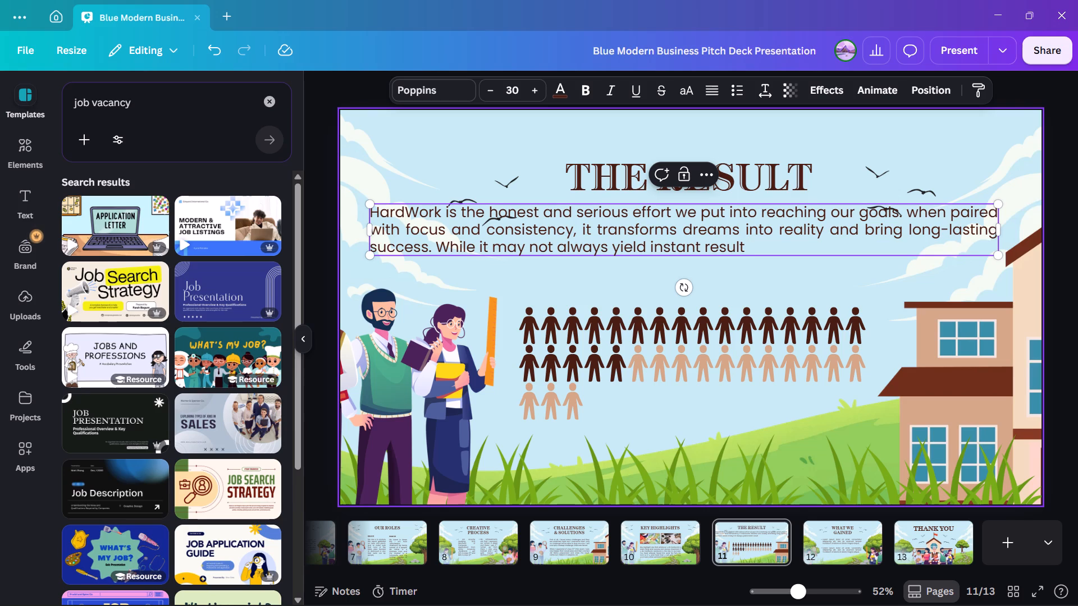
key(comma)
key(space)
Continue The Result sentence after the comma with "consistent effort builds".
text(consiste)
text(nt resu)
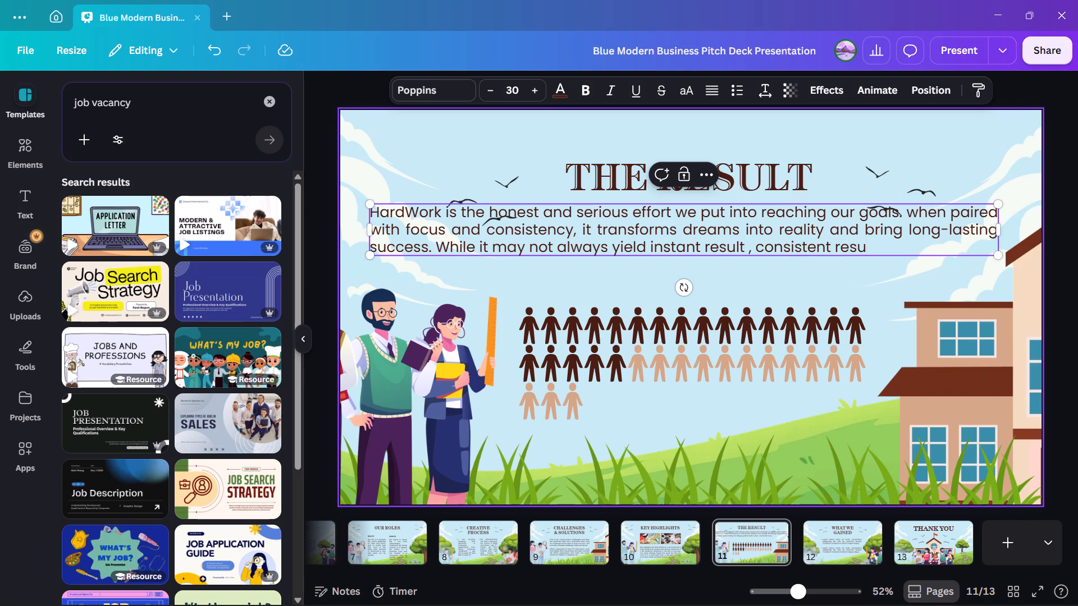
key(BackSpace)
key(BackSpace)
key(BackSpace)
key(BackSpace)
text(effort)
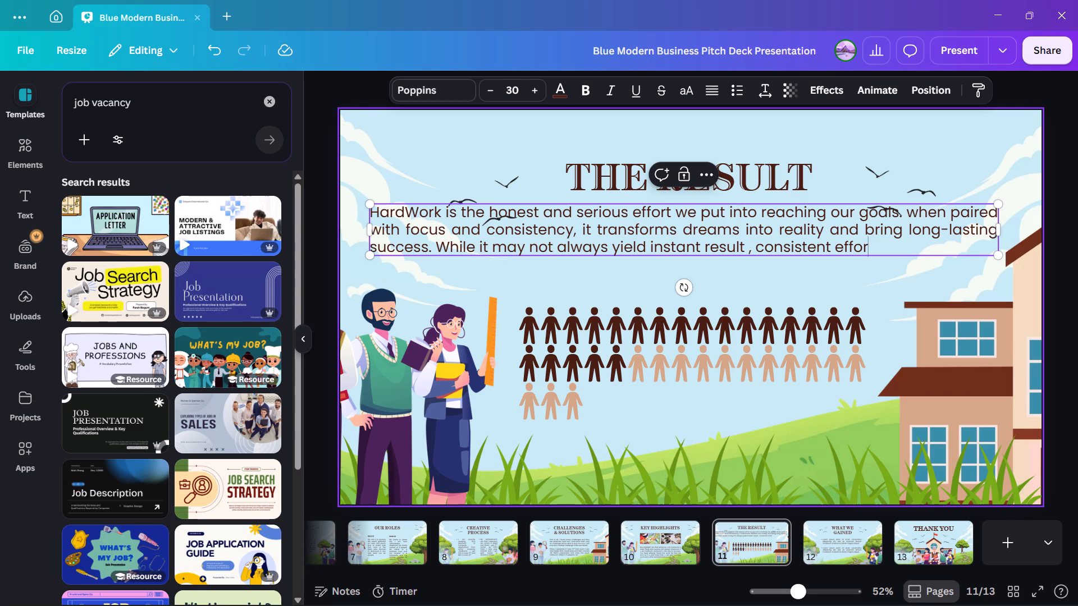
key(space)
text(buil)
text(d)
key(space)
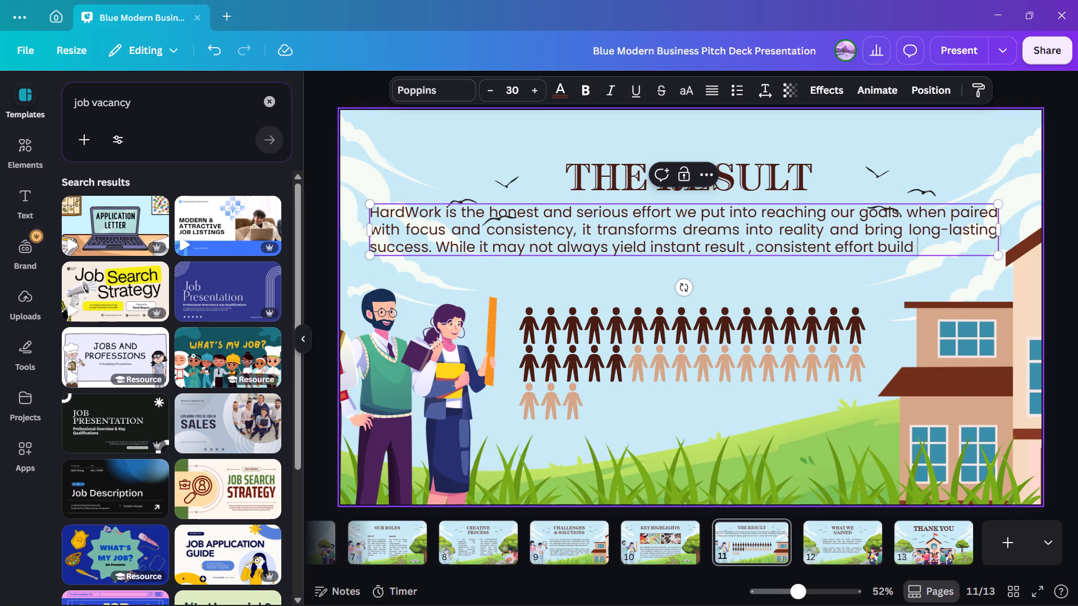
text(s)
key(space)
key(BackSpace)
key(BackSpace)
key(BackSpace)
text(s)
key(space)
Continue The Result sentence after "builds" with "discipline, sharpens our skills, and".
text(discipline,)
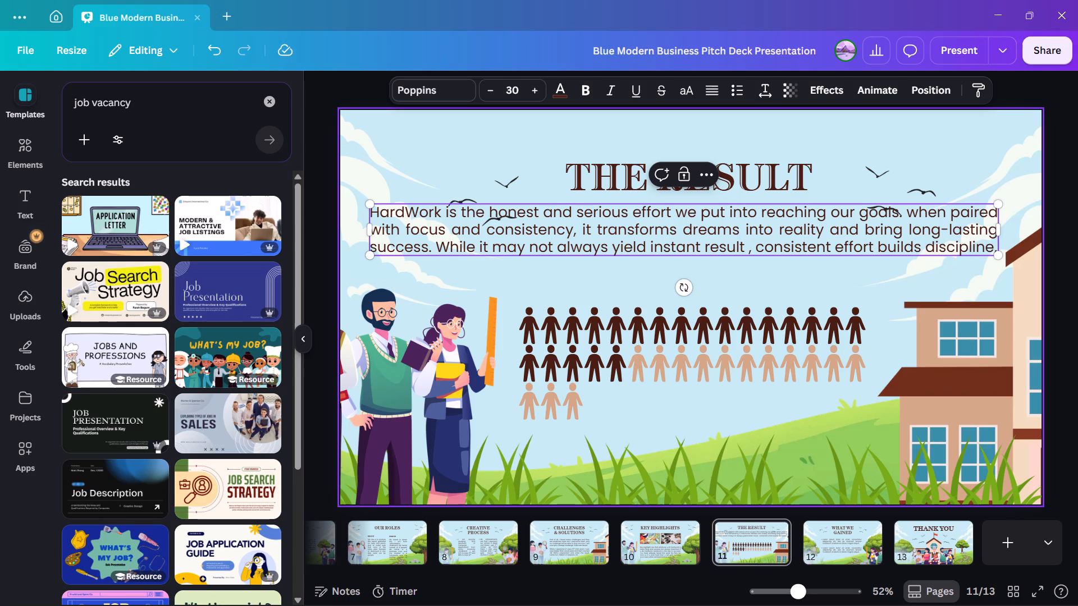
key(space)
text(sharpend)
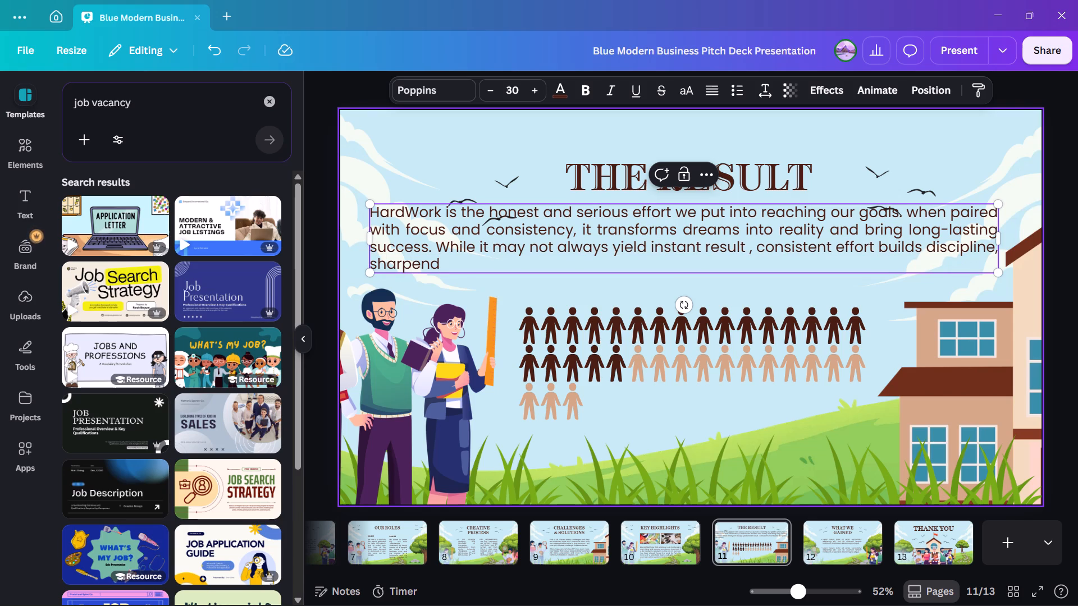
key(BackSpace)
key(s)
key(space)
text(our skills)
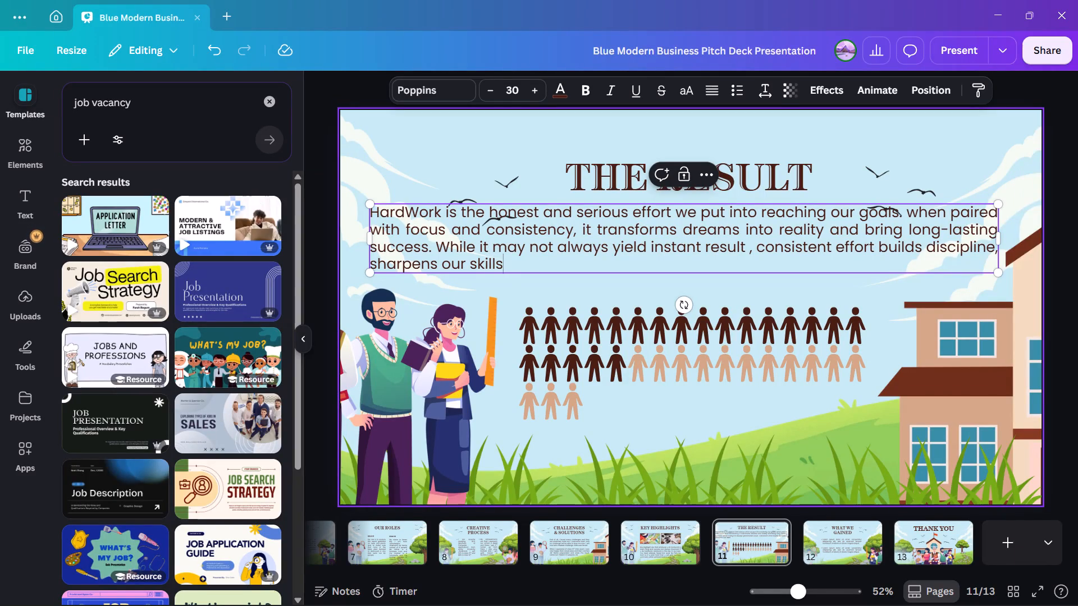
text(, and)
key(space)
Finish the third sentence of The Result paragraph with "earns the respect of others.".
text(earns)
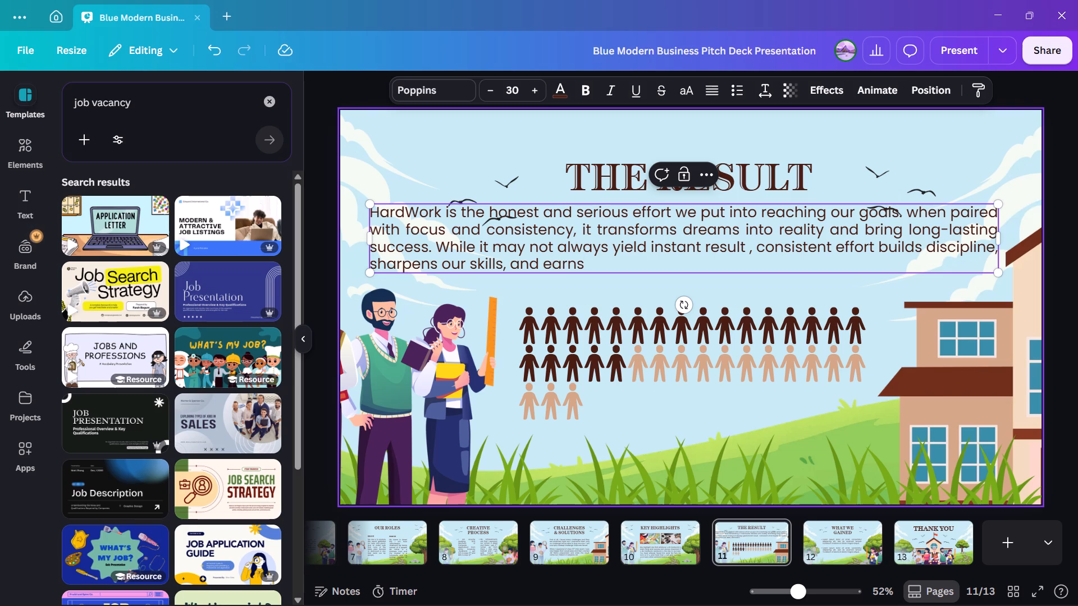
key(space)
text(the respect)
key(space)
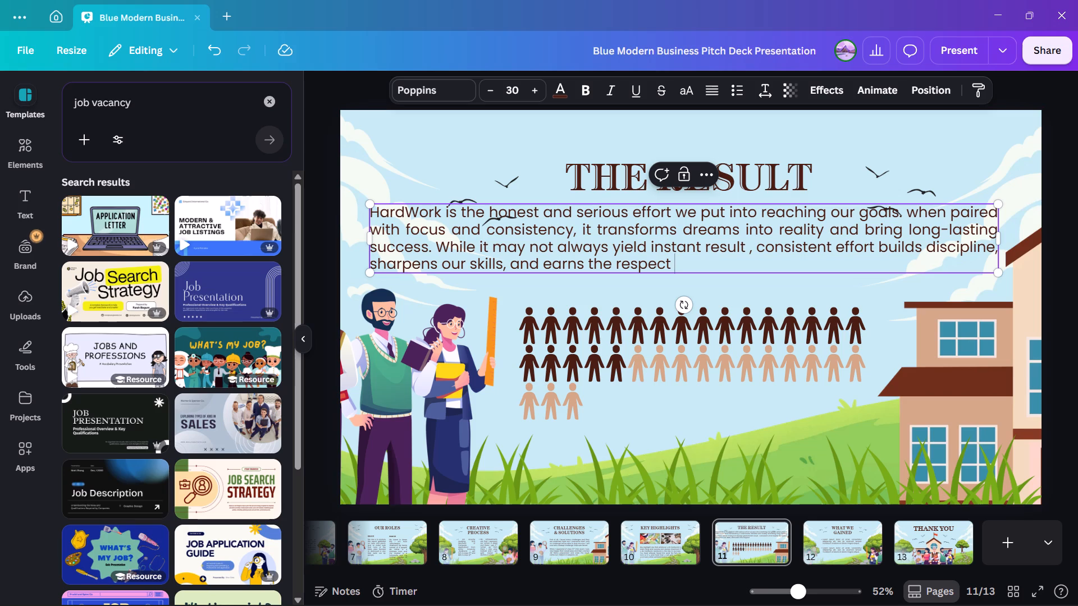
text(of oth)
text(ers)
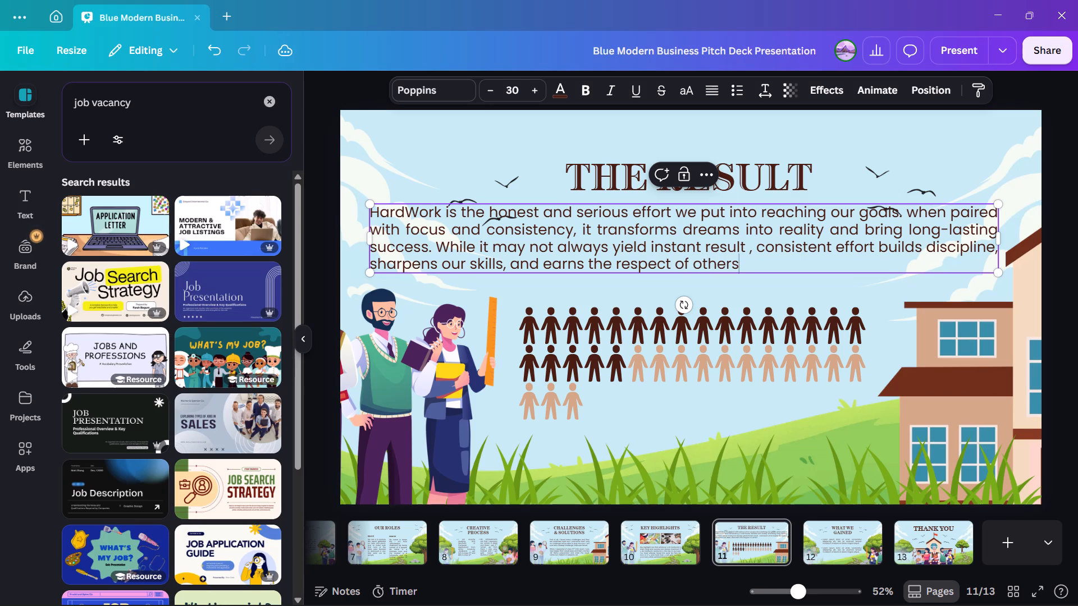
key(period)
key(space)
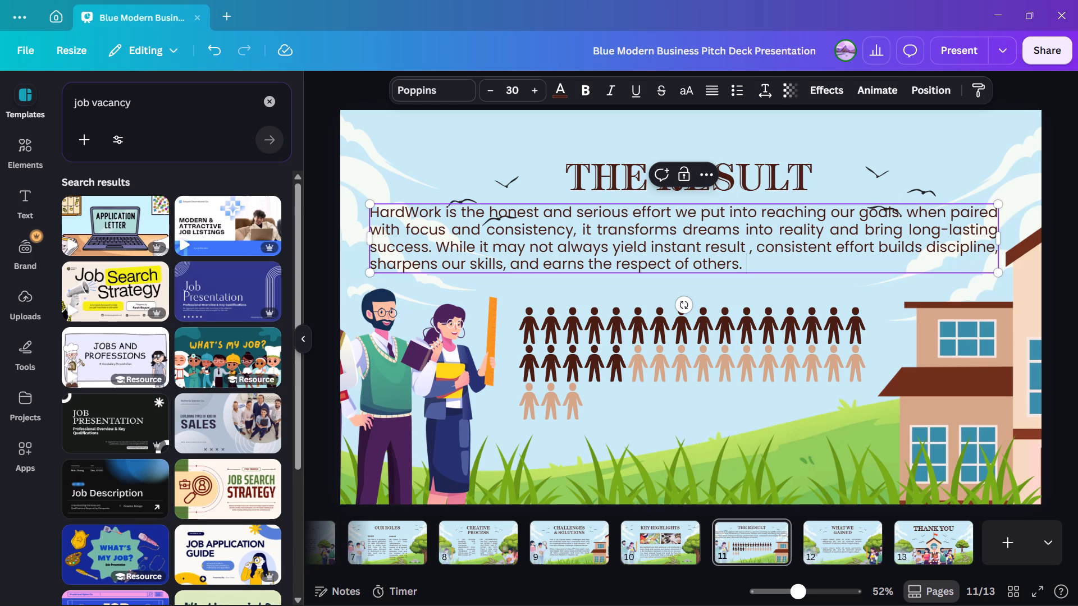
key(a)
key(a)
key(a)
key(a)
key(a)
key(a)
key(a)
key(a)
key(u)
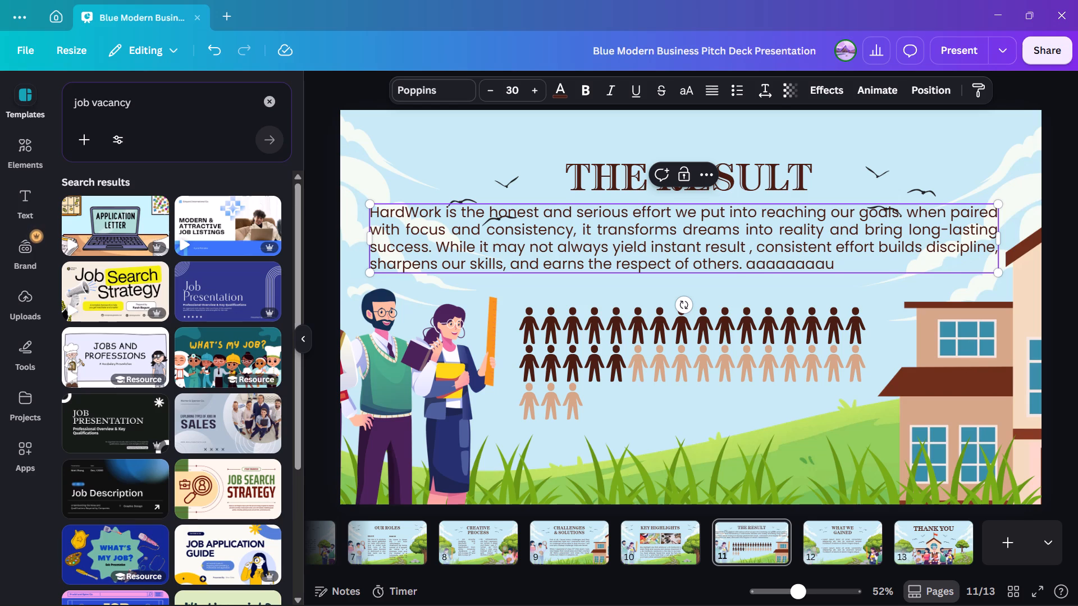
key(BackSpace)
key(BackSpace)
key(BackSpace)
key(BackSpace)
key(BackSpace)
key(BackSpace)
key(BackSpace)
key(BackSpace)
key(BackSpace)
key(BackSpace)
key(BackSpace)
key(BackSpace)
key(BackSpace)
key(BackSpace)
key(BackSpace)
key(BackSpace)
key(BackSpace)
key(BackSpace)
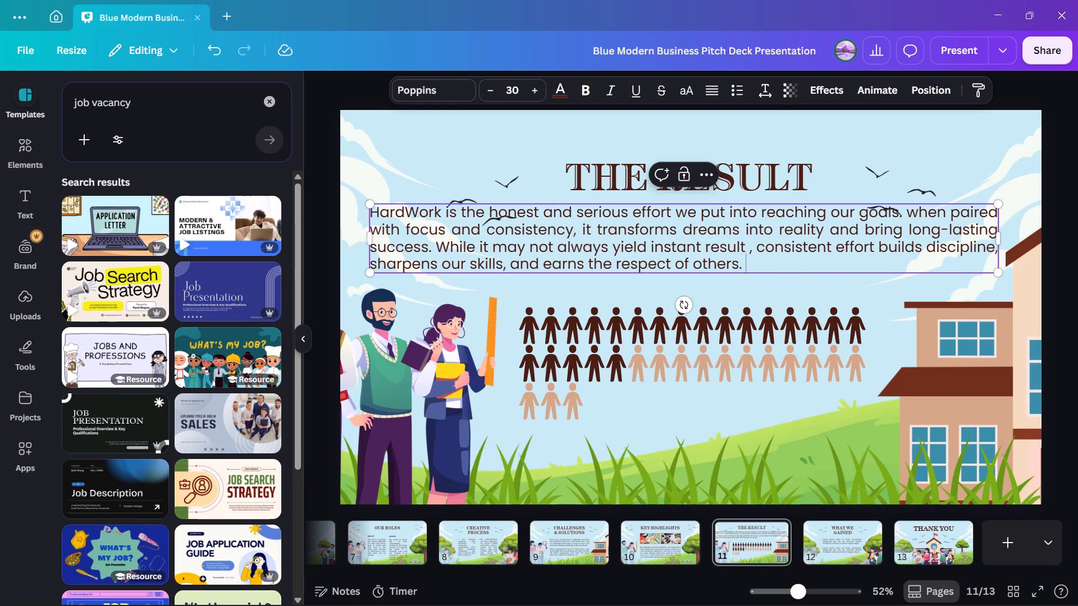
Start the fourth sentence of The Result paragraph with "Ultimately, the true".
key(space)
text(U)
text(ltimst)
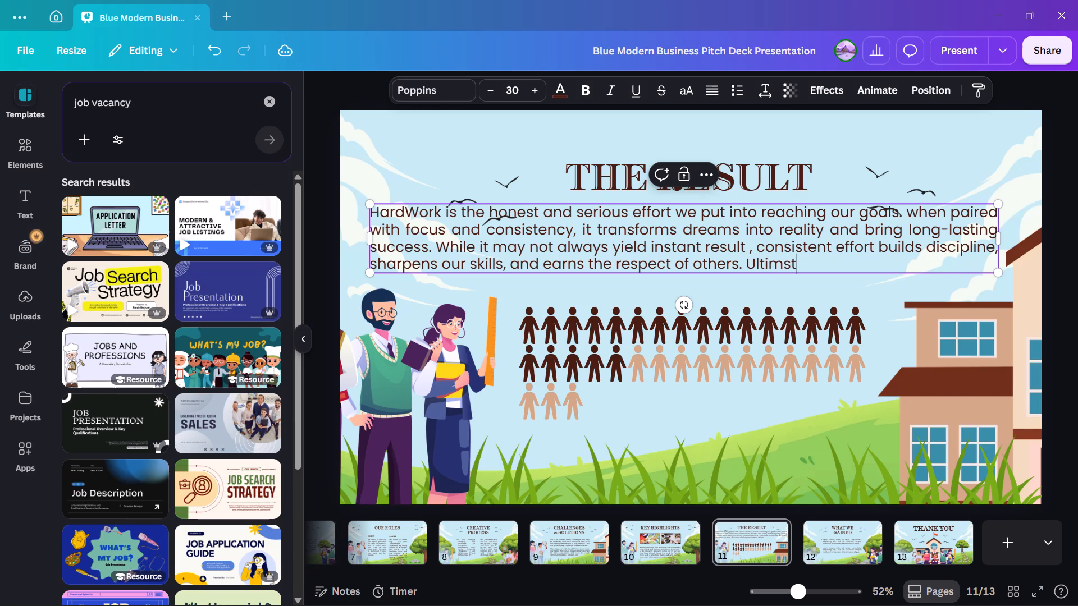
key(BackSpace)
key(BackSpace)
key(a)
text(tely)
key(space)
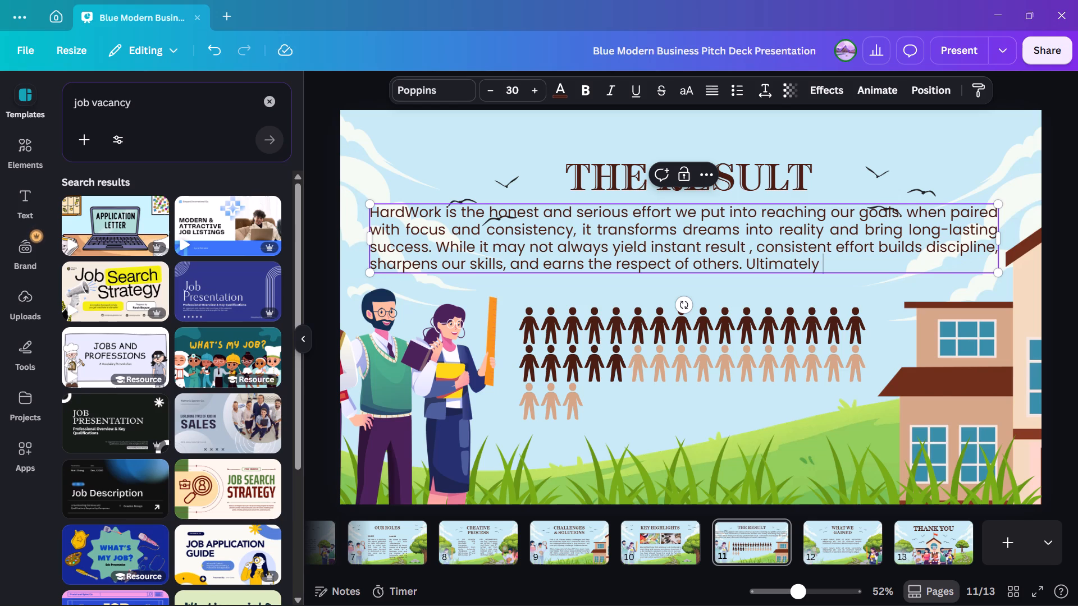
key(BackSpace)
text(, the)
key(space)
text(true)
key(space)
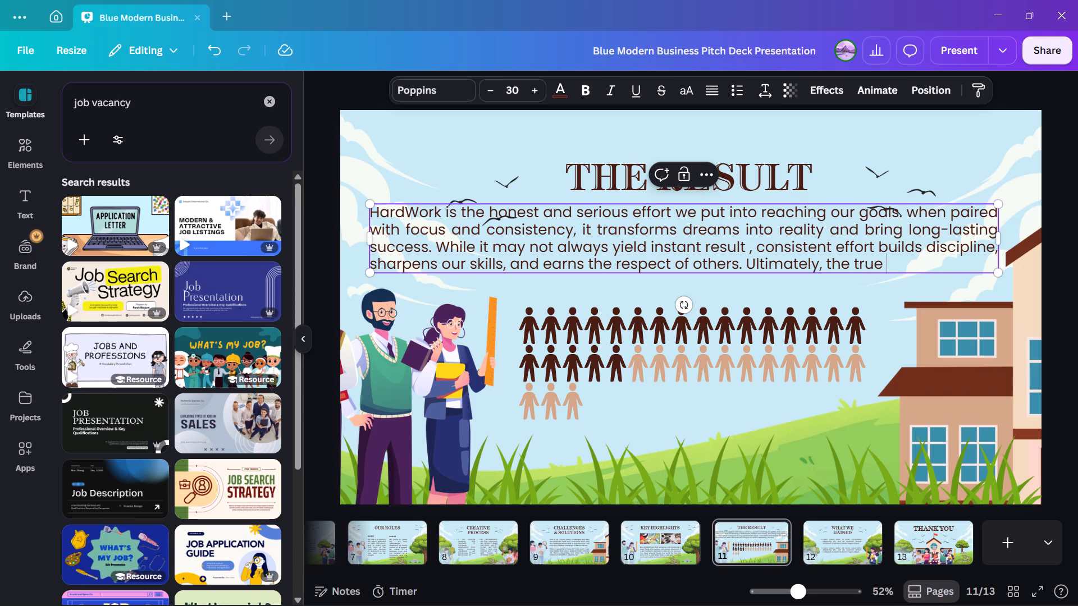
Continue the fourth sentence with "reward of hard work".
text(re)
text(ward)
key(space)
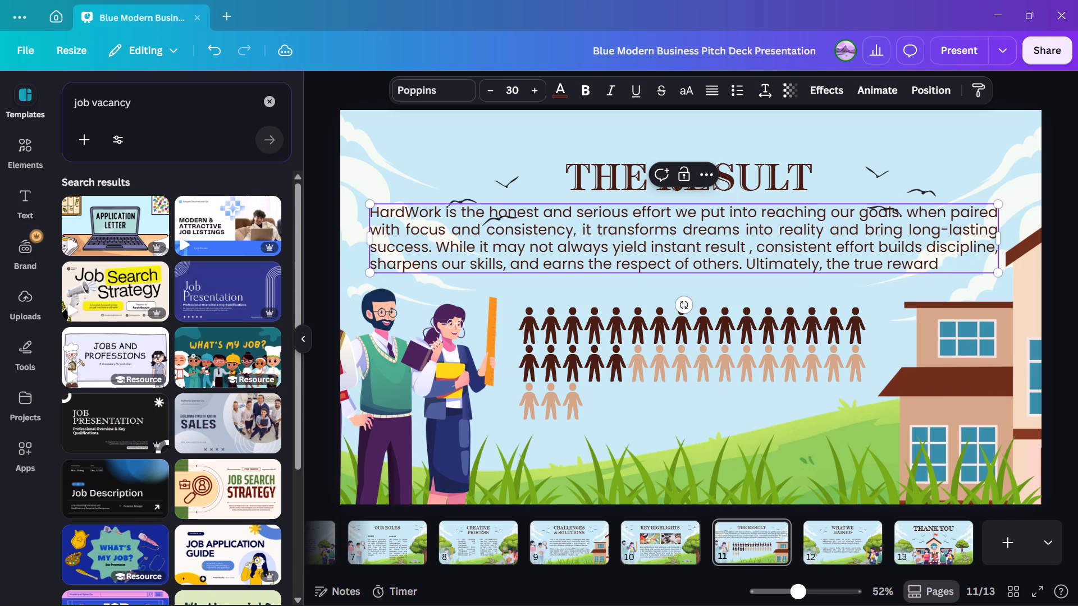
text(of hard)
key(space)
text(work)
key(space)
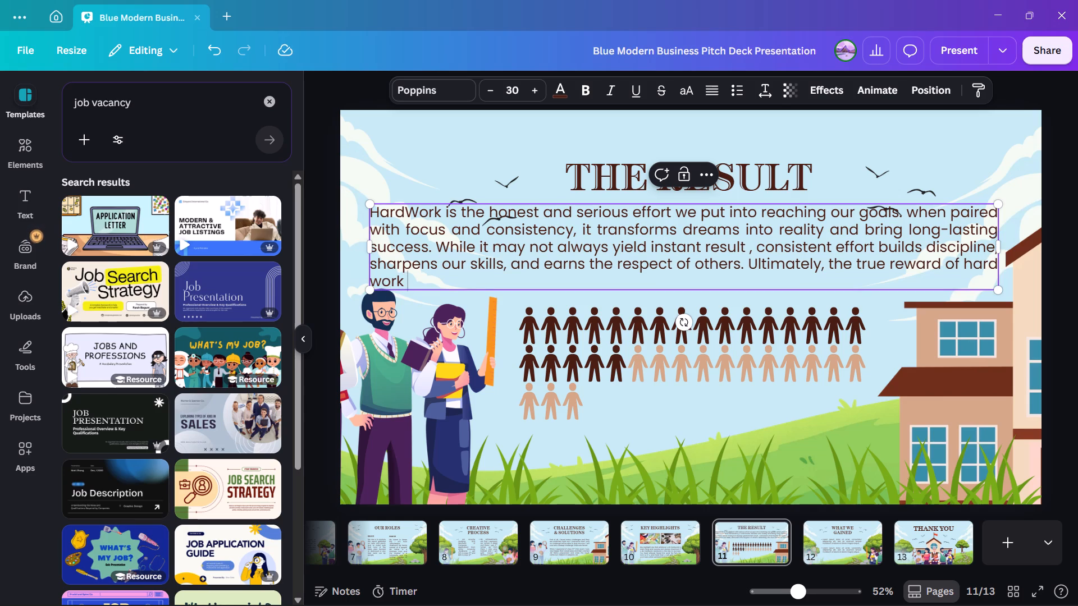
Continue the fourth sentence after "hard work" with "is not just the final achievement".
text(is)
key(space)
text(no)
key(space)
key(BackSpace)
text(t just the fina)
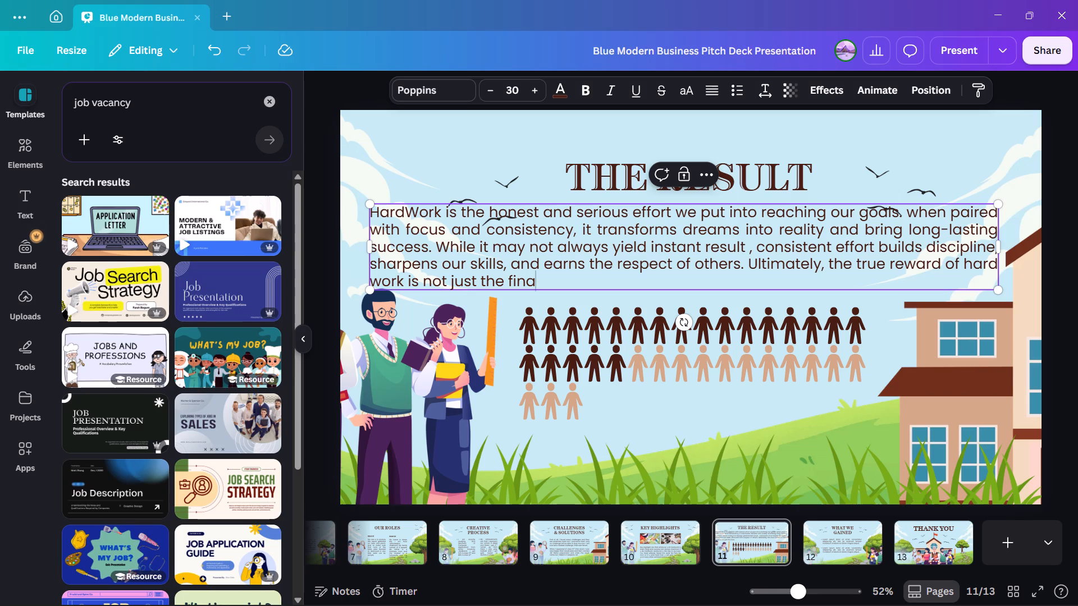
text(l acj)
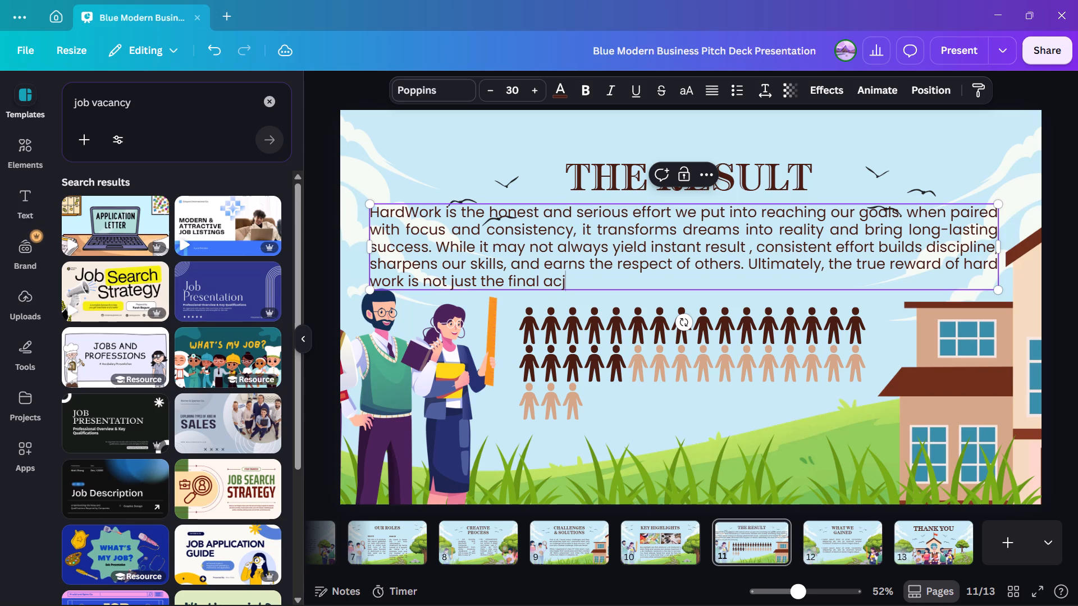
key(BackSpace)
key(h)
text(ievement)
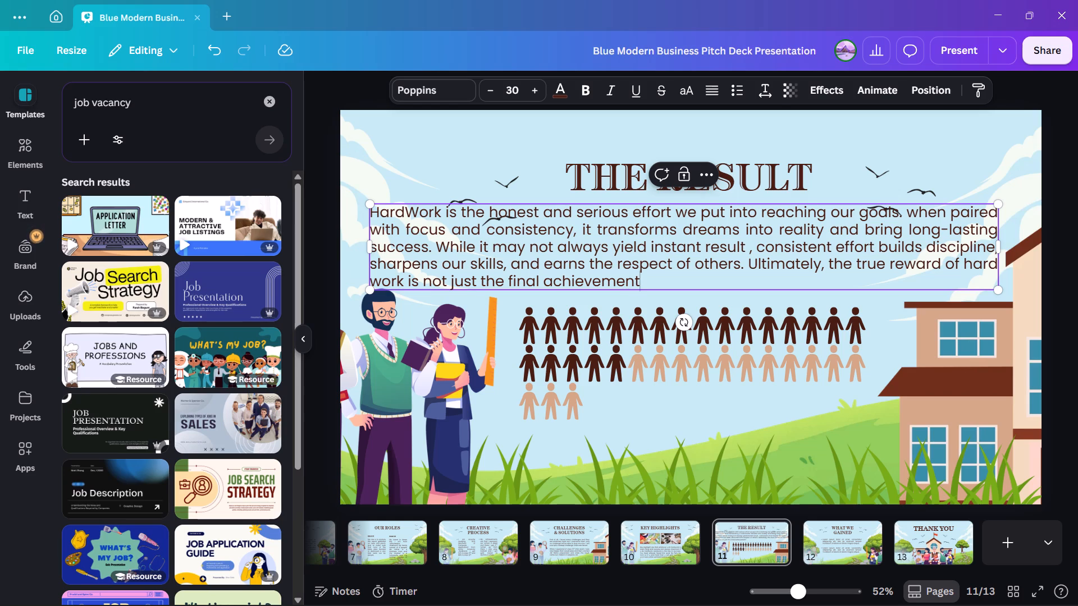
Extend the fourth sentence after "achievement" with ", but the confidence".
text(,)
key(space)
text(but the)
key(space)
text(confidence)
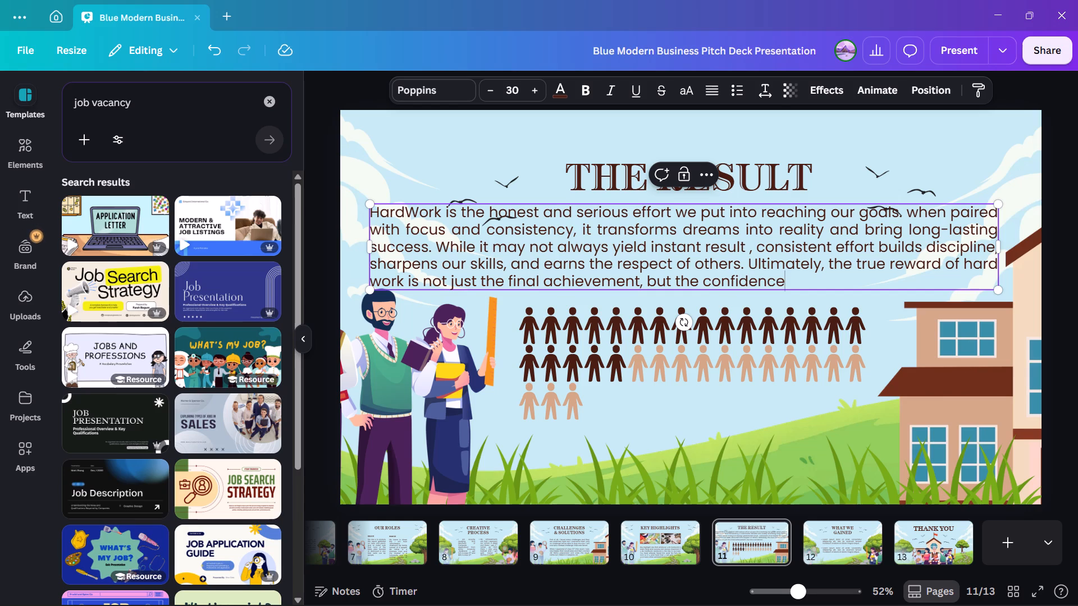
Add ",strength" directly after "confidence" in the fourth sentence, spelling it correctly.
text(,str)
text(ngth)
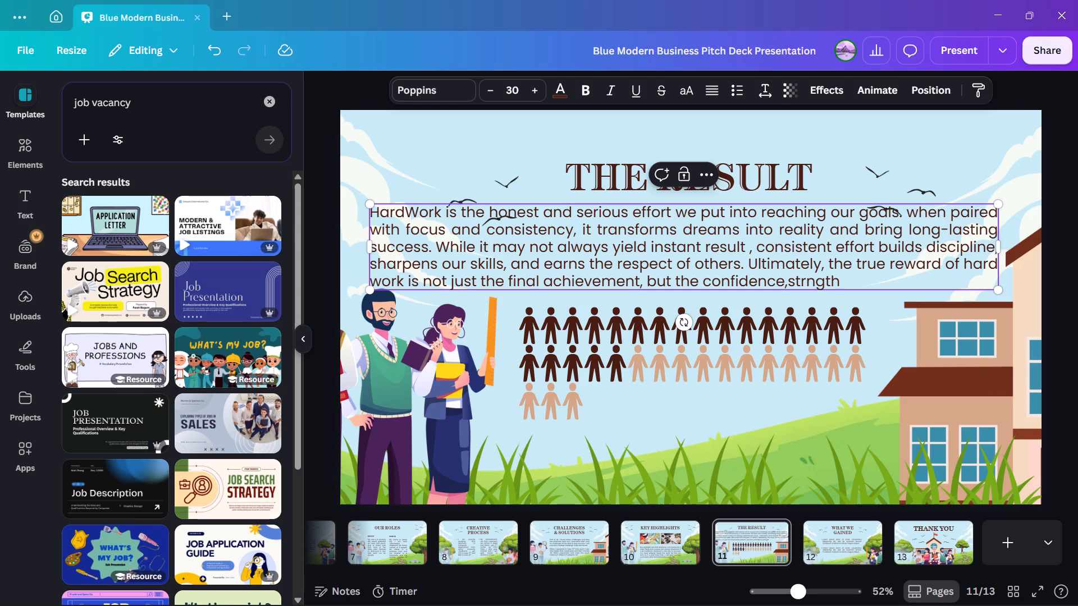
key(Left)
key(Left)
key(Left)
key(Left)
key(e)
key(Right)
key(Right)
key(Right)
key(Right)
key(Right)
key(Right)
key(Right)
key(Right)
key(Right)
Complete the fourth sentence of The Result paragraph with "and personal growth.".
key(space)
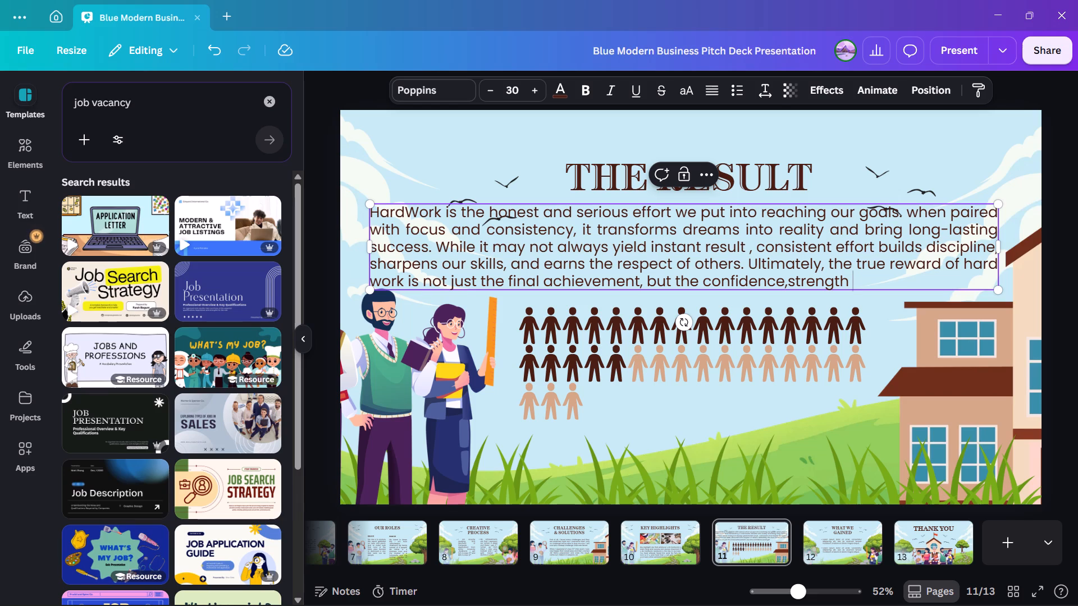
text(an)
key(space)
key(BackSpace)
key(s)
key(BackSpace)
text(d)
key(space)
text(per)
text(sonal)
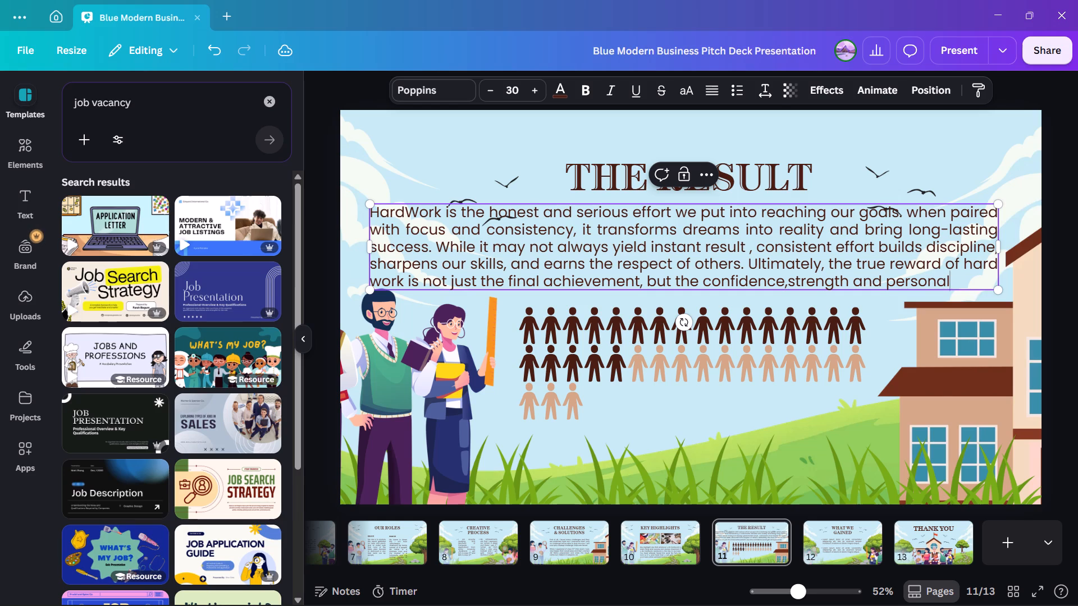
key(space)
text(growth.)
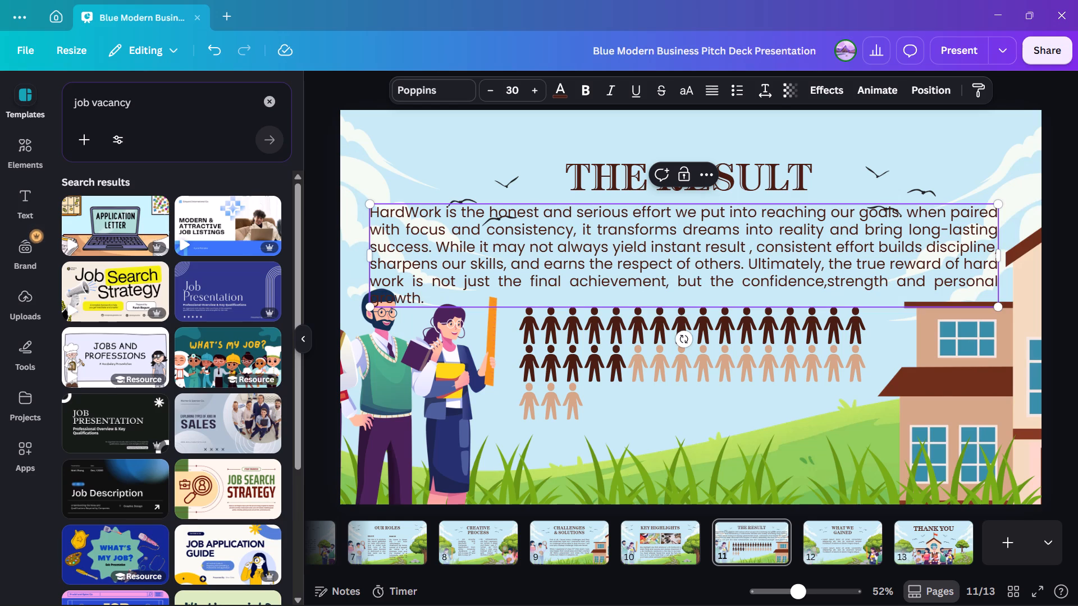
Change the last word of The Result paragraph to "groth.".
key(BackSpace)
key(BackSpace)
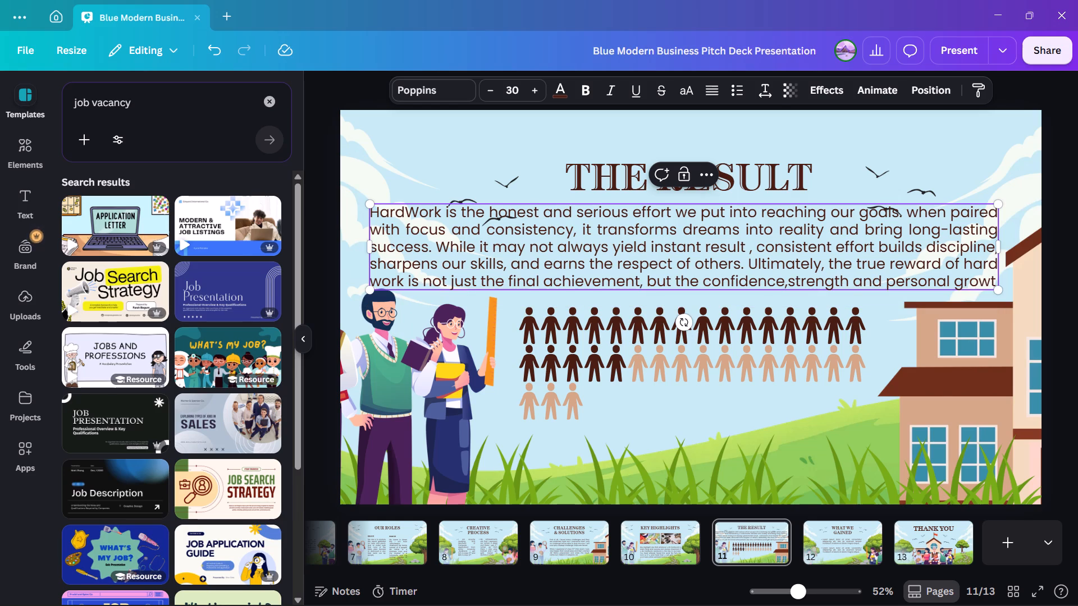
key(BackSpace)
key(BackSpace)
text(th.)
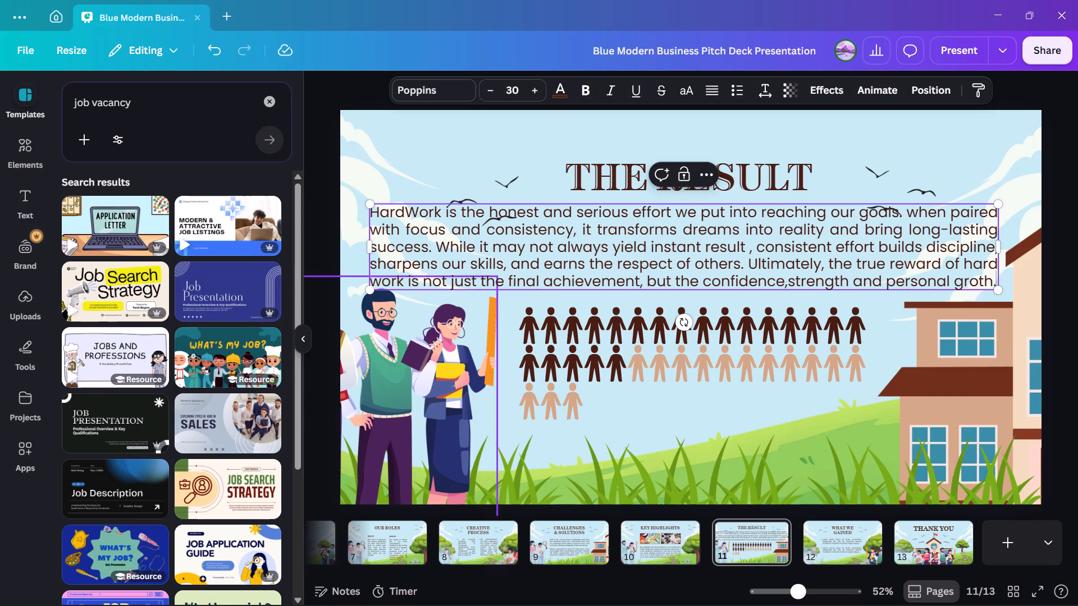
On the What We Gained slide, replace the first bullet's placeholder text with "Hard work is the true".
click(867, 546)
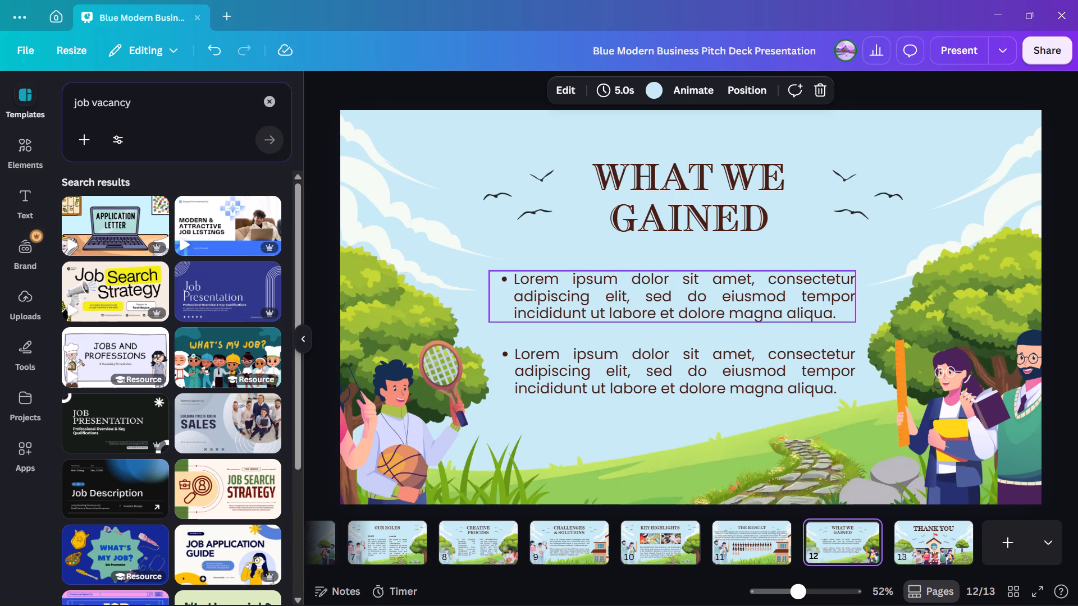
double_click(660, 291)
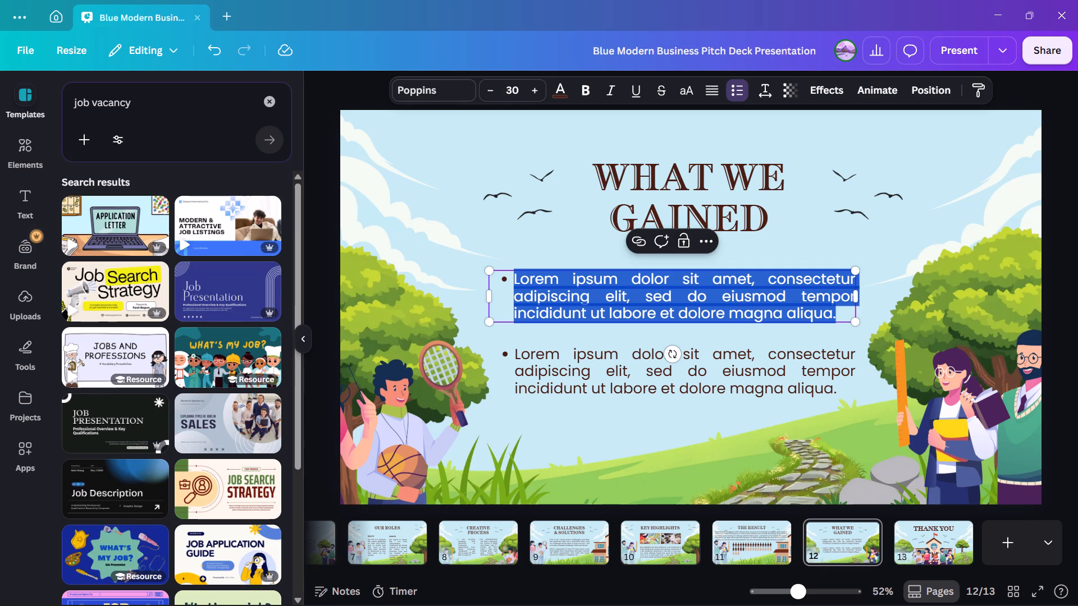
key(BackSpace)
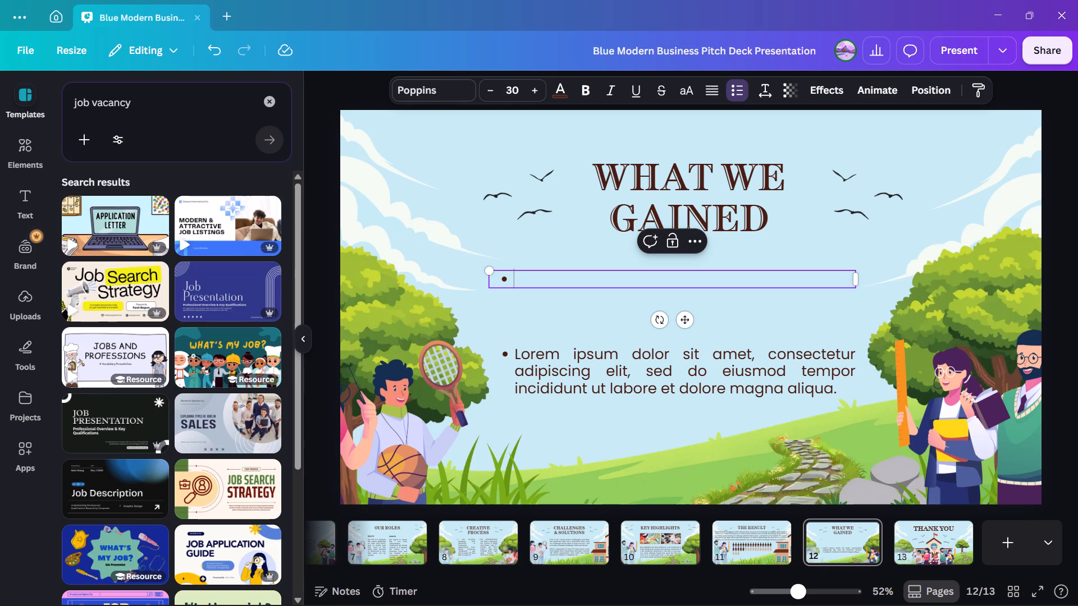
text(Hard)
key(w)
key(space)
key(BackSpace)
key(BackSpace)
key(space)
text(work is the true)
key(space)
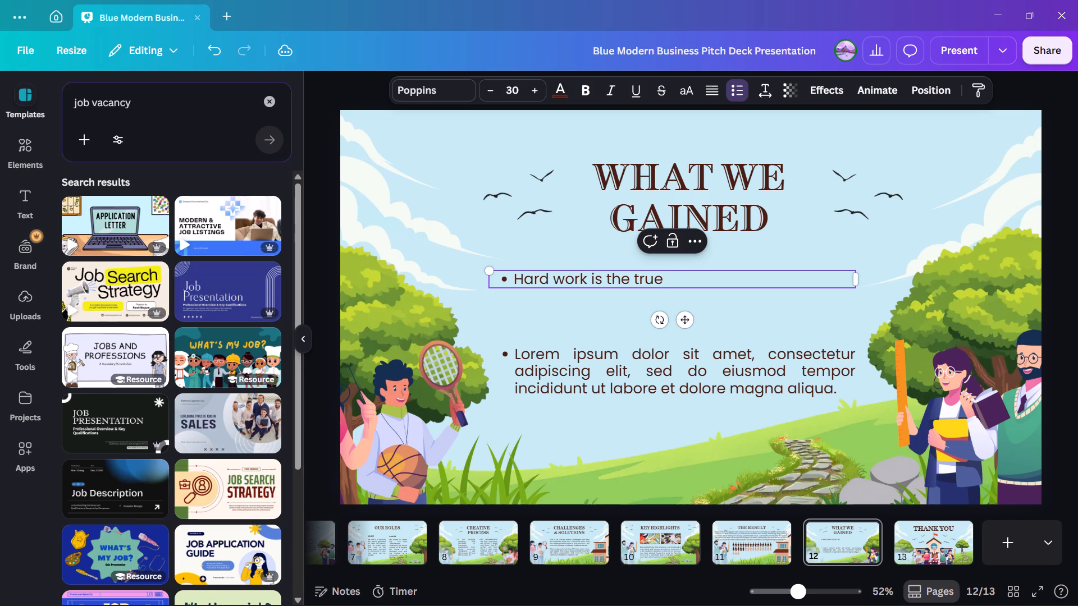
Continue the first bullet after "true" with "foundation of real success, personal growth,".
text(foundatiom)
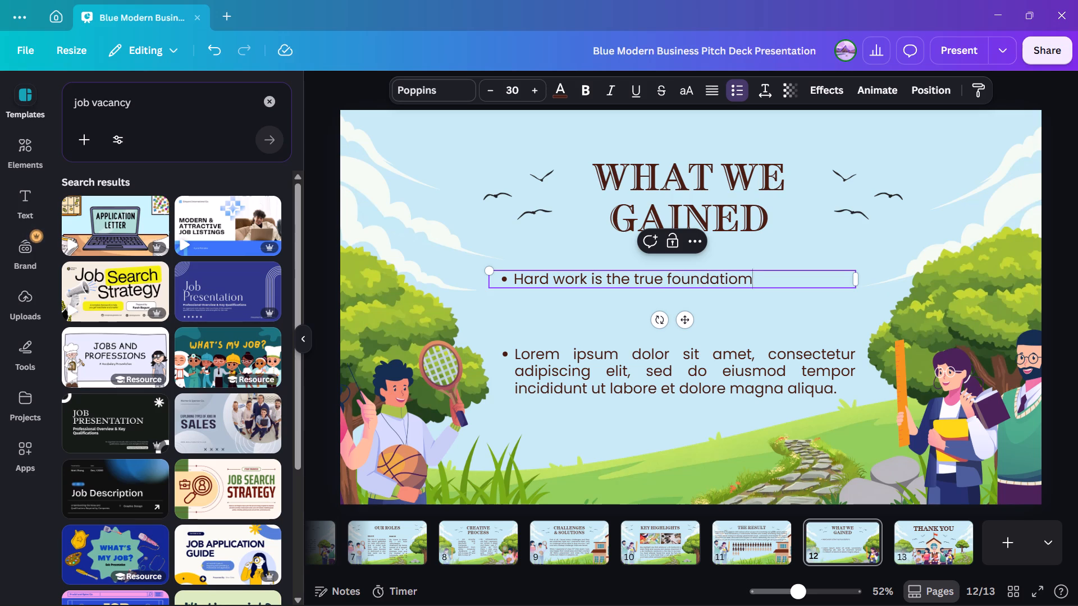
key(BackSpace)
text(n)
key(space)
text(of real success)
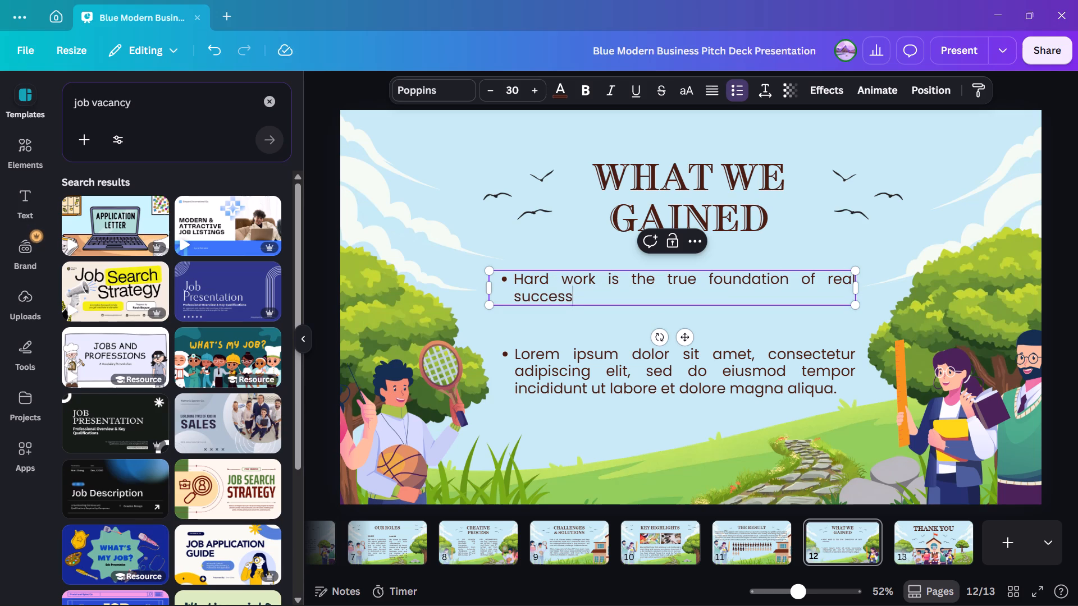
text(, personal grw)
key(BackSpace)
text(owth)
key(comma)
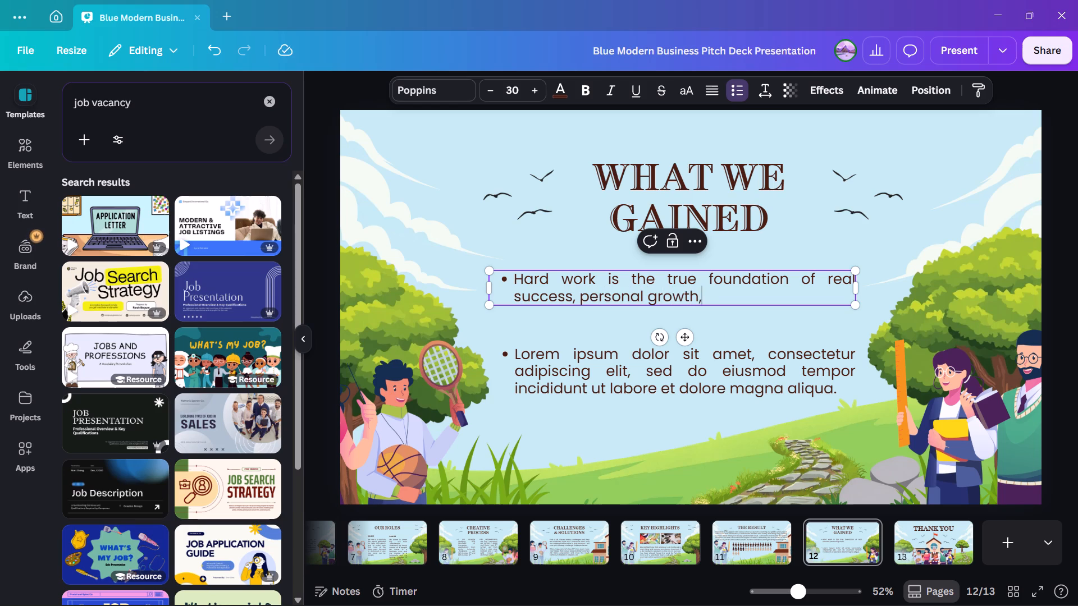
Complete the first bullet's opening sentence with "and lasting achievement.".
key(space)
text(and las)
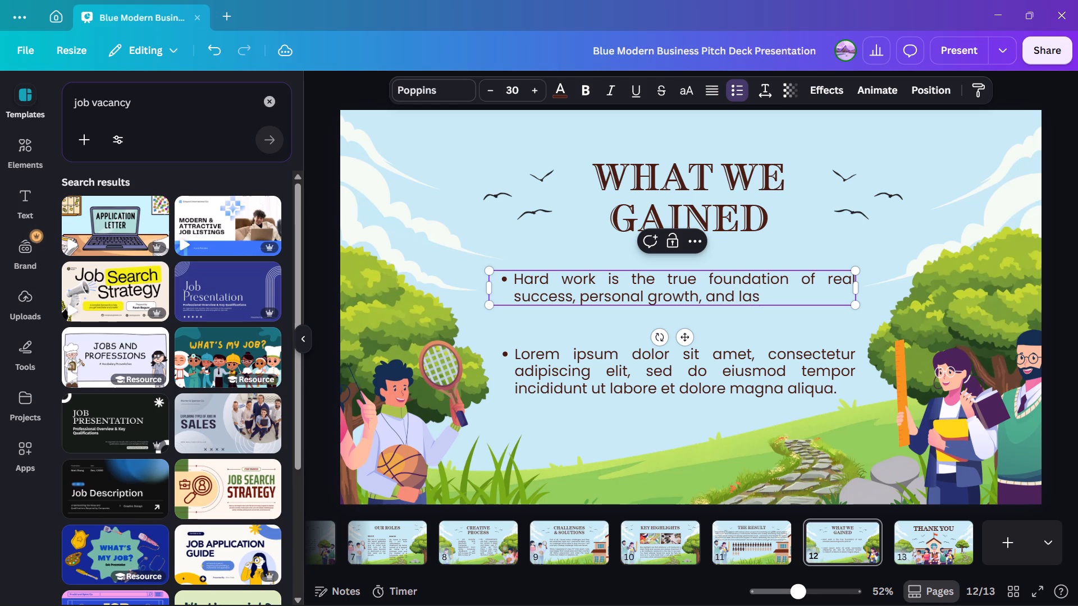
text(tinf)
key(BackSpace)
text(g)
key(space)
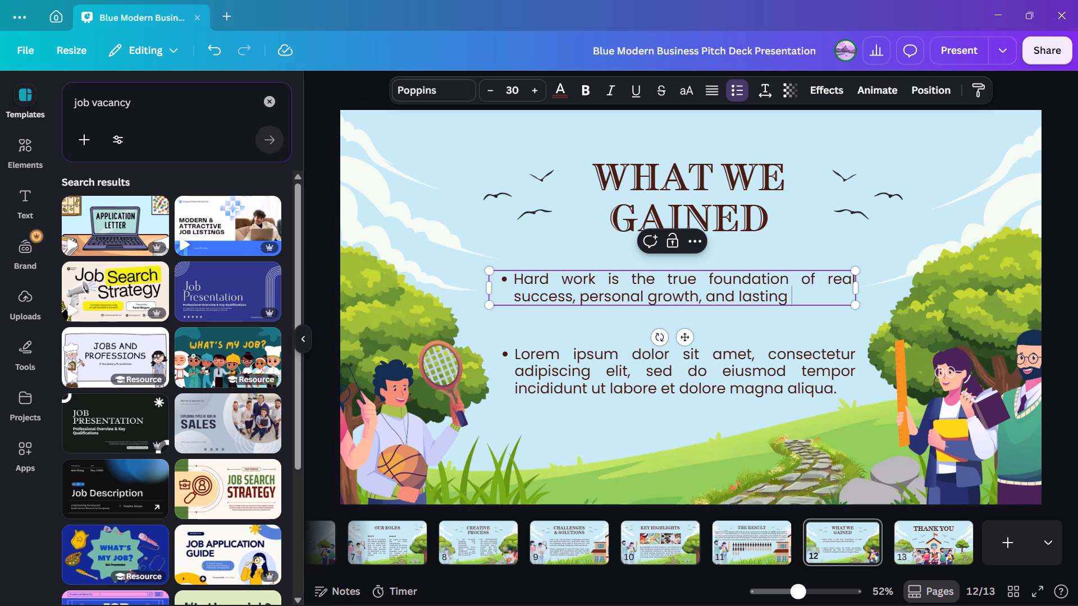
text(acj)
key(BackSpace)
text(hieve)
text(ment)
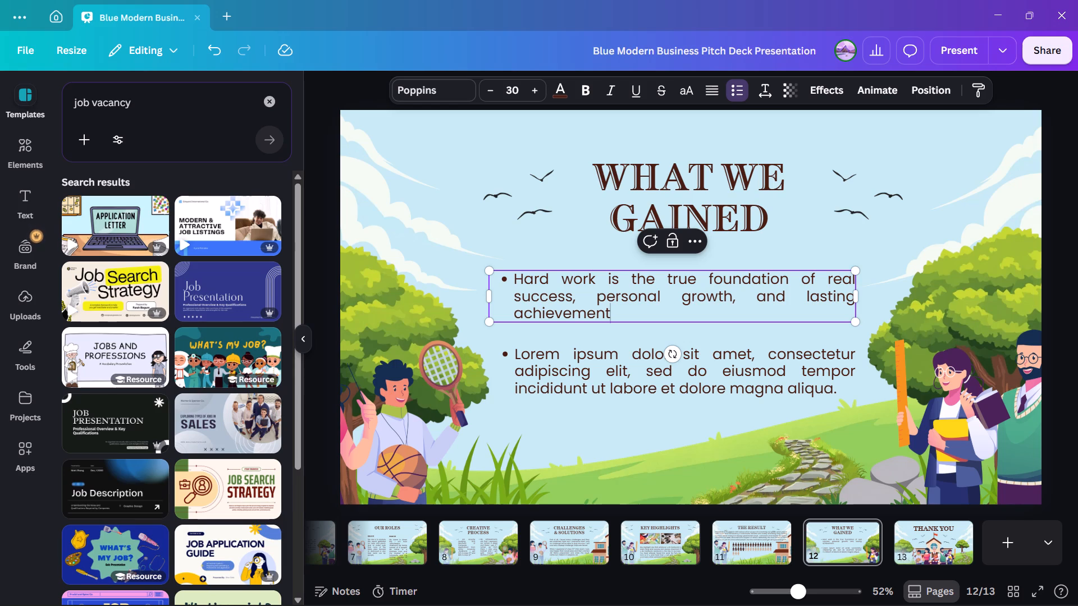
key(period)
Start a second sentence in the first bullet with "When", separated from "achievement." by a space.
text(When)
key(space)
key(Left)
key(Left)
key(Left)
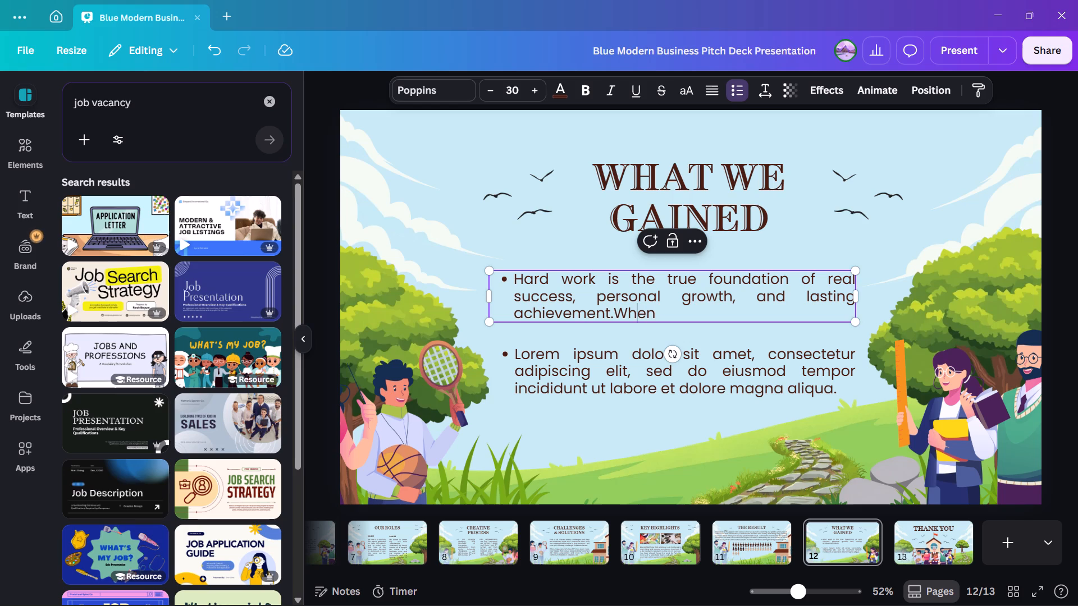
key(Left)
key(Left)
key(Left)
key(Right)
key(space)
key(Right)
key(Right)
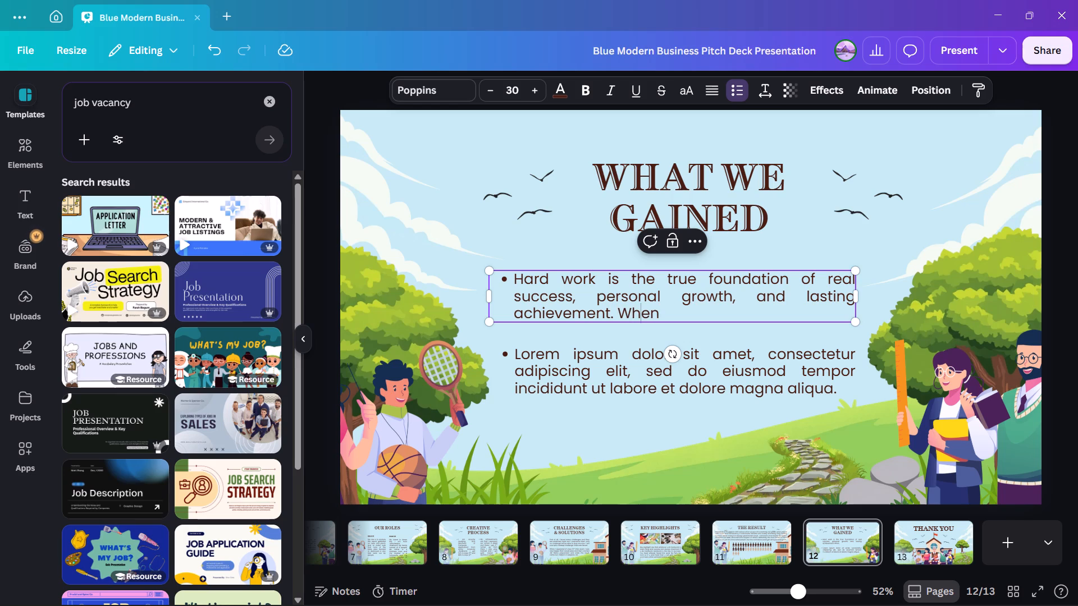
key(Right)
key(Right)
key(space)
Continue the second sentence after "When" with "we put in steady and honest effort", leaving no trailing spaces.
text(we put in)
key(space)
text(steady)
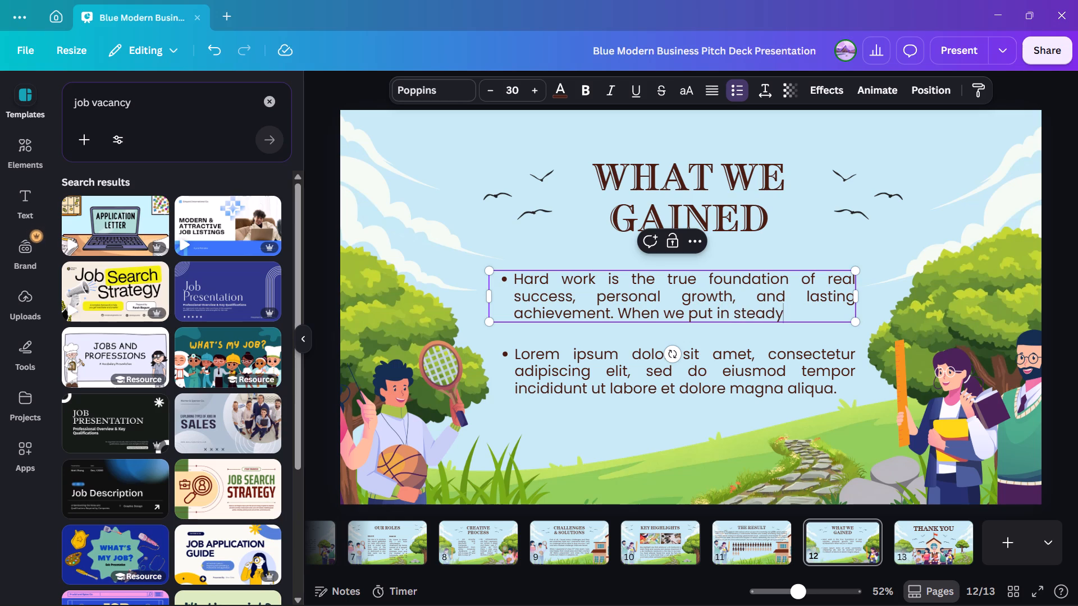
key(space)
text(and)
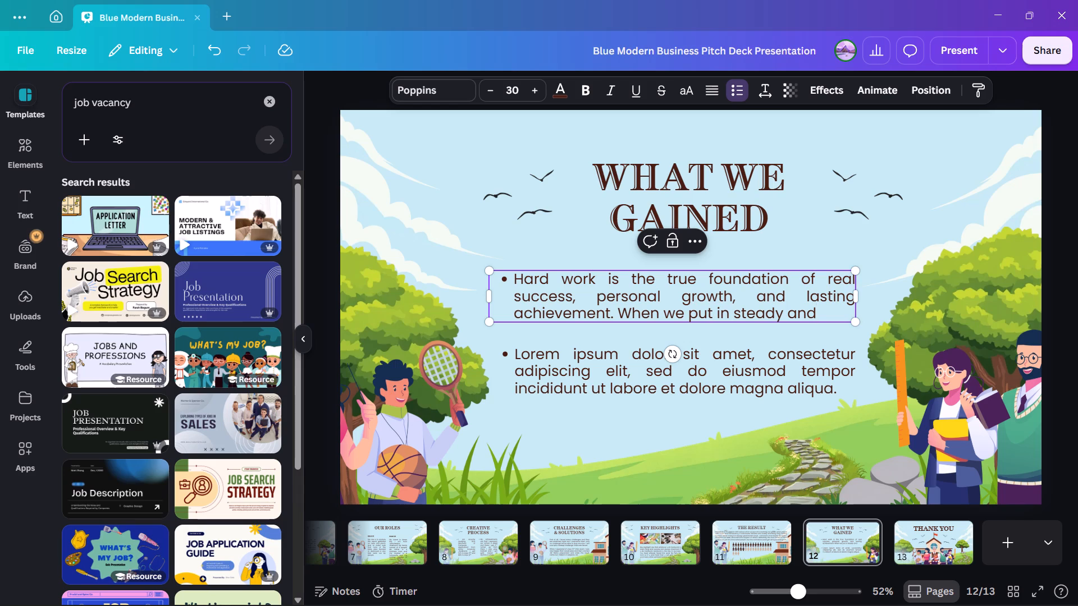
key(space)
text(honest)
key(space)
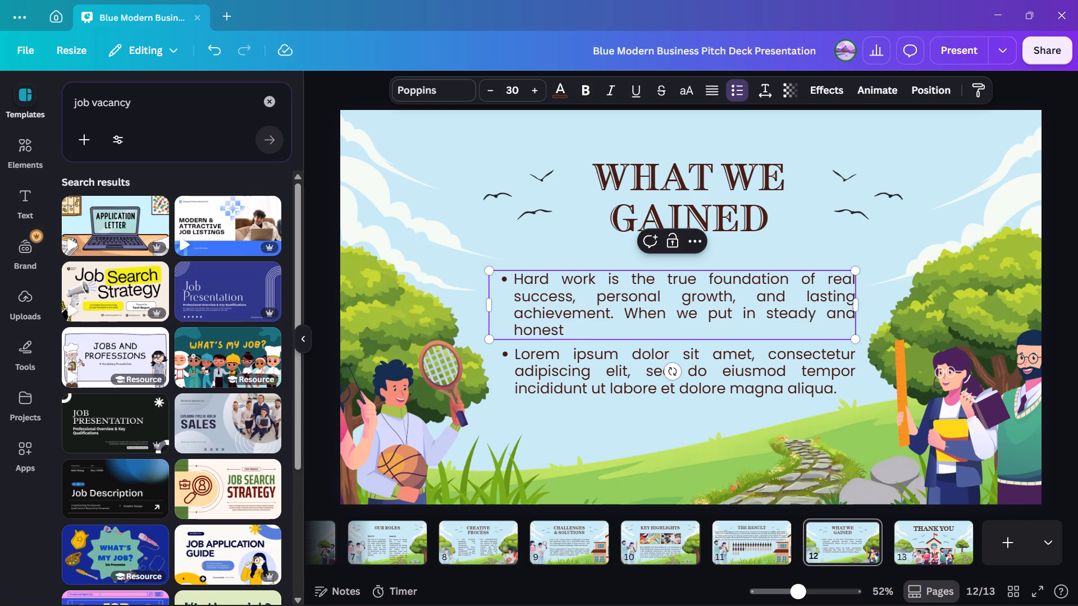
text(effort)
key(space)
key(space)
key(BackSpace)
key(BackSpace)
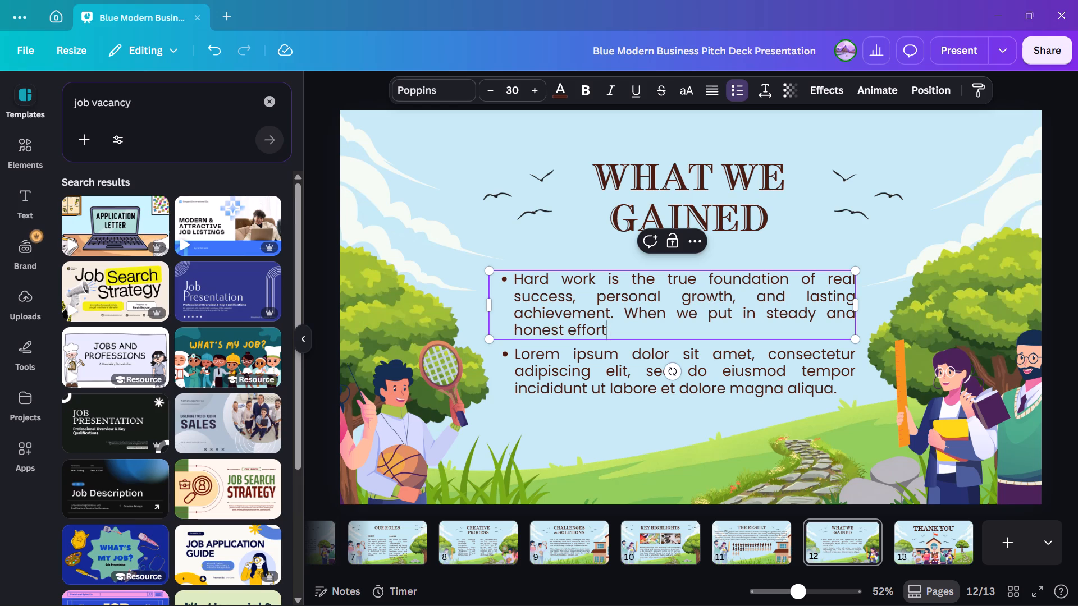
Continue the first bullet after "honest effort" with ", we gain valuable skills, deeper knowledge".
text(, we gain)
key(space)
text(val)
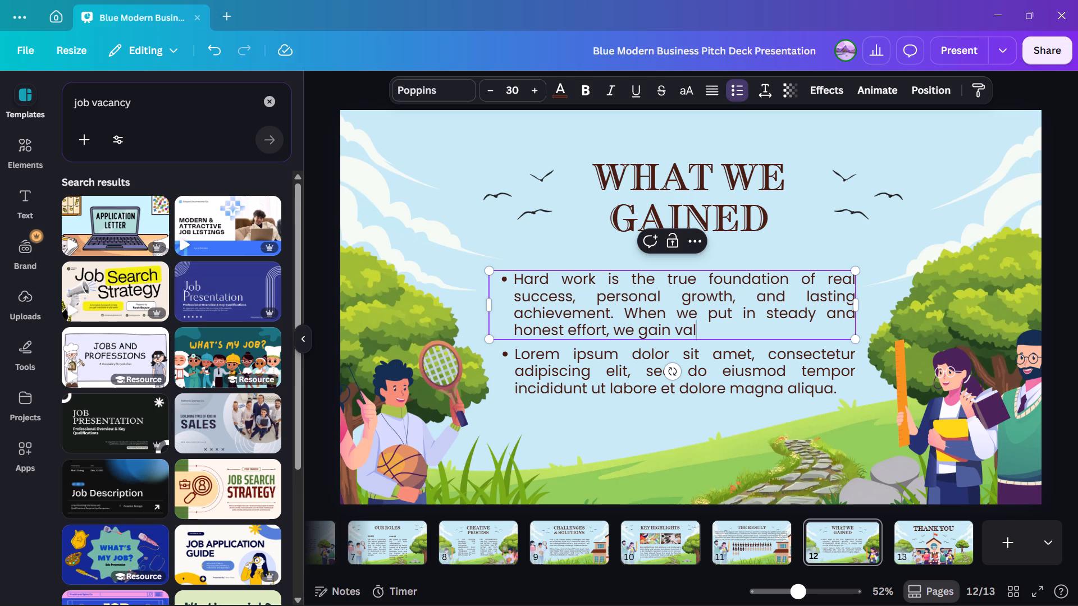
text(uav)
key(BackSpace)
key(n)
key(BackSpace)
text(ble)
key(space)
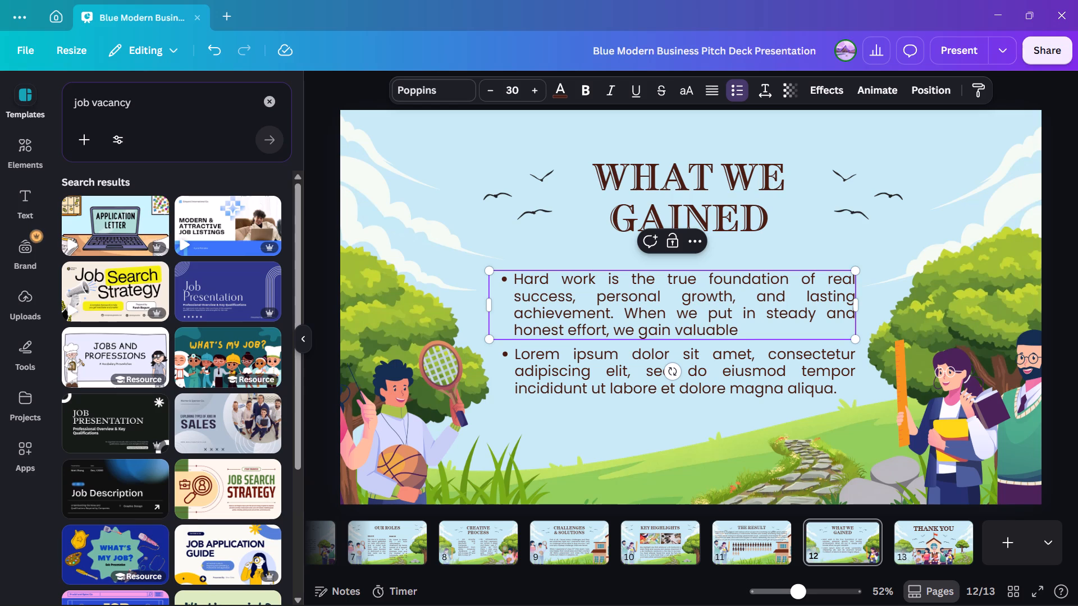
text(skills,)
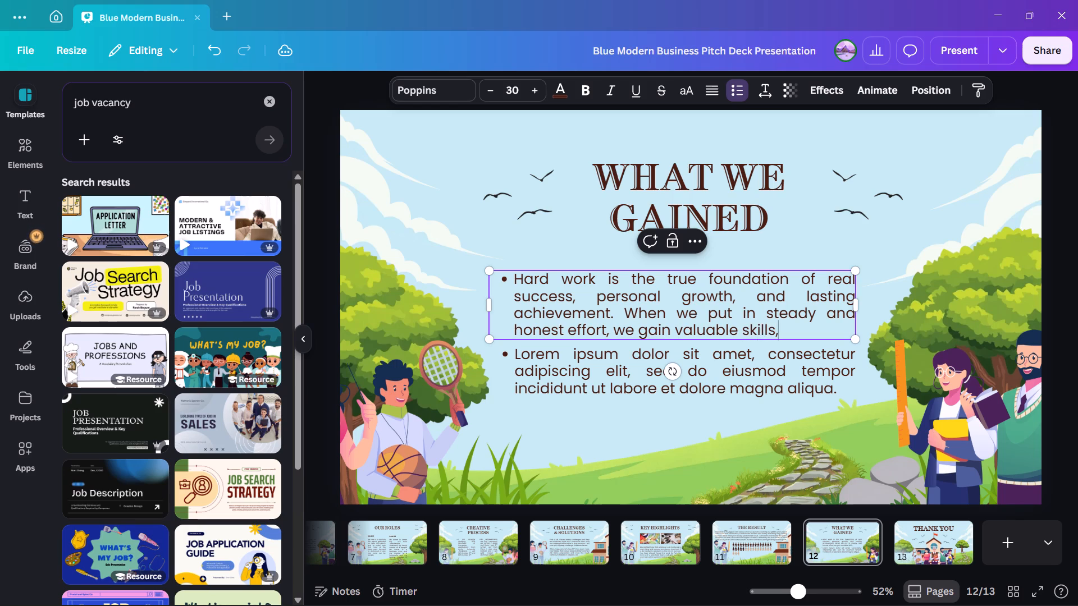
key(space)
text(deeper)
key(space)
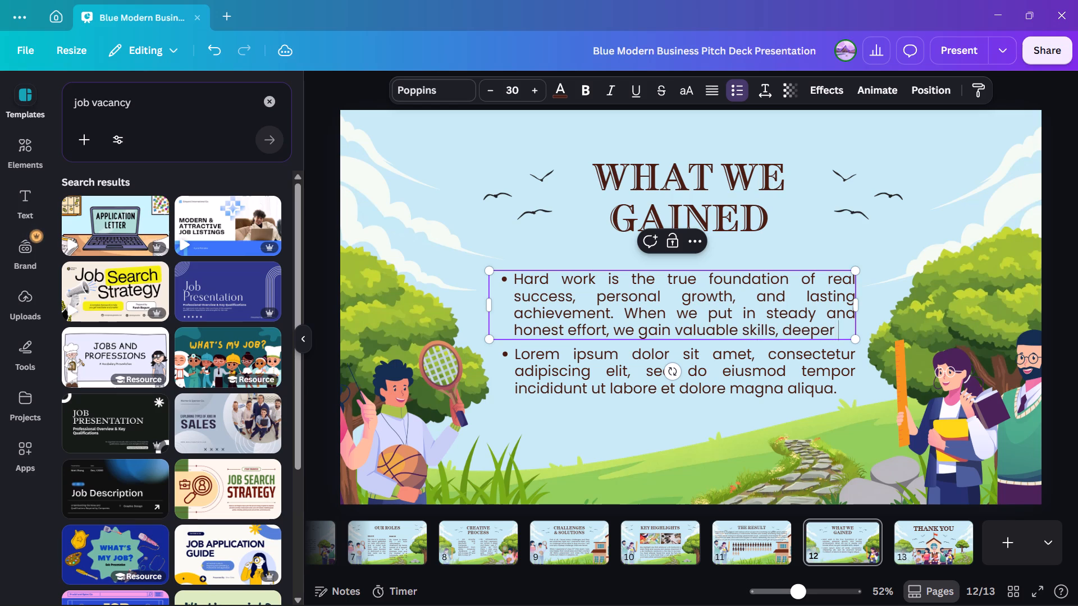
text(knowl)
text(edge)
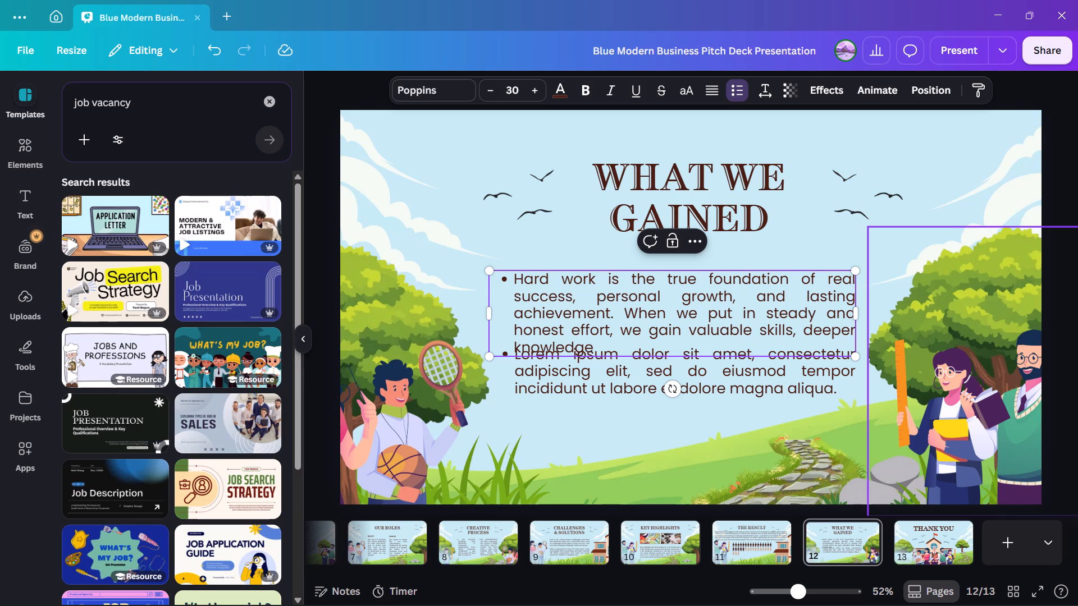
Widen the first bullet's text box slightly so its text fits on four lines above the second bullet.
drag(857, 318, 880, 313)
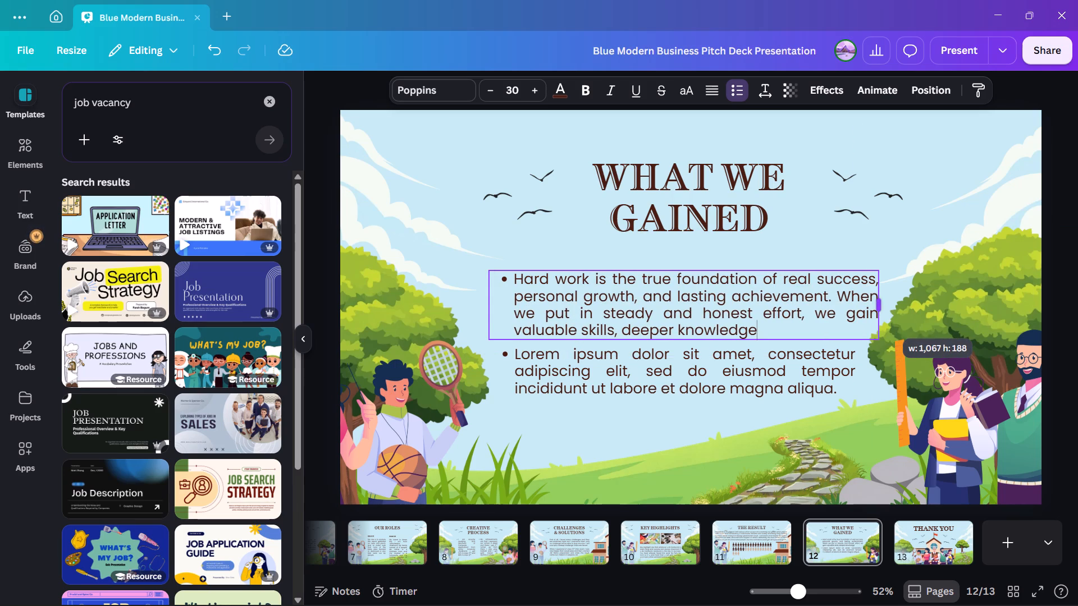
drag(880, 313, 880, 314)
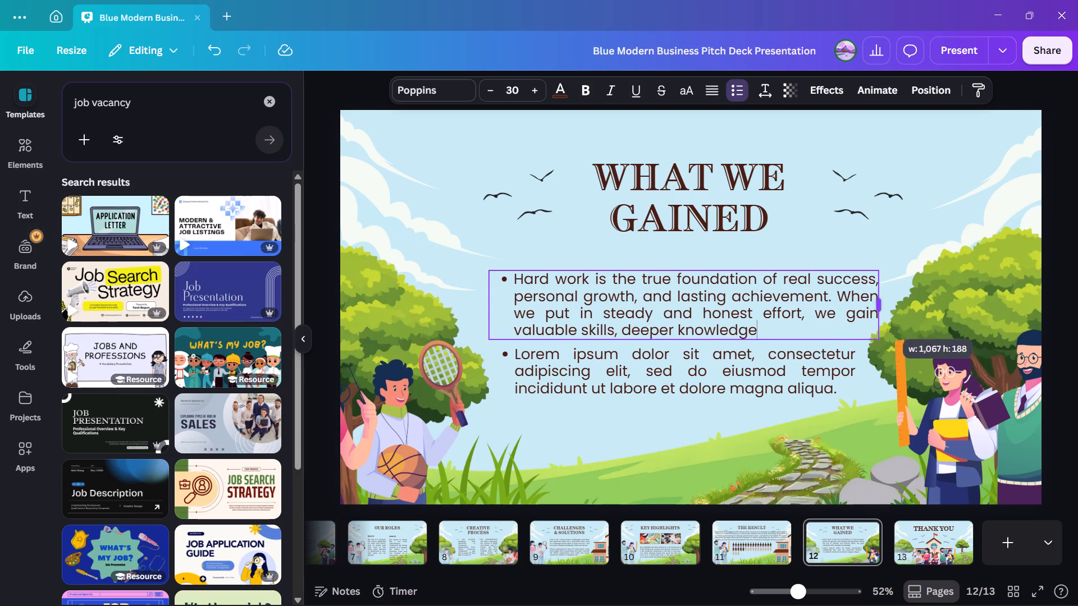
drag(880, 314, 871, 316)
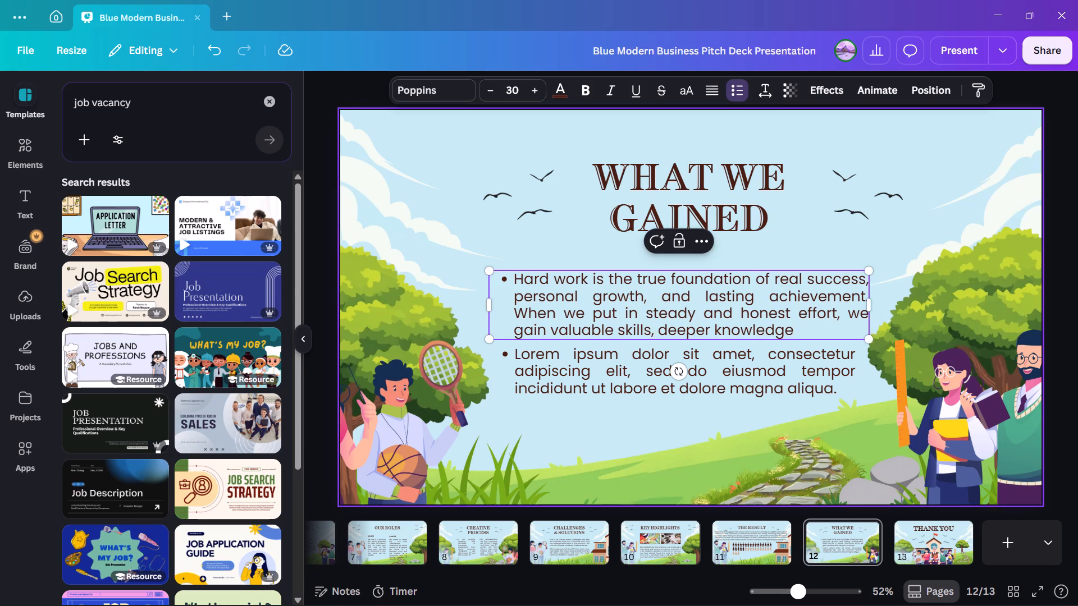
Widen the second bullet's text box to match the width of the first bullet's box.
click(854, 365)
drag(858, 368, 867, 366)
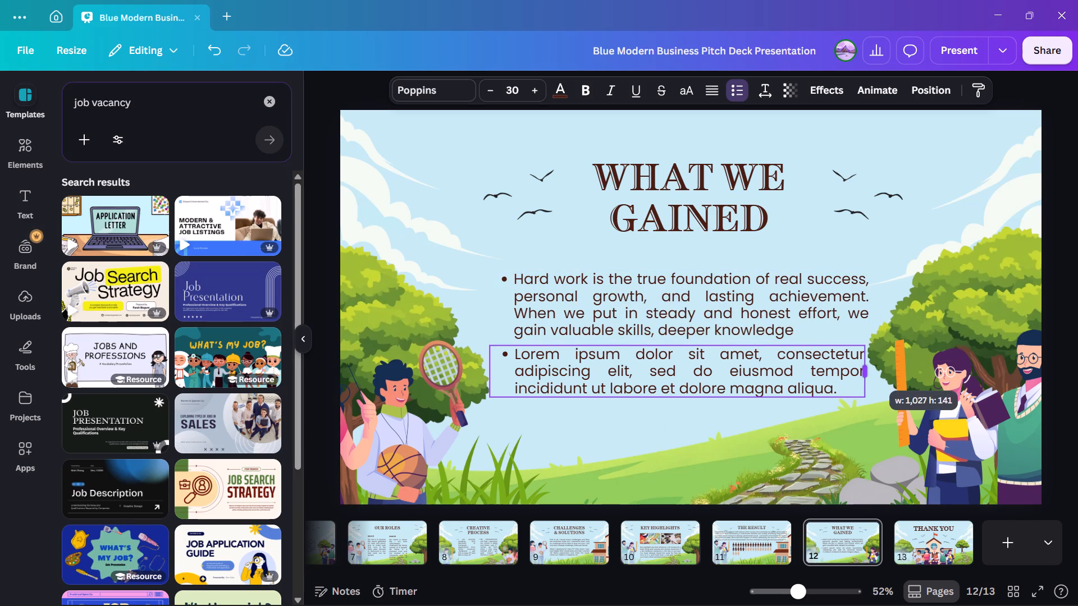
drag(867, 366, 866, 364)
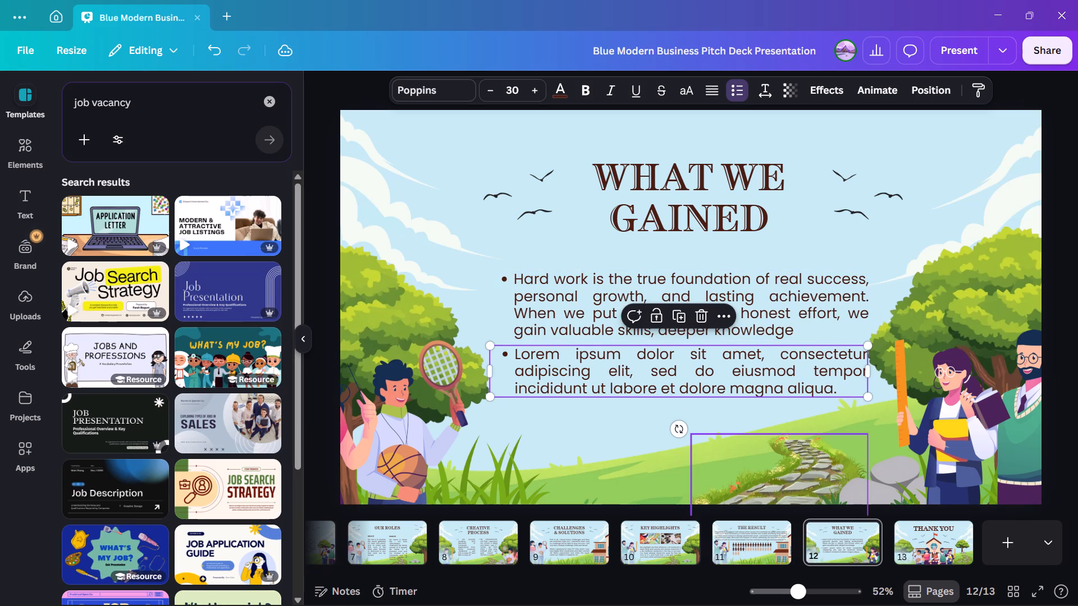
click(755, 417)
Clear the Lorem ipsum placeholder text from the second bullet, keeping the empty bullet.
click(544, 364)
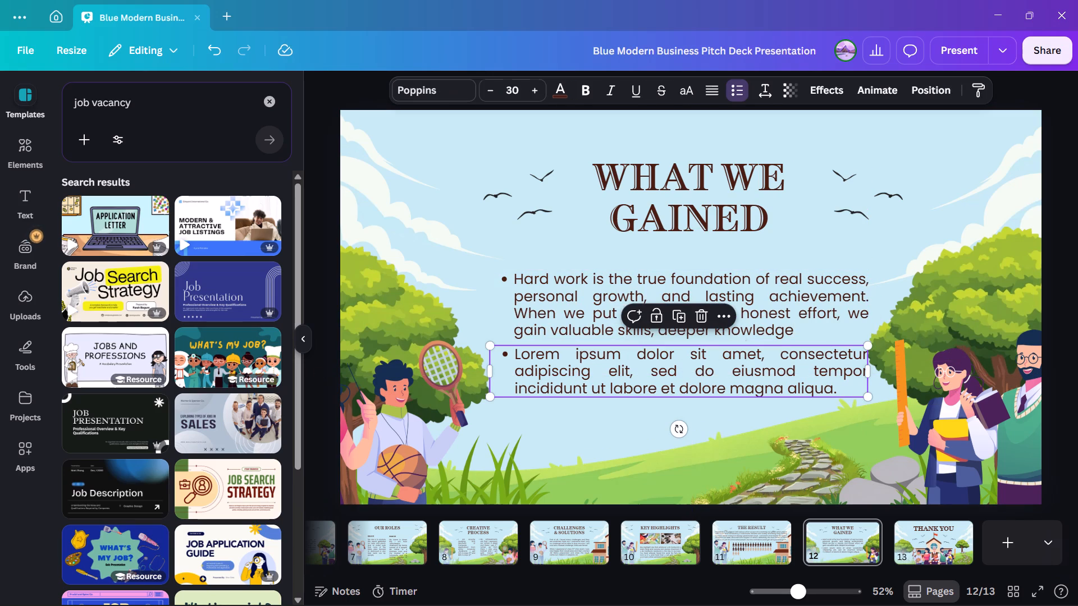
double_click(544, 364)
key(BackSpace)
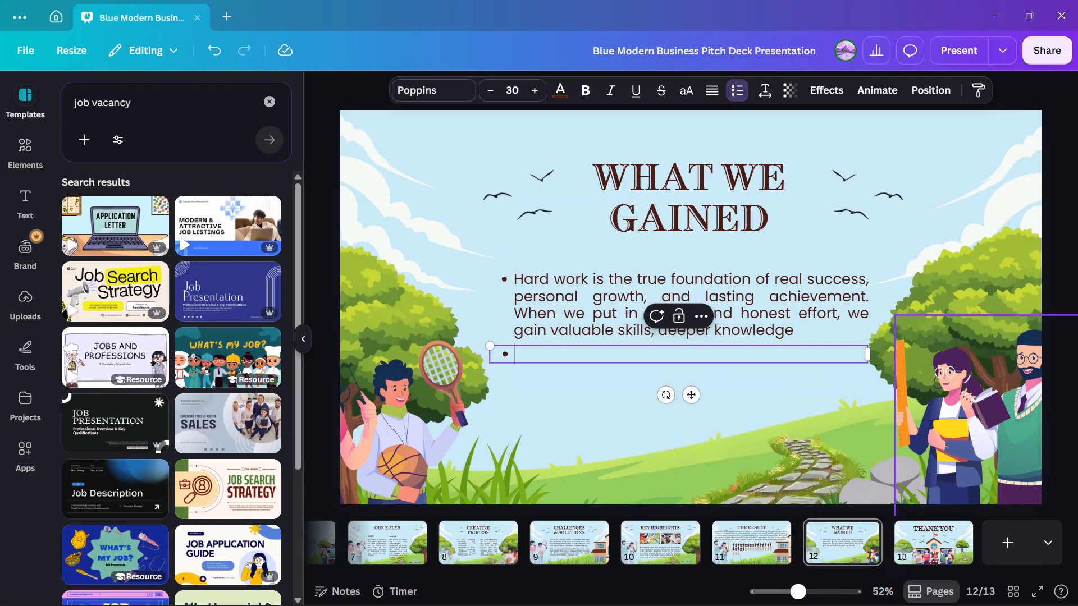
End the first bullet with a period directly after "knowledge", leaving no space before it.
click(799, 330)
click(803, 325)
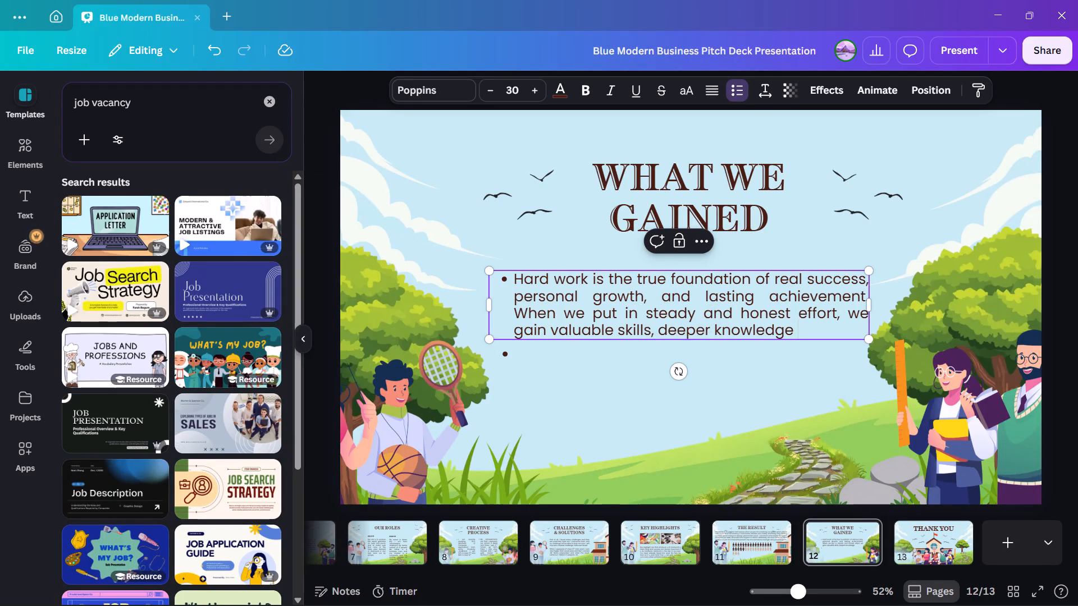
key(BackSpace)
key(period)
Start the empty second bullet with "It builds strong character," followed by a space.
click(572, 353)
click(539, 359)
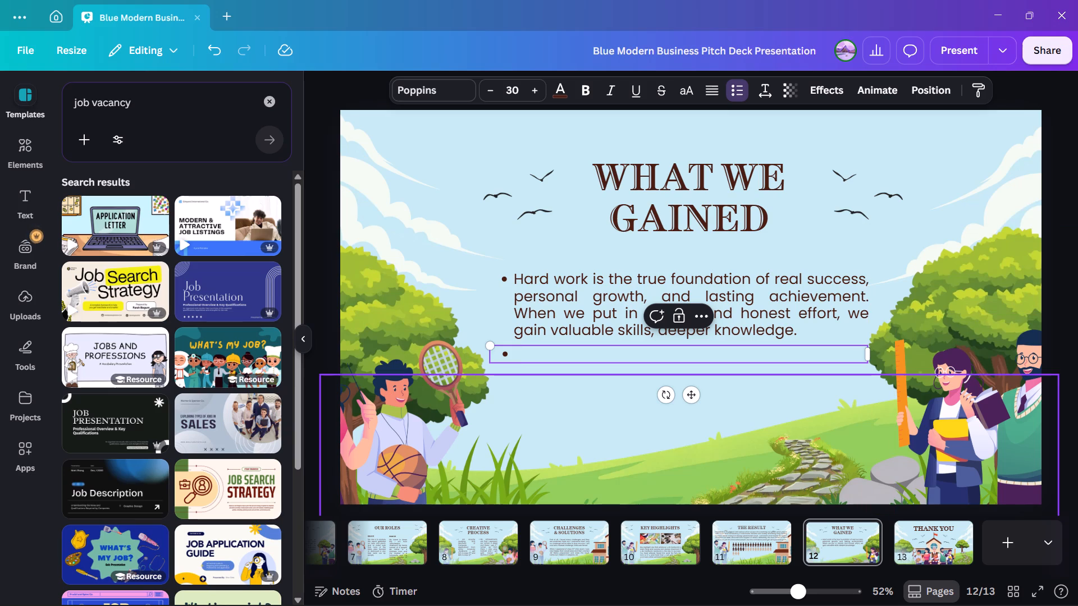
text(It)
key(space)
text(builds)
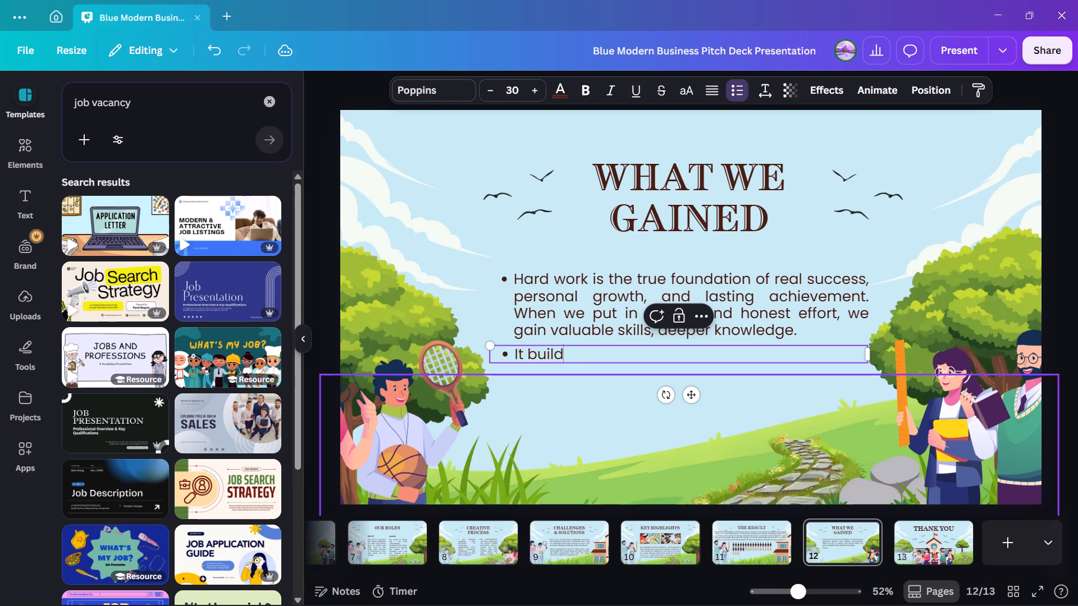
key(space)
text(st)
text(rong character)
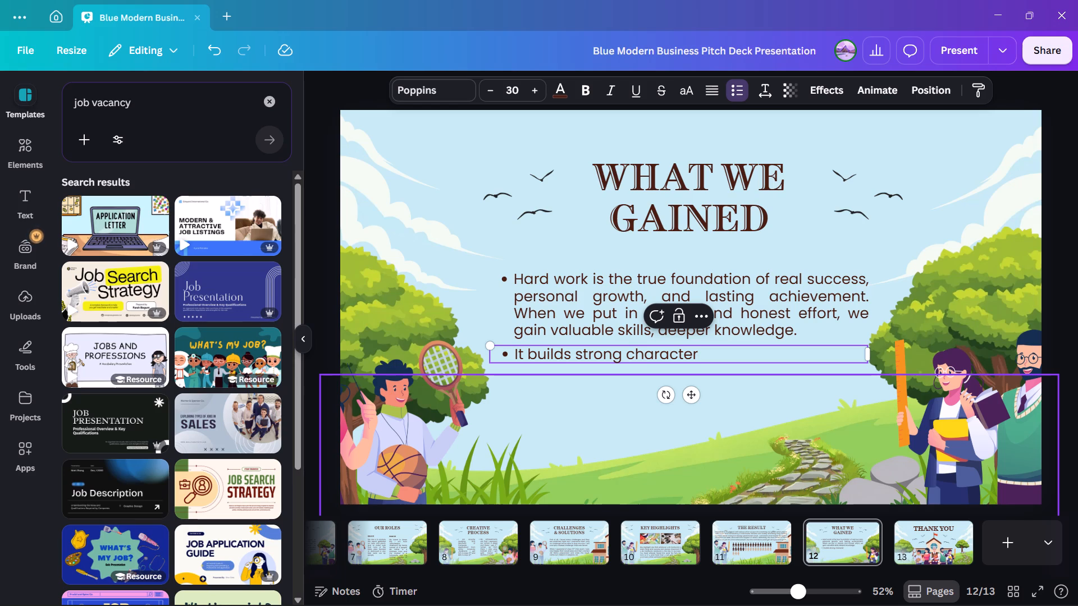
key(space)
key(BackSpace)
key(comma)
key(space)
Continue the second bullet after "character," with "teaches us discipline and paitence".
text(teaches)
key(space)
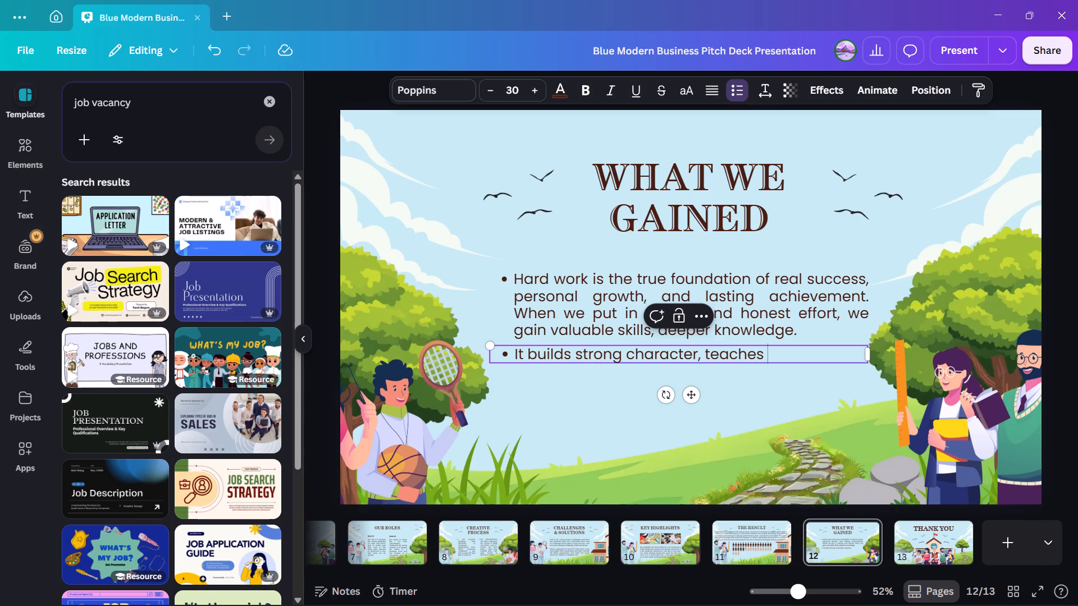
text(us discipline)
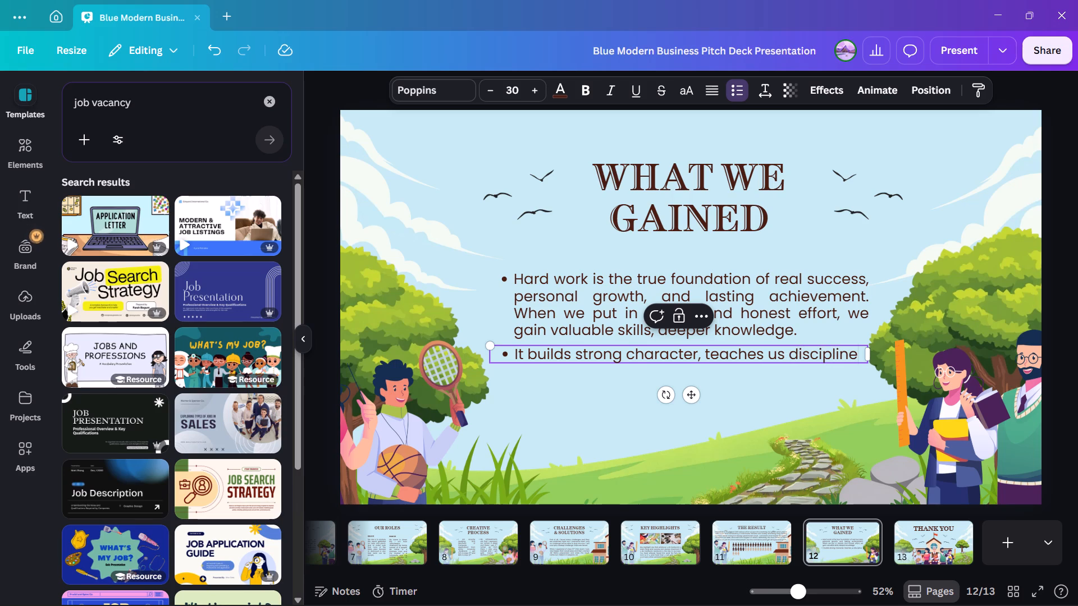
key(space)
text(and)
key(space)
text(paitence)
key(space)
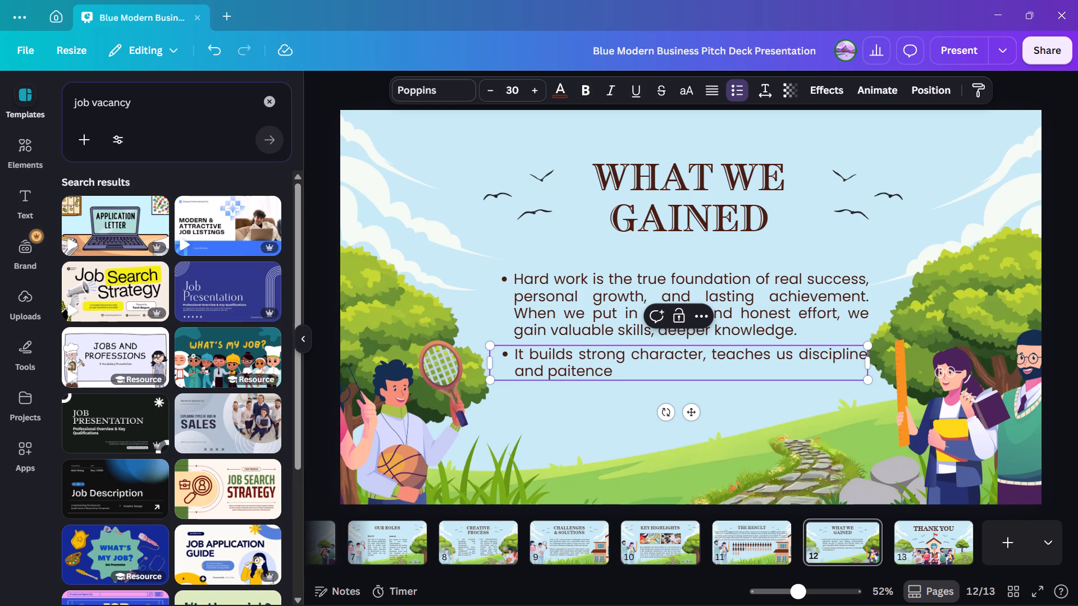
Continue the second bullet with "and fills us with self confidence".
text(and fills)
key(space)
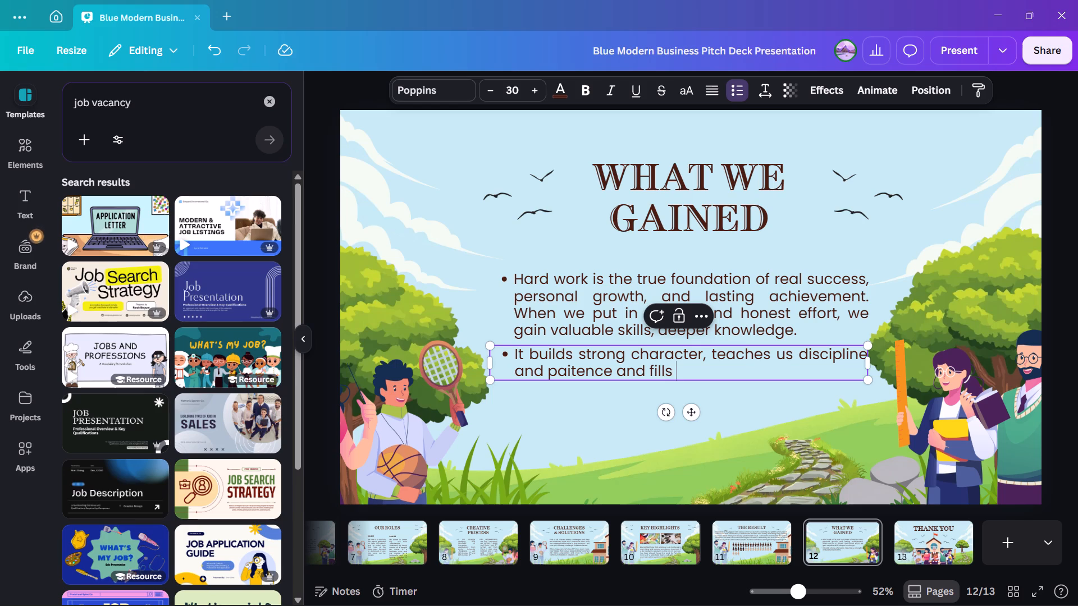
text(us with se)
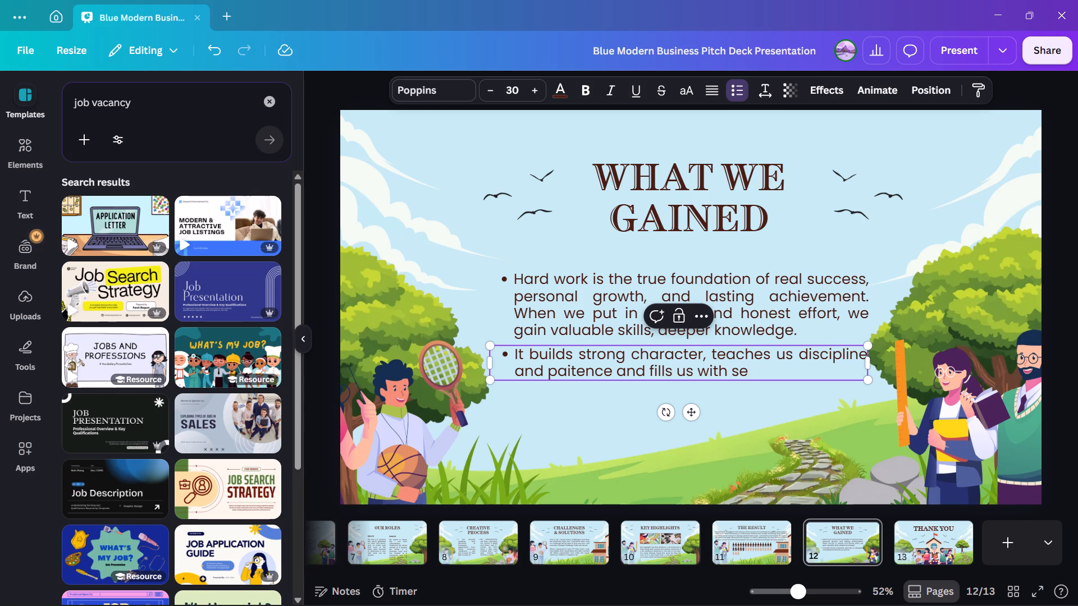
key(f)
key(BackSpace)
text(lf)
key(space)
text(confidence)
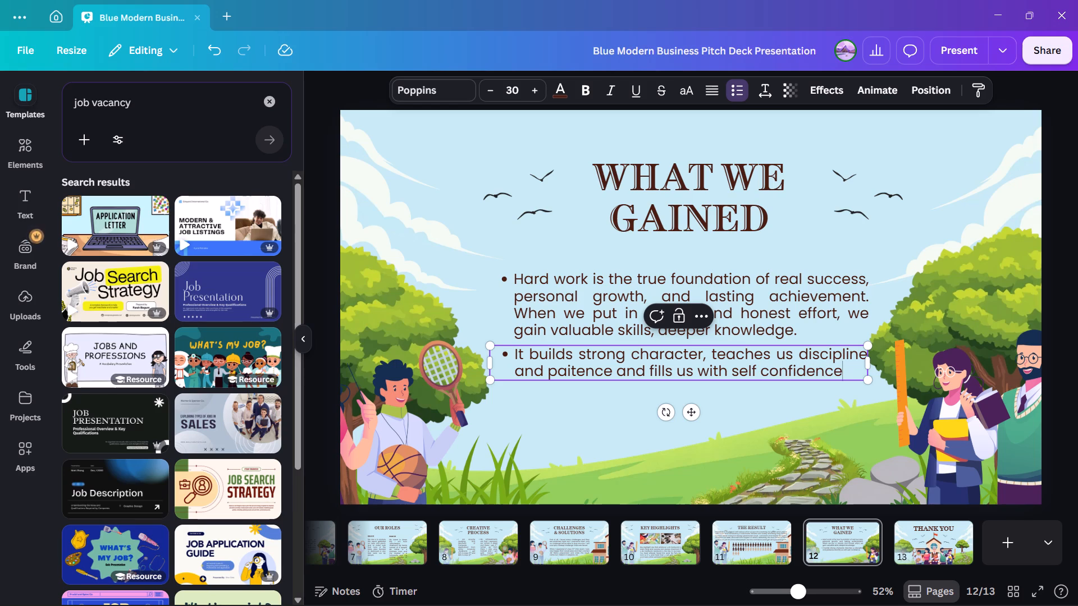
Continue the second bullet after "self confidence" with "because we know our victories belong to us.".
key(space)
text(because we know)
key(space)
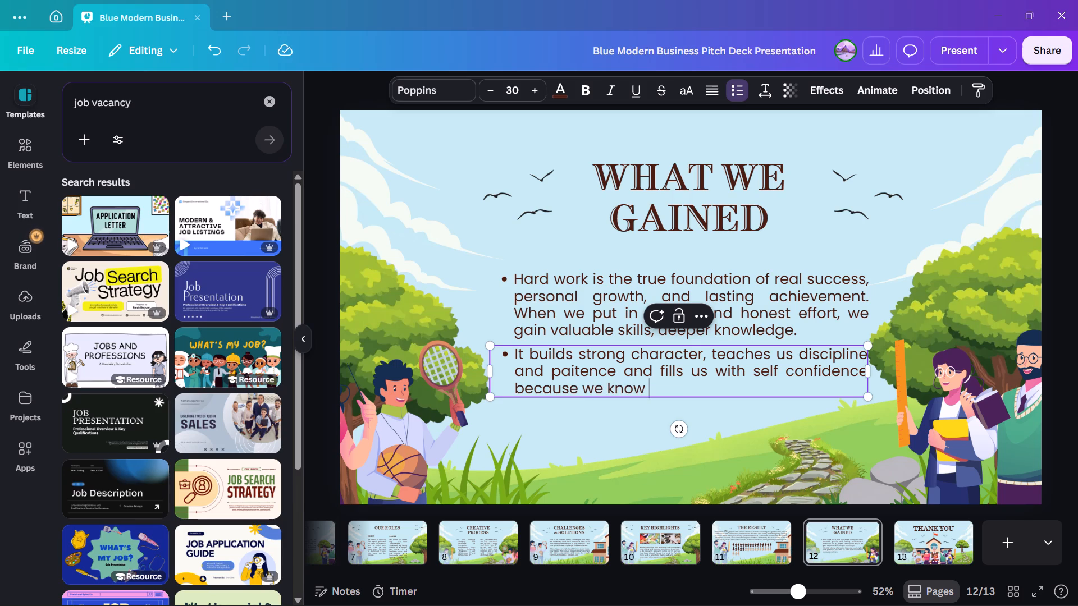
text(our)
key(space)
text(victories belong to)
key(space)
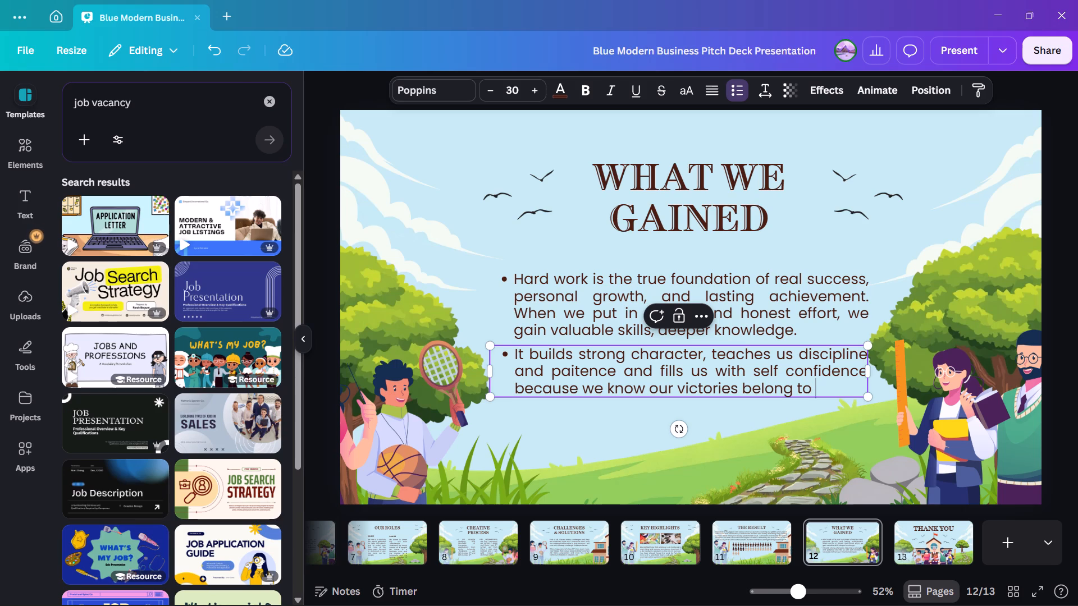
text(us)
text(.)
Begin a new sentence in the second bullet, after "belong to us.", with "While the path".
key(space)
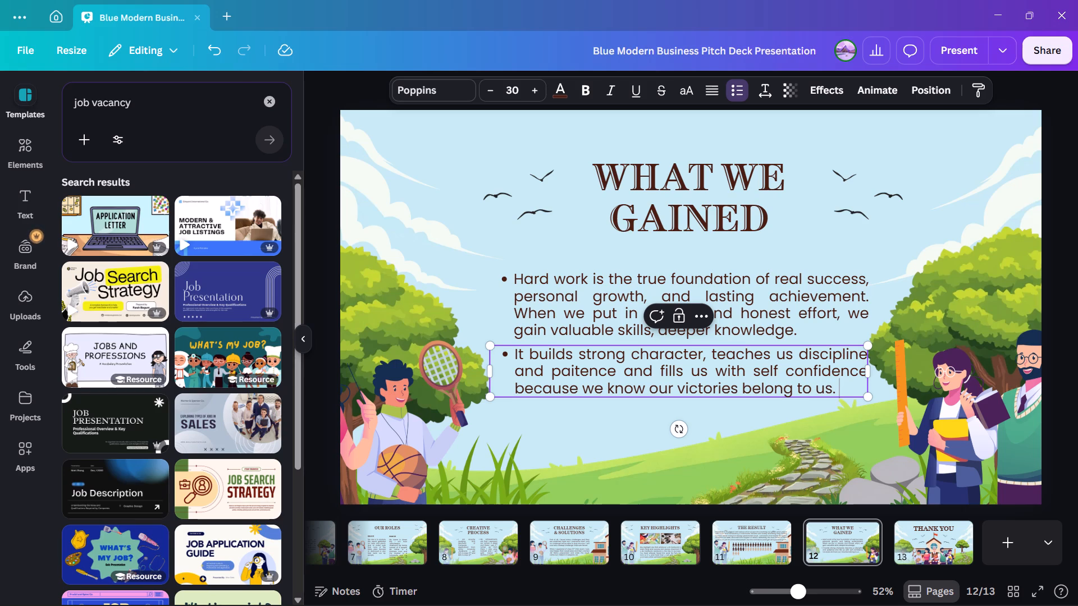
key(shift+w)
text(hile)
key(space)
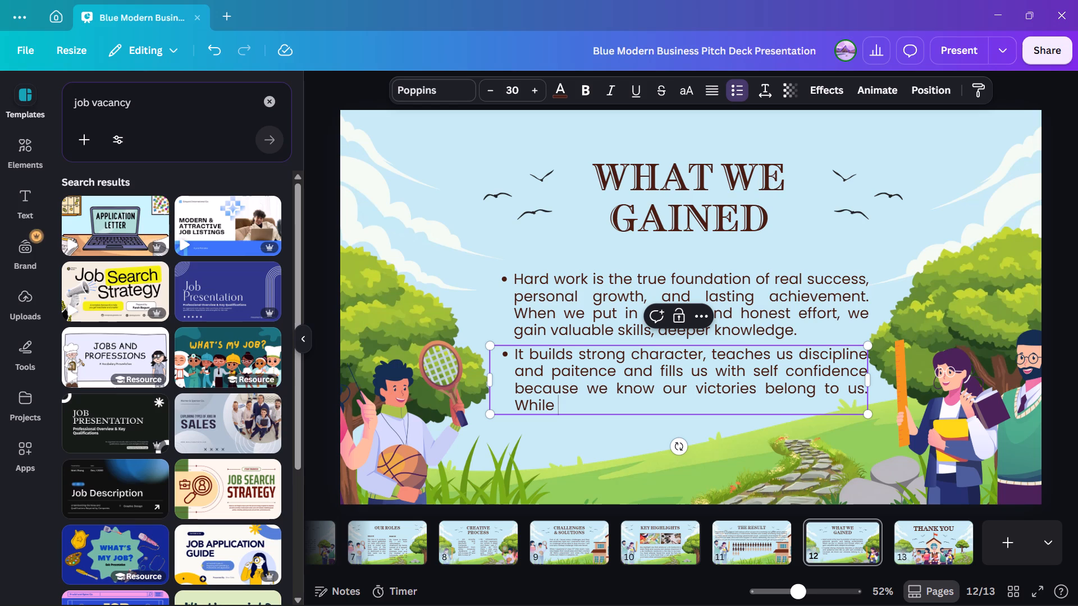
key(shift+t)
key(BackSpace)
text(the path)
key(space)
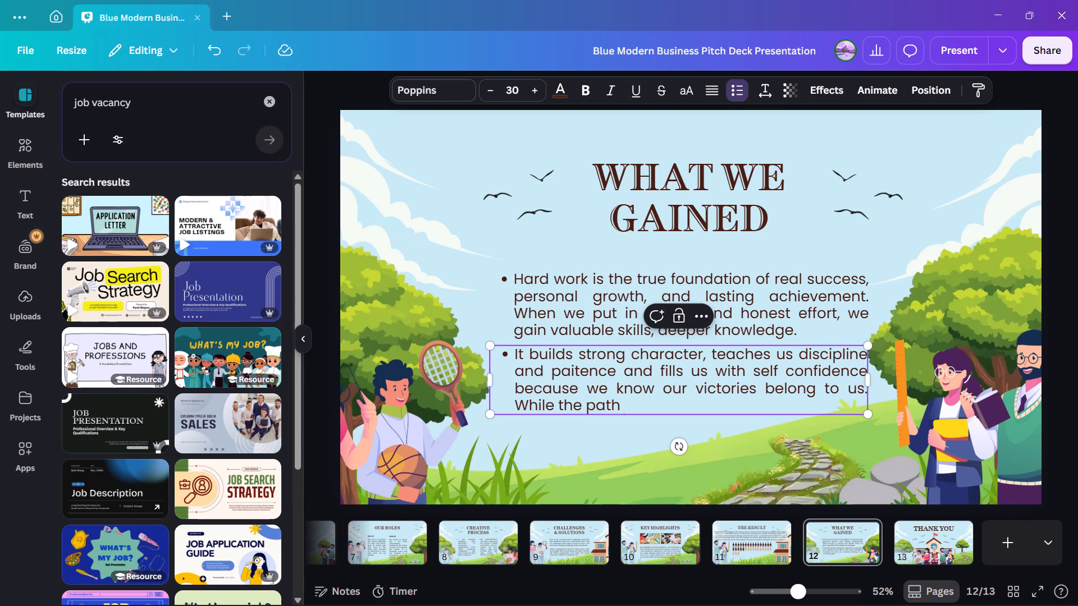
Continue the second bullet's new sentence with "may bring failures and hard challenges", leaving no space after the last word.
text(may)
key(space)
text(bring failure)
key(space)
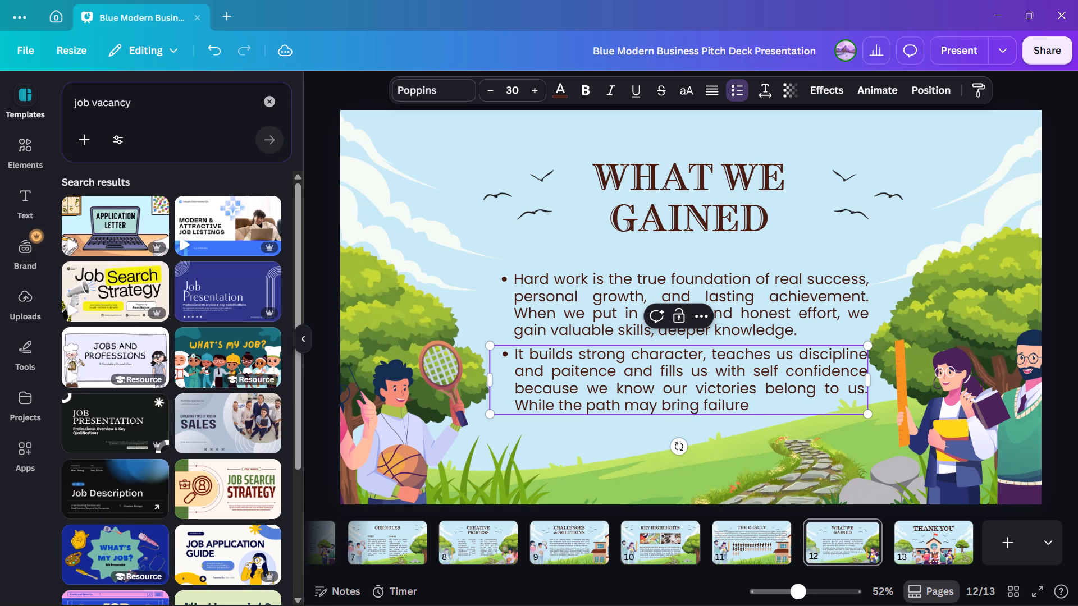
key(BackSpace)
key(a)
key(BackSpace)
text(s and hard ach)
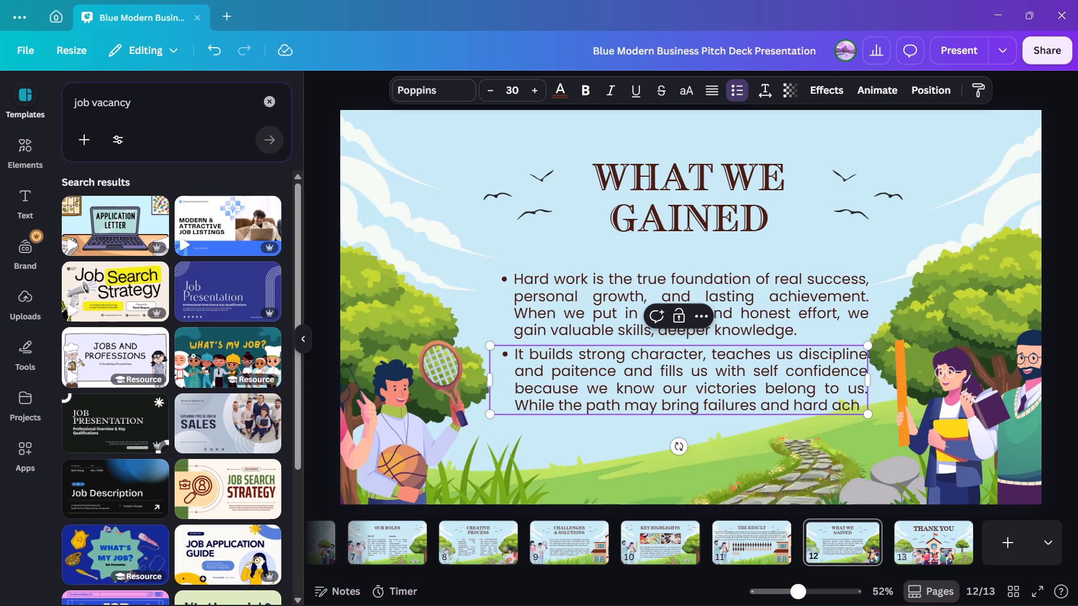
key(BackSpace)
key(BackSpace)
key(BackSpace)
text(challenges)
key(space)
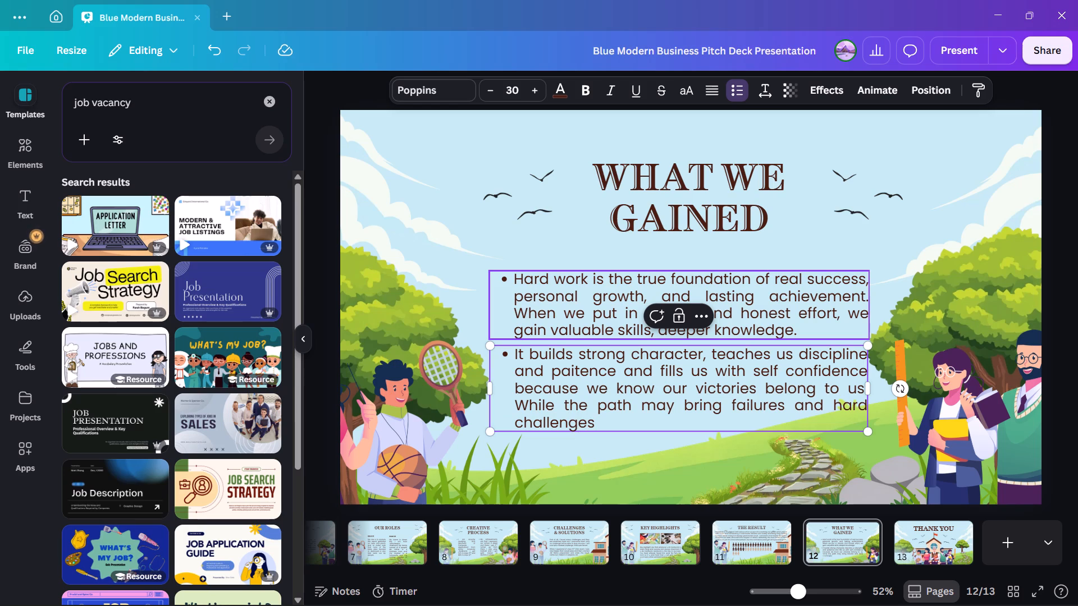
key(BackSpace)
Finish the second bullet with ", consistent hard work transforms into stepping stones.".
text(, consistent)
key(space)
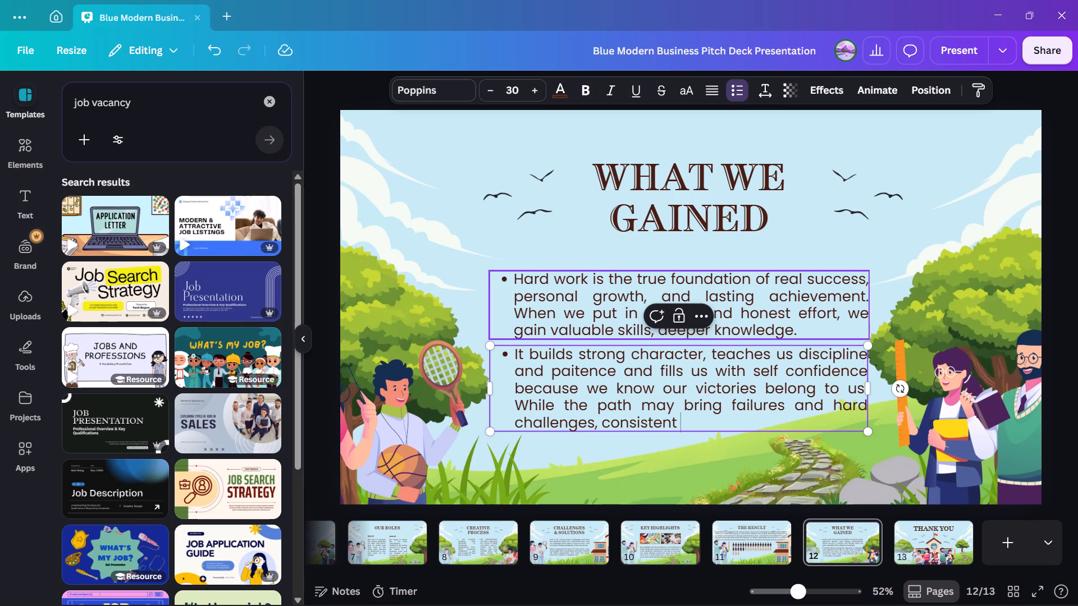
text(hard work)
key(space)
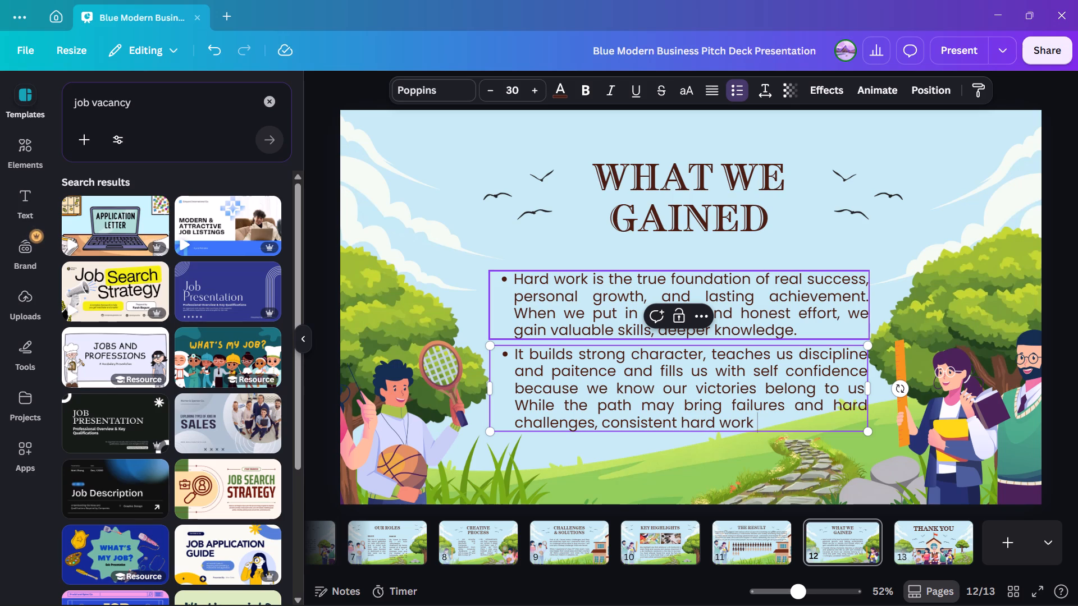
text(transforms)
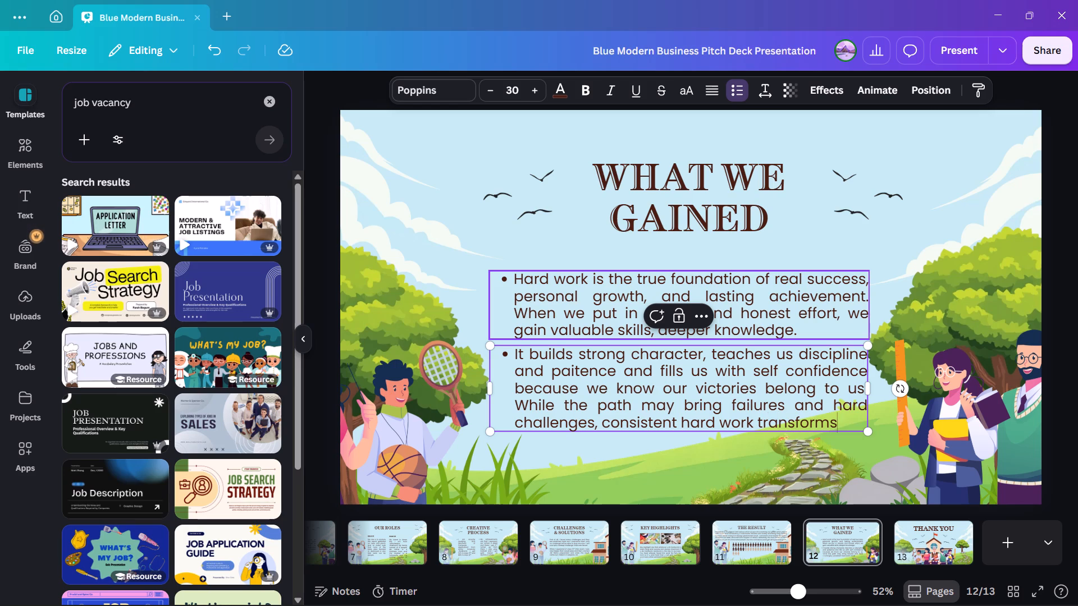
key(space)
text(in)
text(to)
key(space)
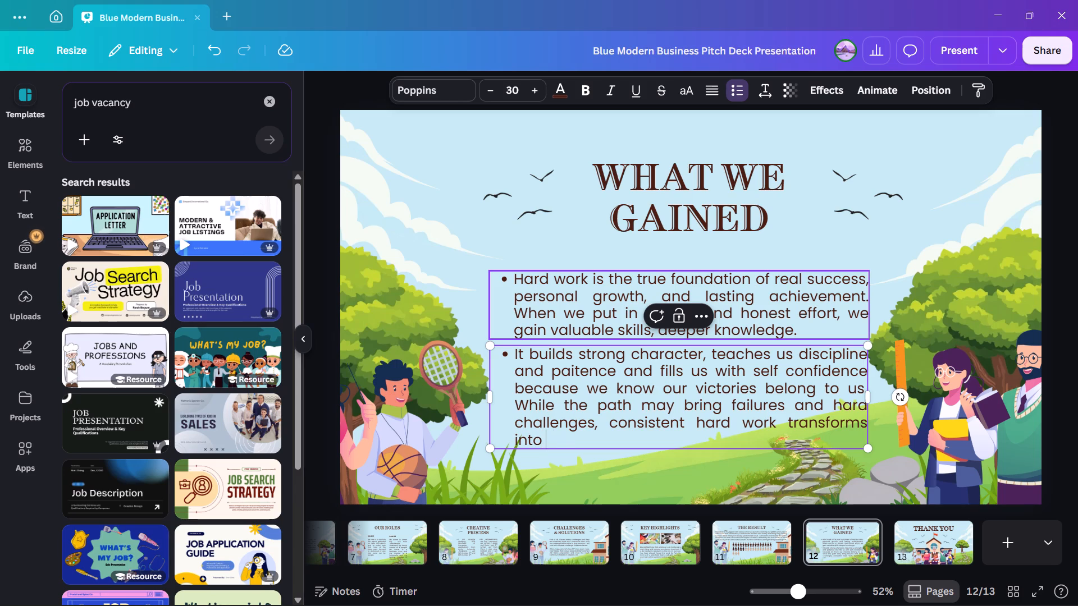
text(ste[)
key(BackSpace)
text(ppind)
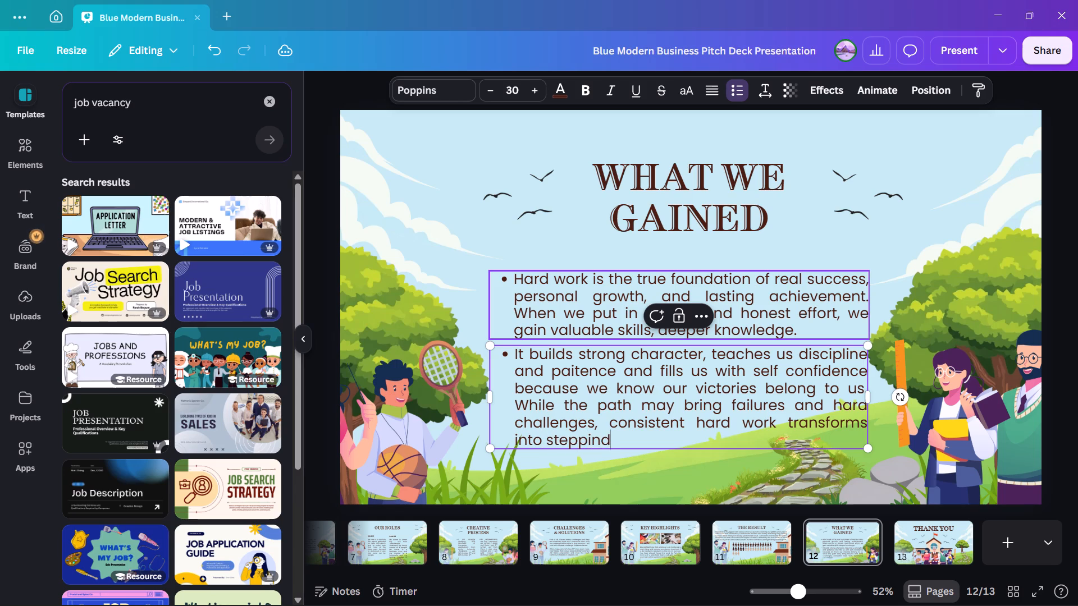
key(BackSpace)
text(g stones)
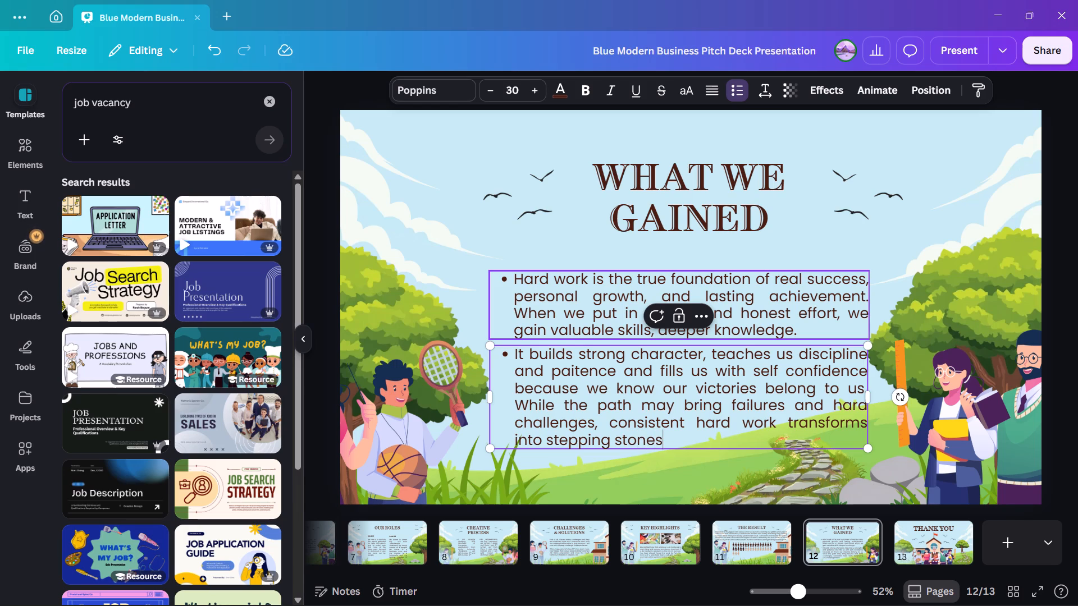
key(period)
From the Thank You slide, replace all pages with the 11-page Blue Grey Minimalist Professional How to Ace a Job Interview template from the job vacancy results.
click(906, 554)
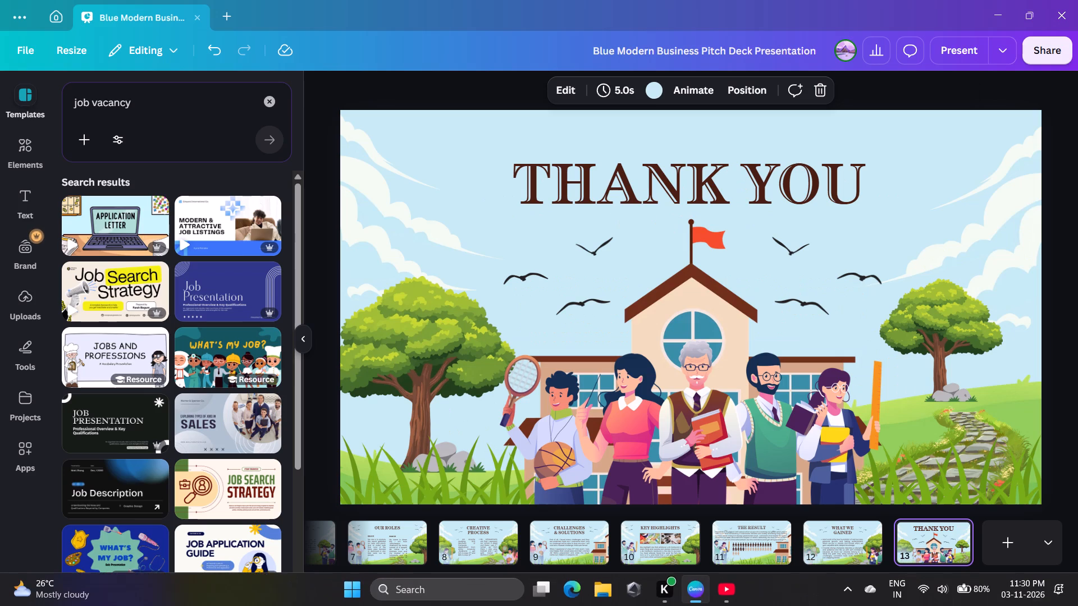
scroll(226, 315, down, 5)
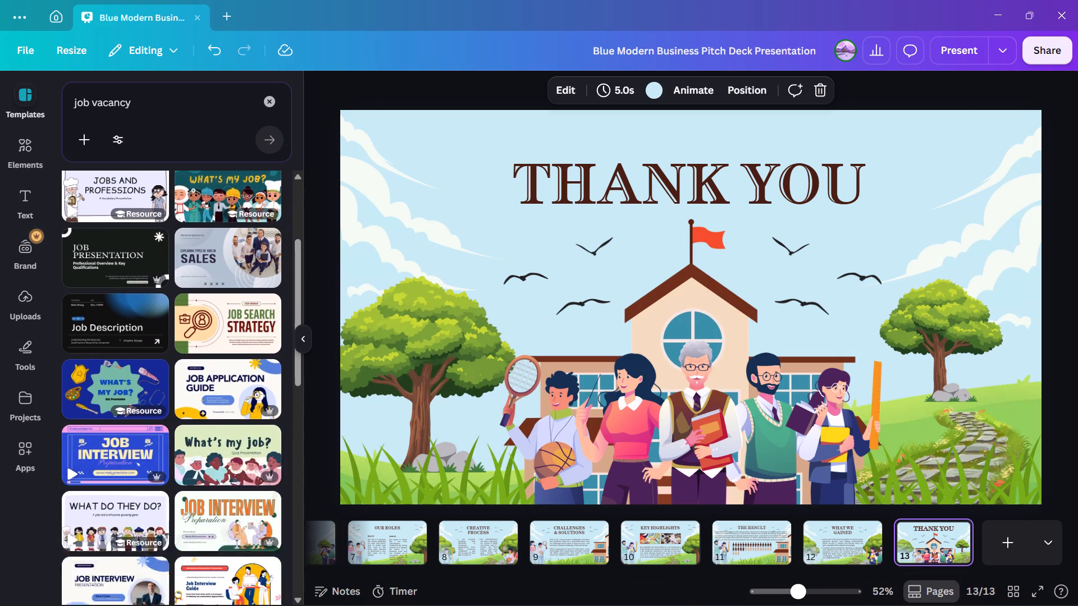
scroll(206, 333, down, 9)
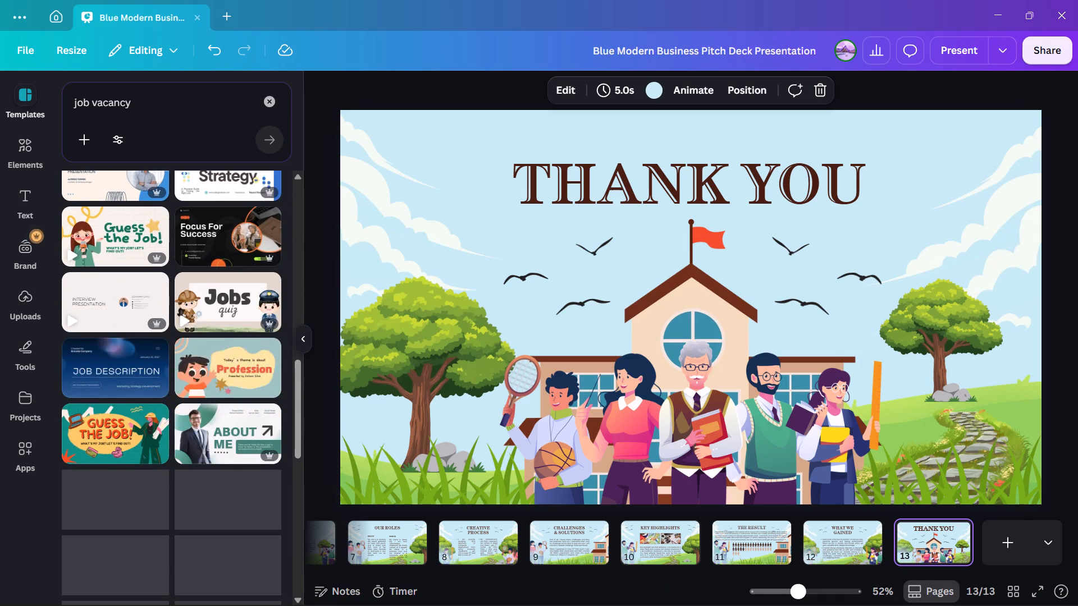
scroll(214, 338, down, 11)
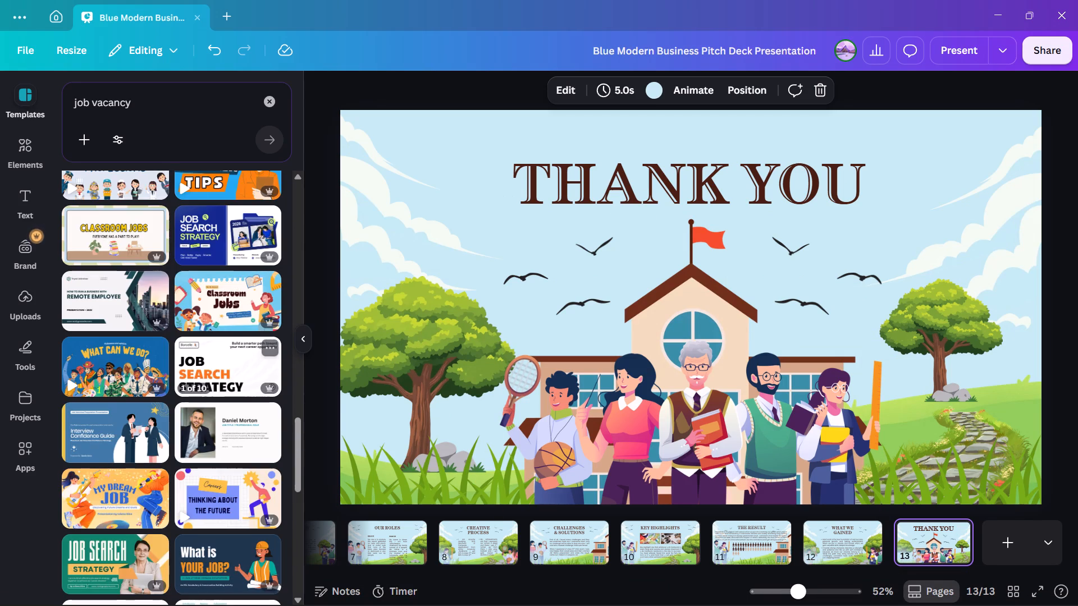
scroll(214, 338, down, 11)
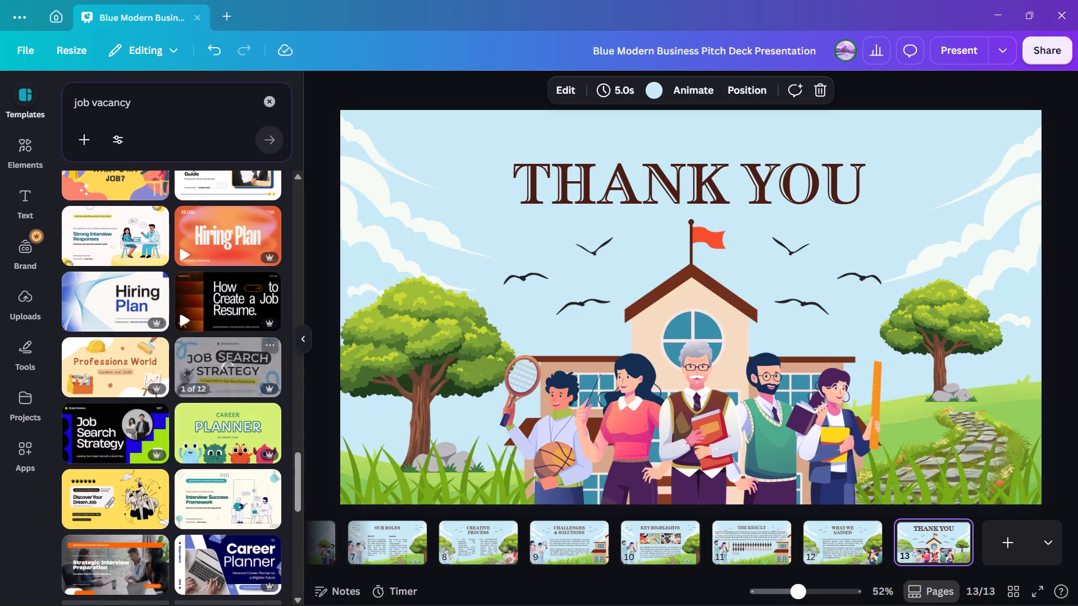
scroll(214, 338, down, 11)
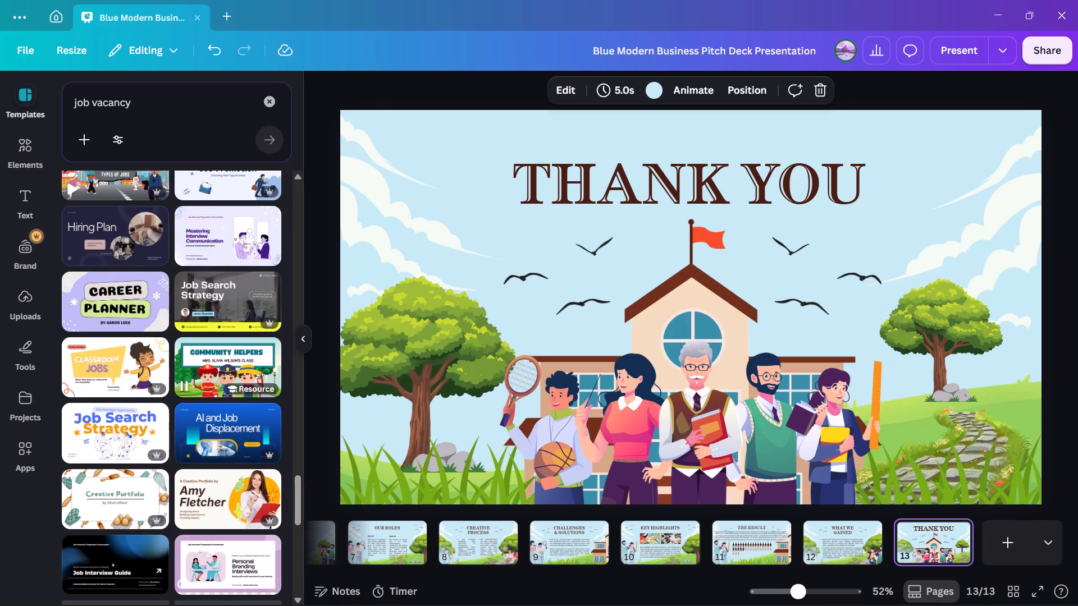
scroll(214, 338, down, 7)
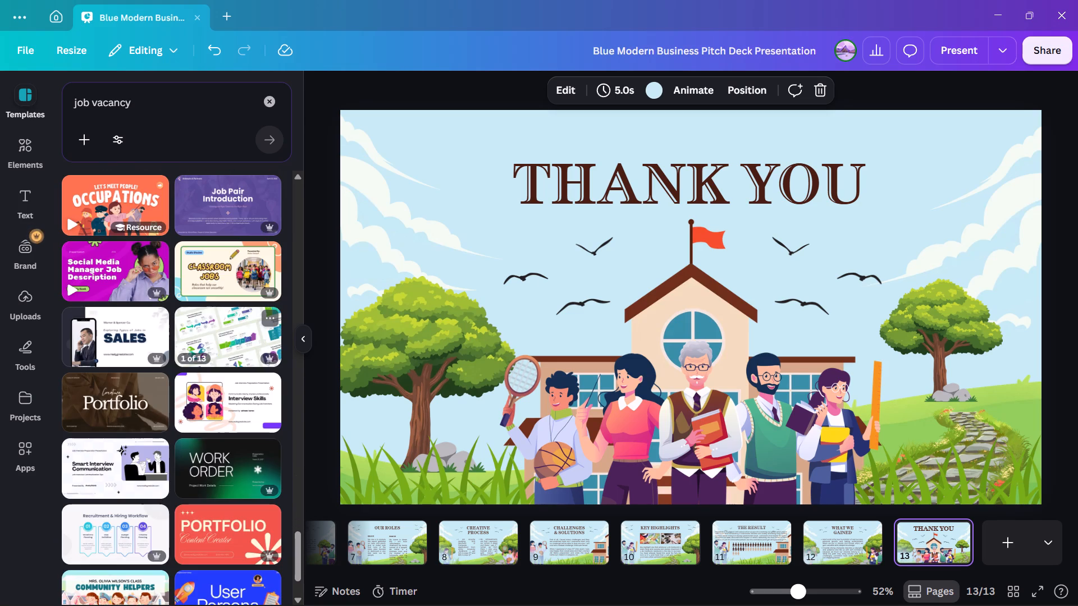
scroll(214, 338, down, 20)
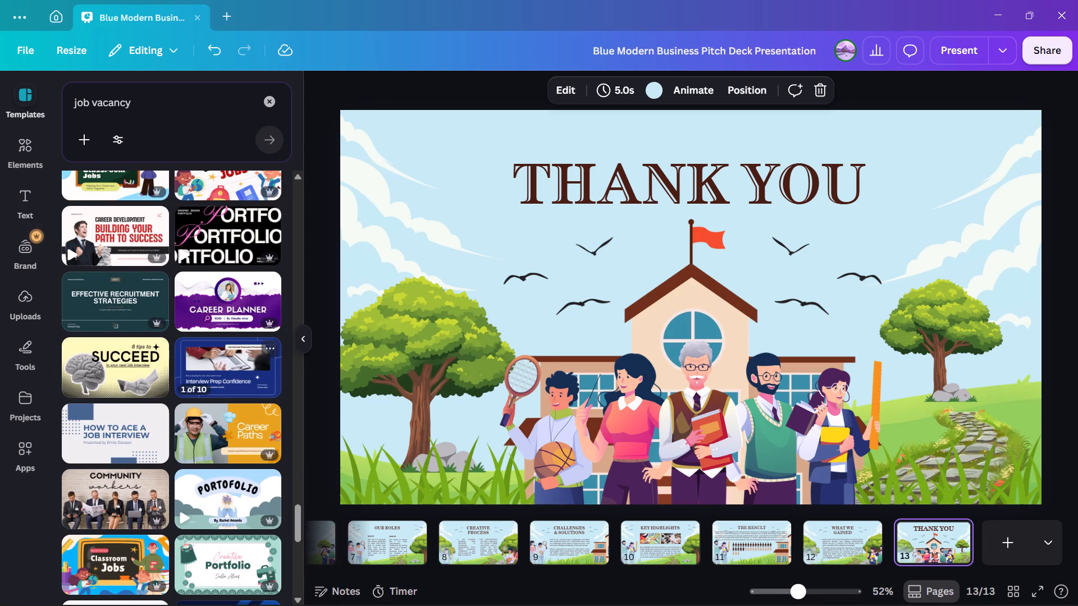
click(127, 438)
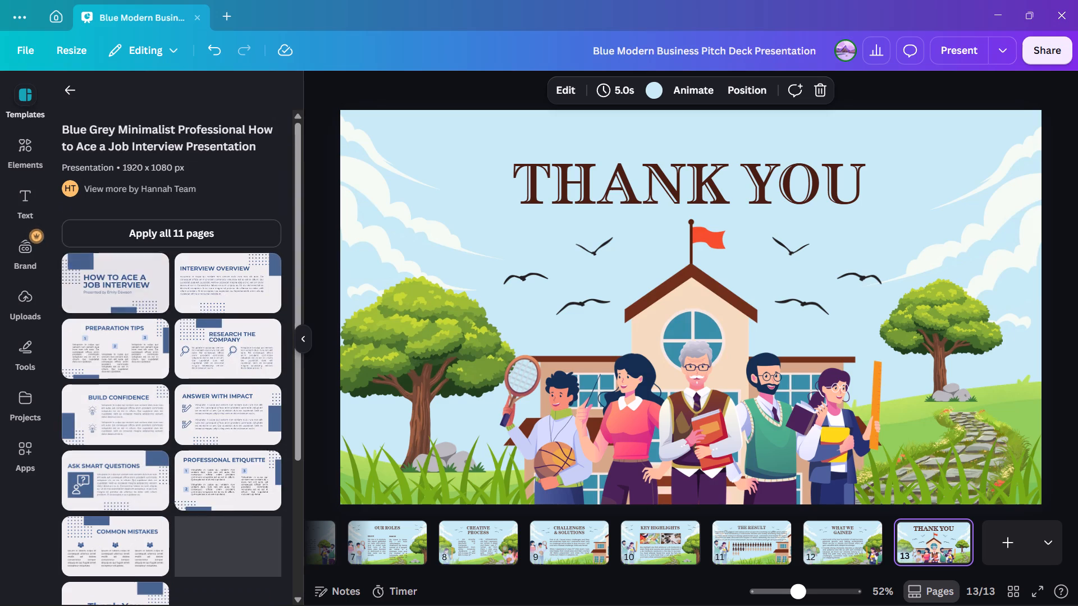
click(179, 233)
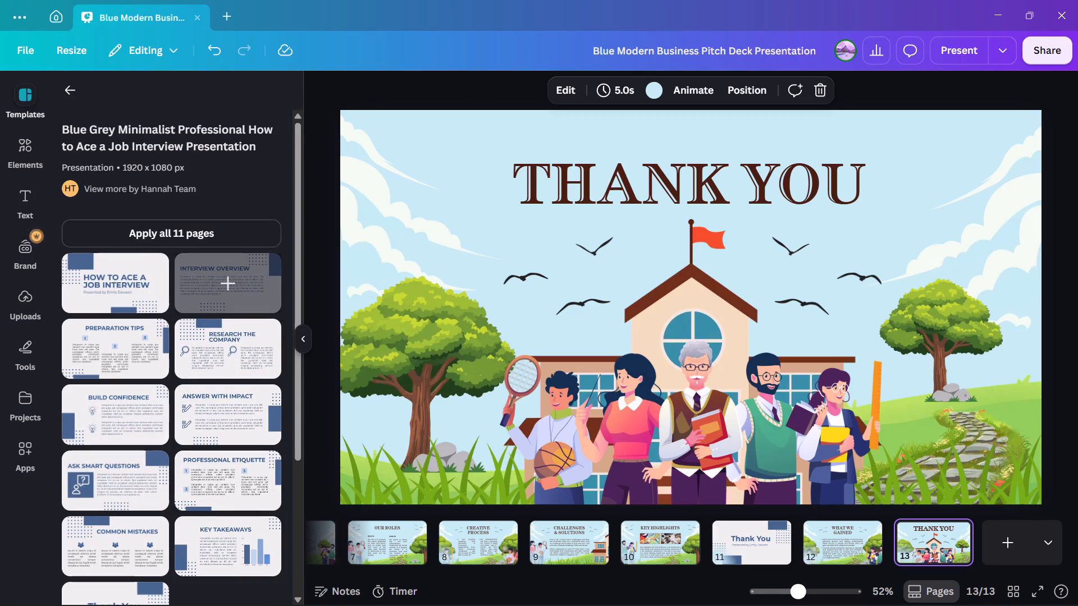
click(195, 226)
click(608, 356)
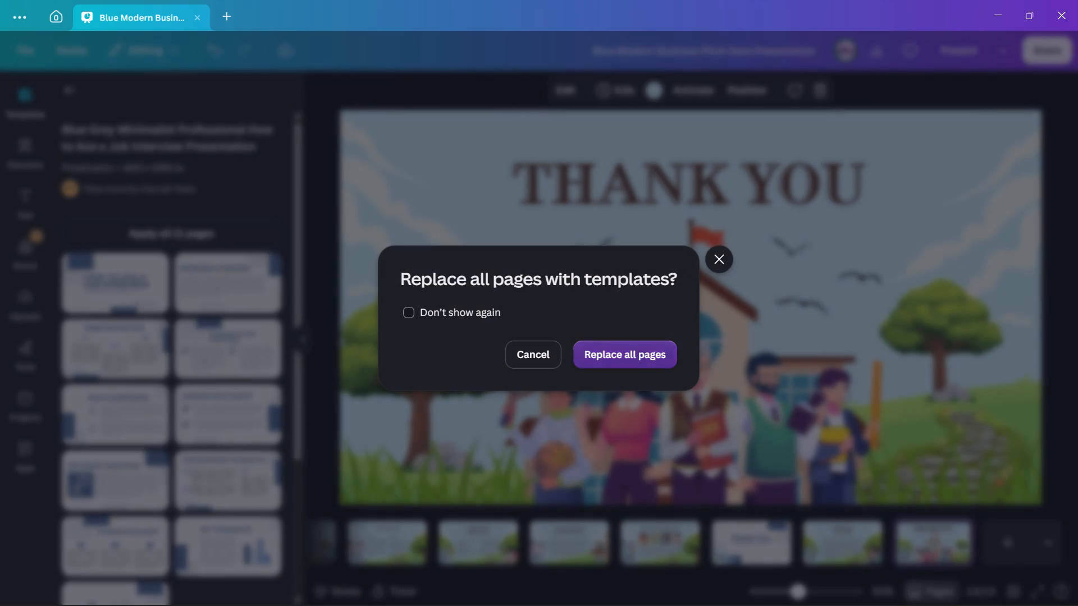
Replace the sample presenter's name after "Presented by" on the title slide with the actual presenter's name.
double_click(724, 374)
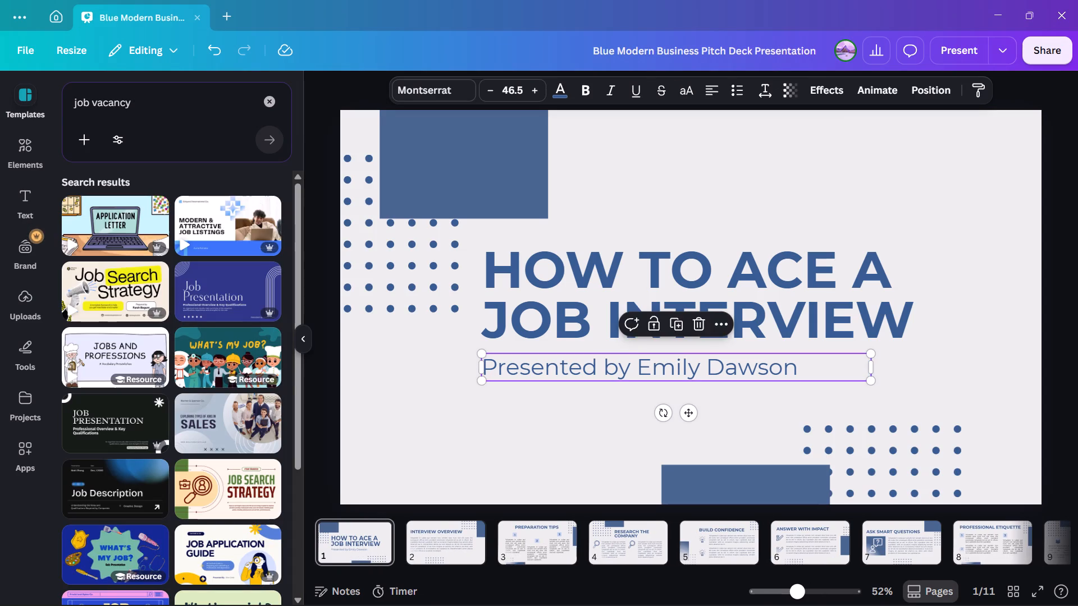
click(799, 375)
key(BackSpace)
key(BackSpace)
key(BackSpace)
key(BackSpace)
key(BackSpace)
key(BackSpace)
key(BackSpace)
key(BackSpace)
key(BackSpace)
key(BackSpace)
key(BackSpace)
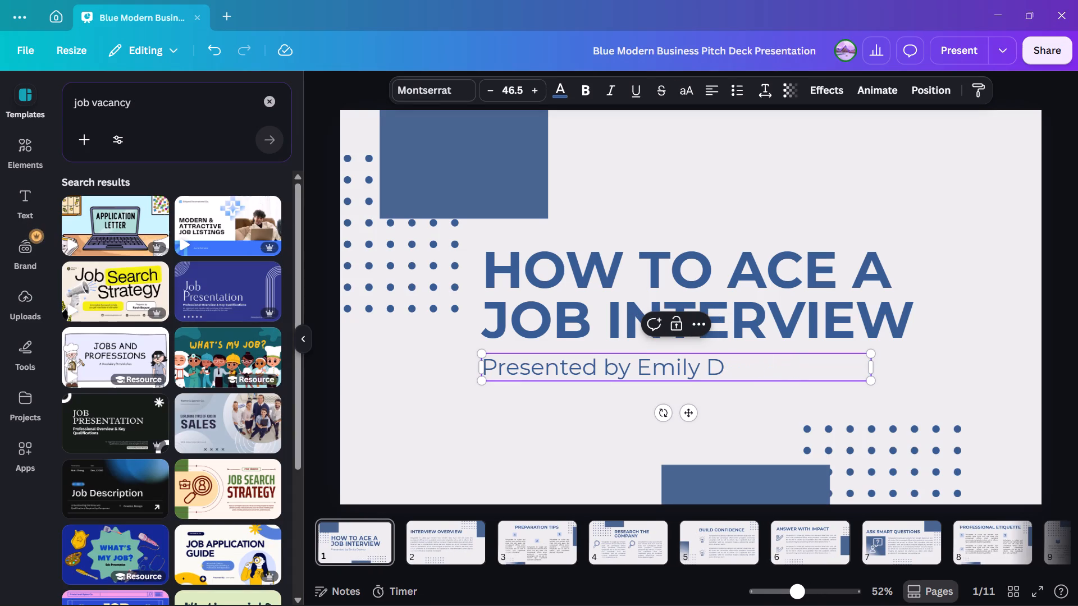
key(BackSpace)
key(BackSpace)
key(BackSpace)
key(BackSpace)
key(BackSpace)
key(BackSpace)
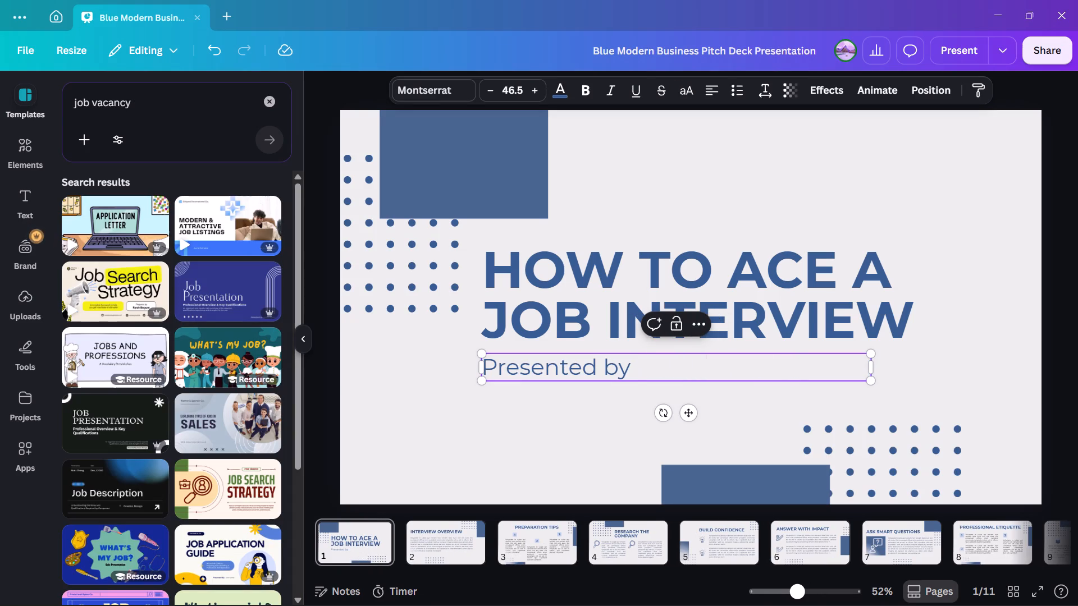
key(shift+a)
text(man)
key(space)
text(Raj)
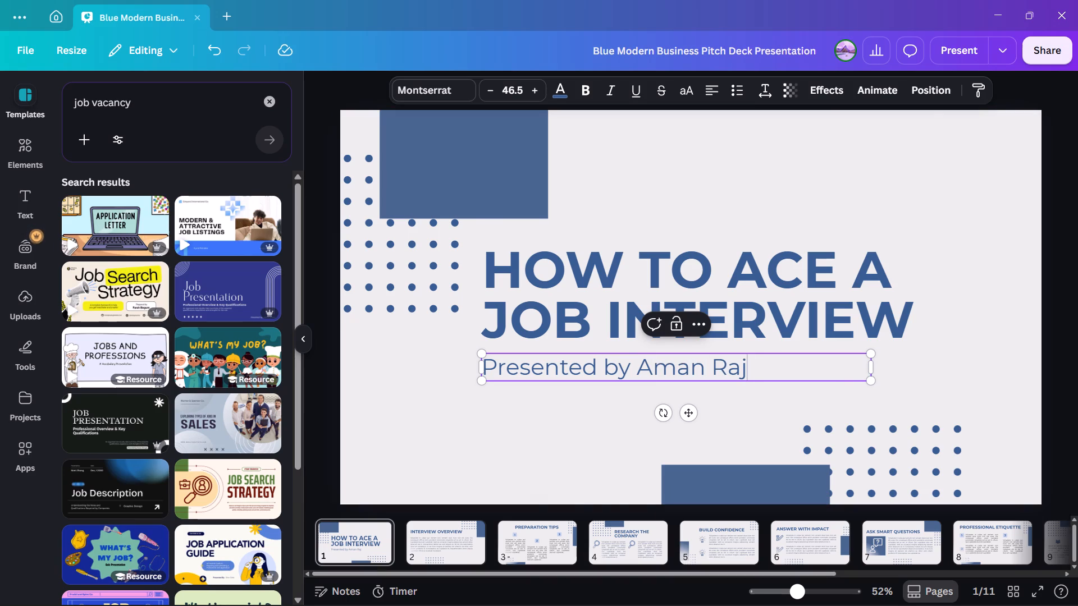
Clear the placeholder body paragraph on the Interview Overview slide, keeping its text box ready for new text.
click(451, 553)
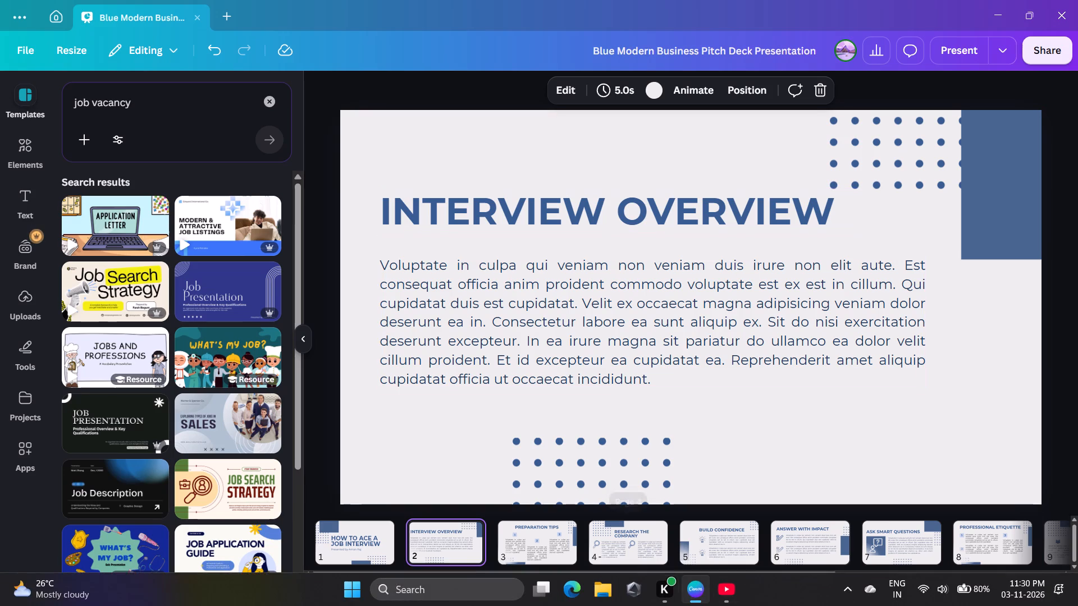
click(547, 531)
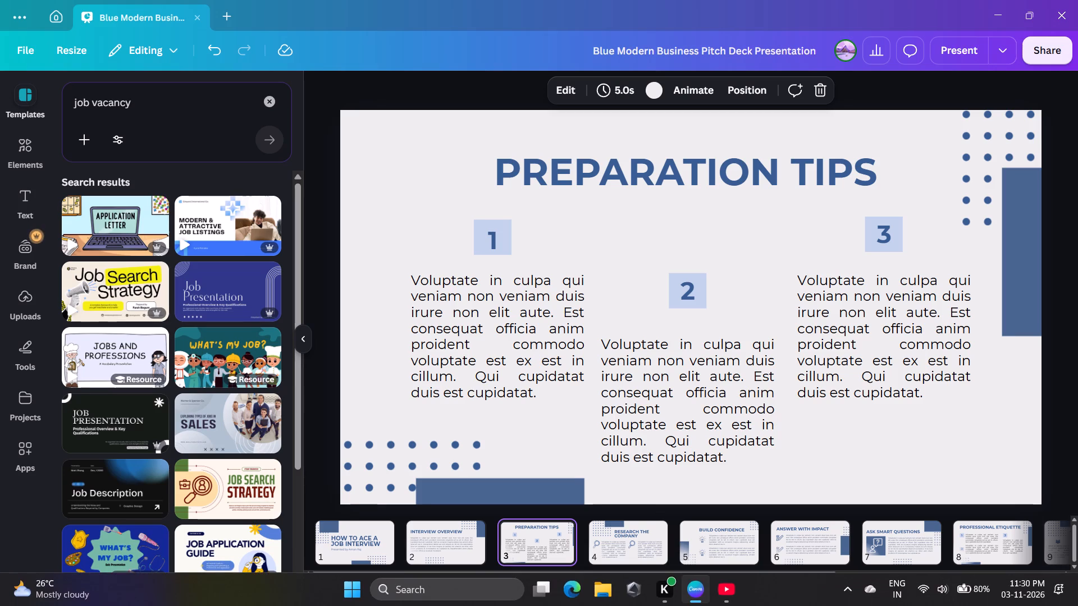
click(433, 544)
double_click(524, 314)
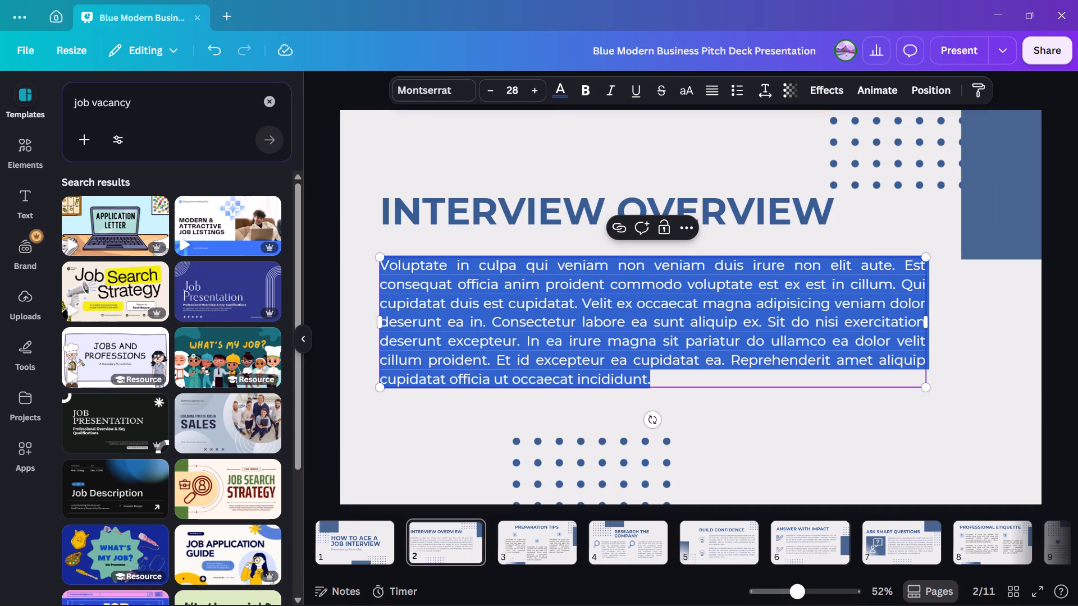
key(BackSpace)
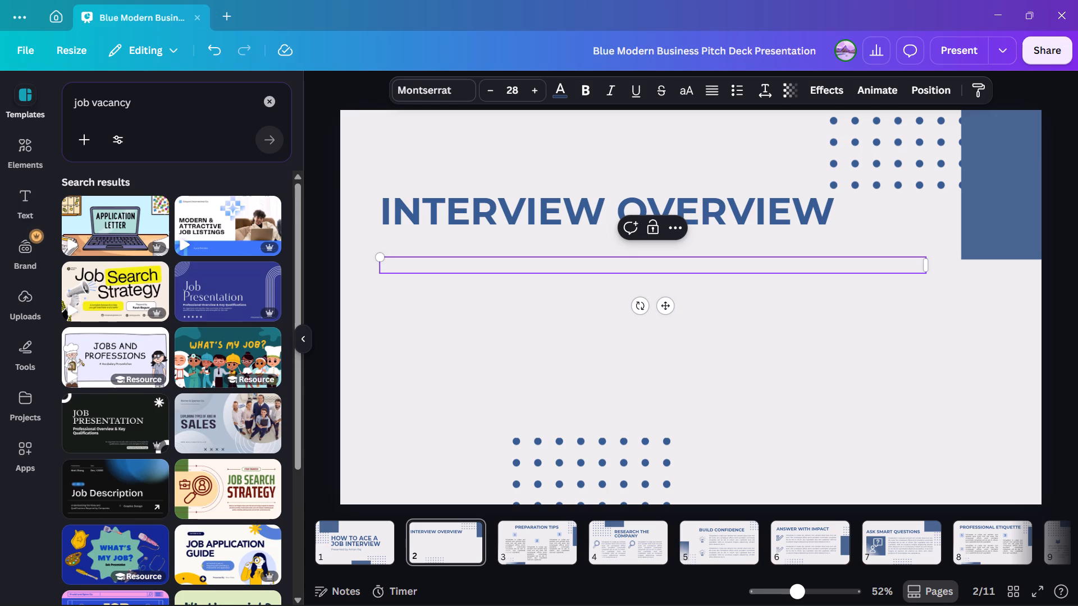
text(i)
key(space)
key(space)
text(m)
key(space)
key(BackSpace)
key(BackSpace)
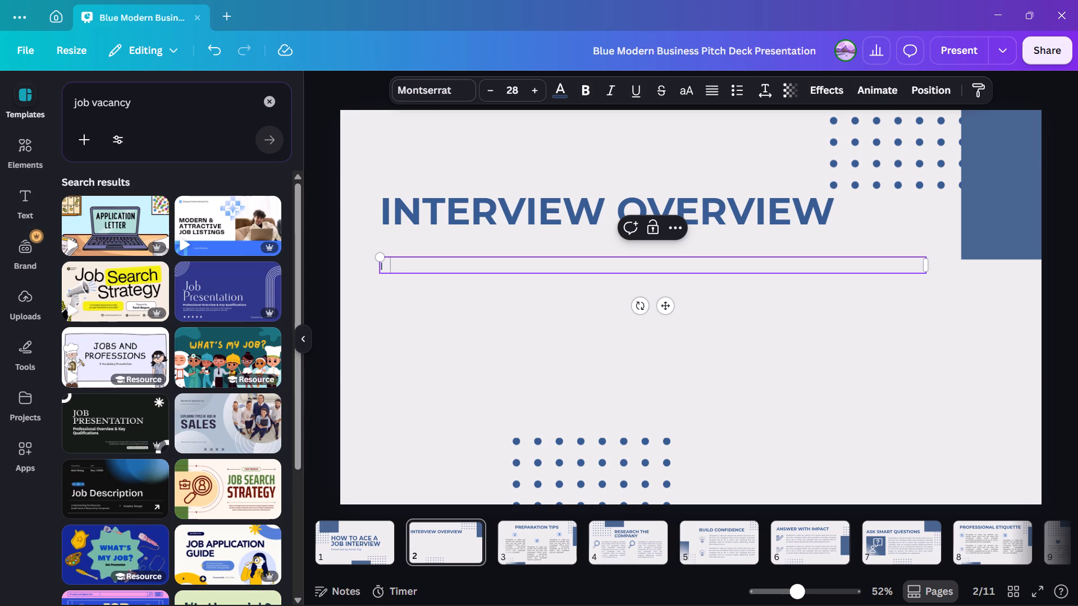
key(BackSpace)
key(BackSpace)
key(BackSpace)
Start the Interview Overview body text with "A interview is a formal, two way".
text(A)
key(space)
text(inter)
text(view)
key(space)
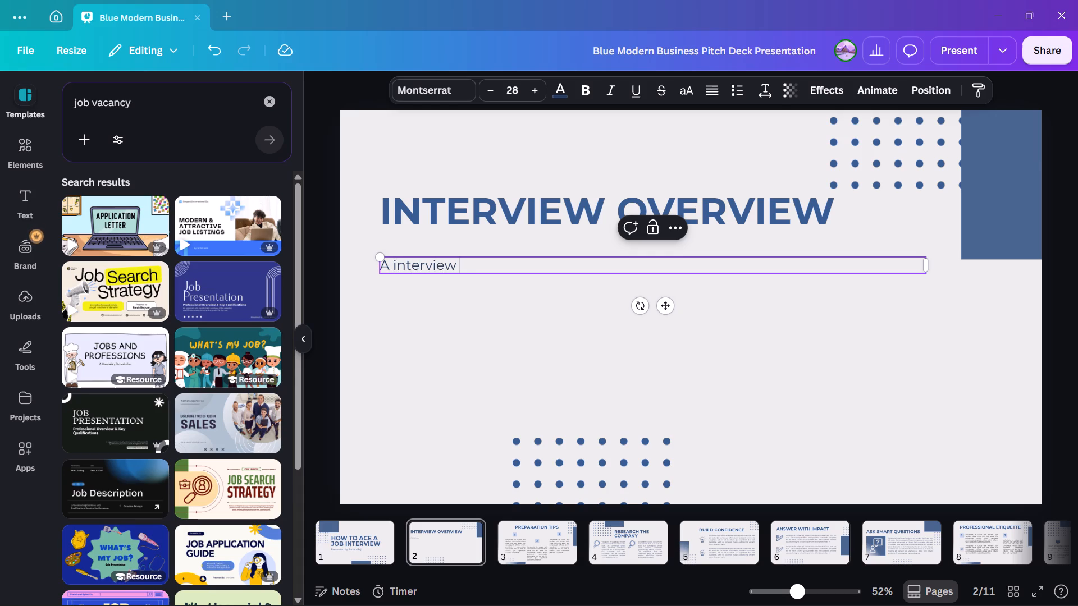
text(is a formal)
key(space)
key(BackSpace)
text(,)
key(space)
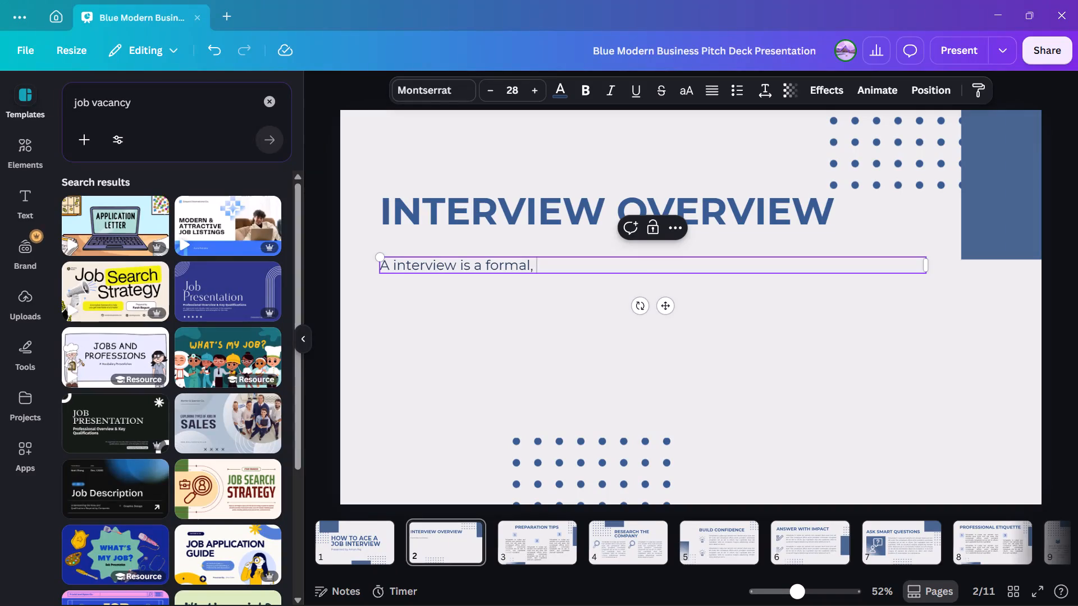
text(tw)
key(space)
key(BackSpace)
text(o way)
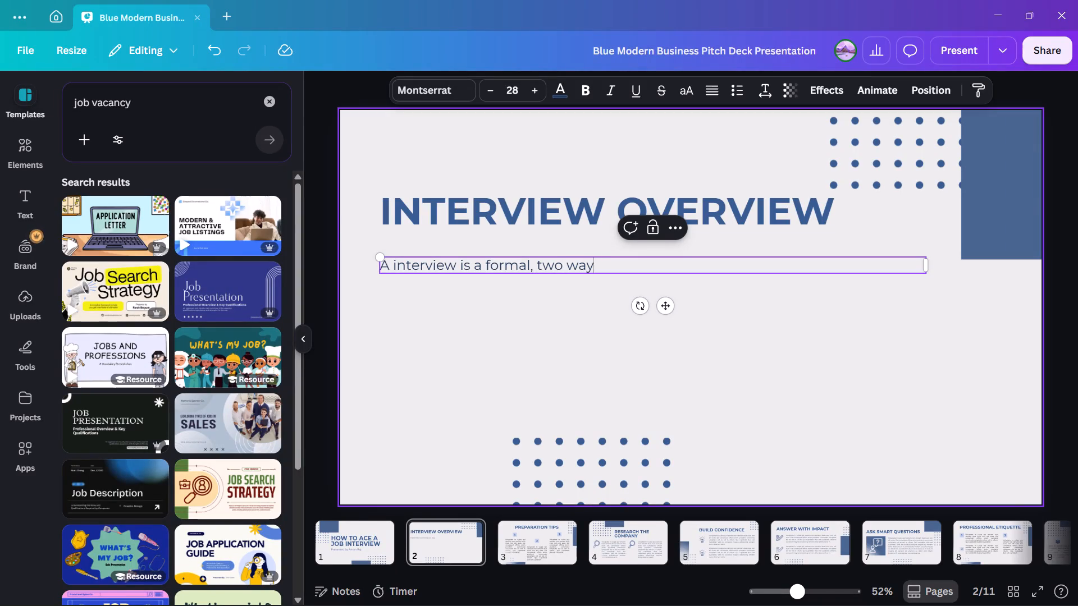
Hyphenate "two way" as "two-way" in the body text, leaving a space after it to continue the sentence.
key(space)
key(Left)
key(Left)
key(Left)
key(Left)
key(BackSpace)
key(minus)
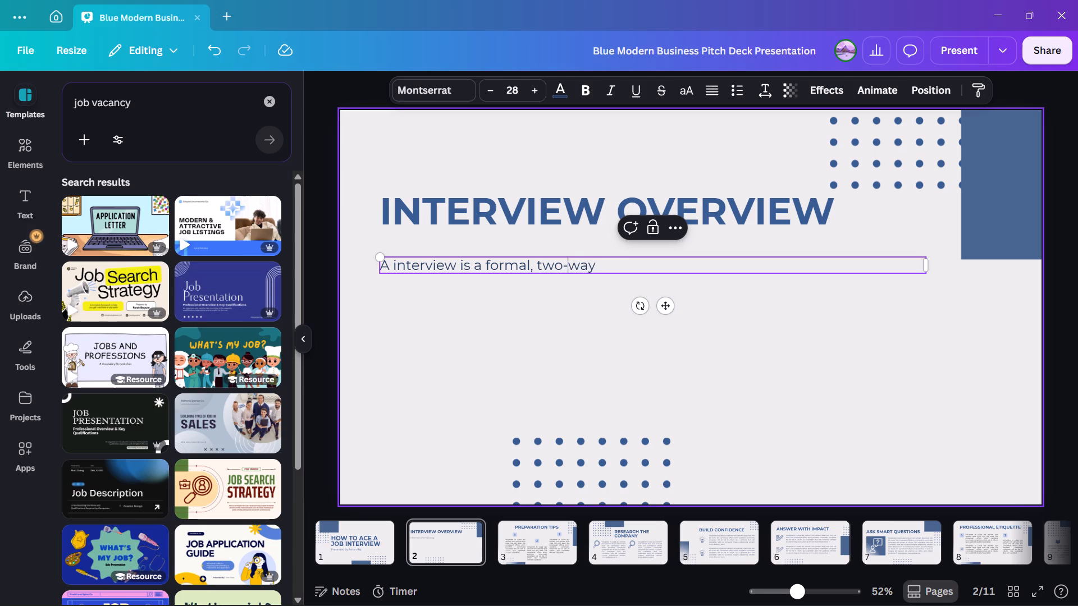
key(Right)
key(Right)
key(Right)
key(Right)
Continue the Interview Overview sentence with "conversation between an employer and a candidate".
text(conversation)
key(space)
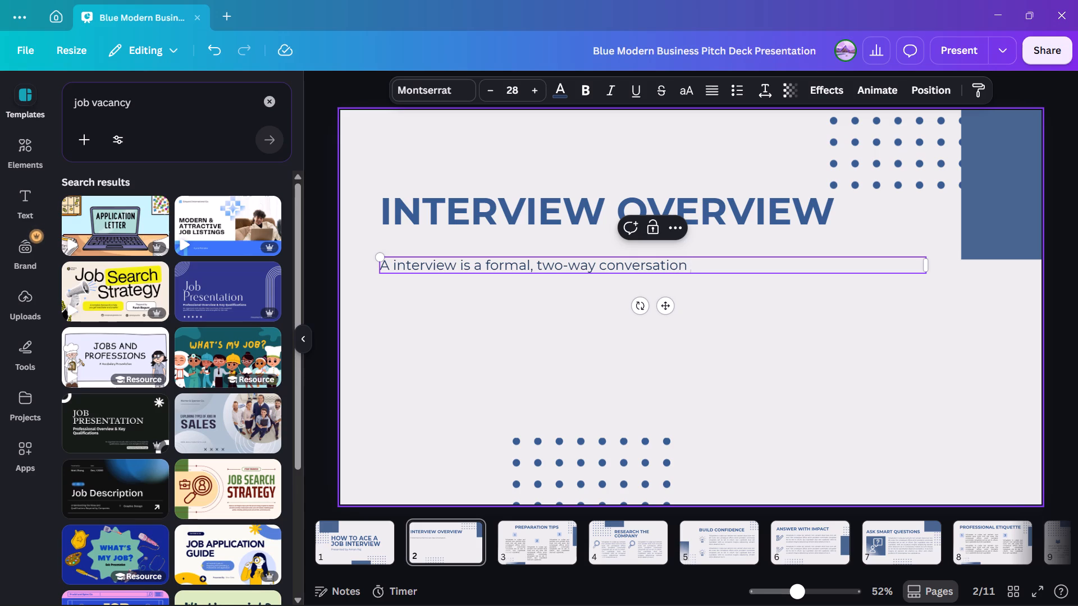
text(between)
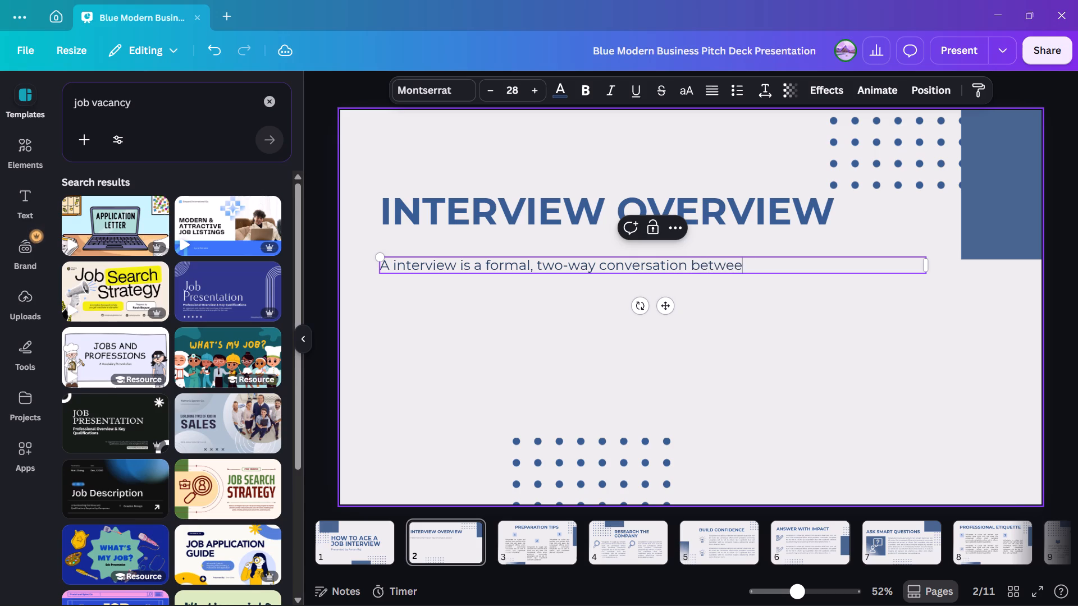
key(space)
text(an employer)
key(space)
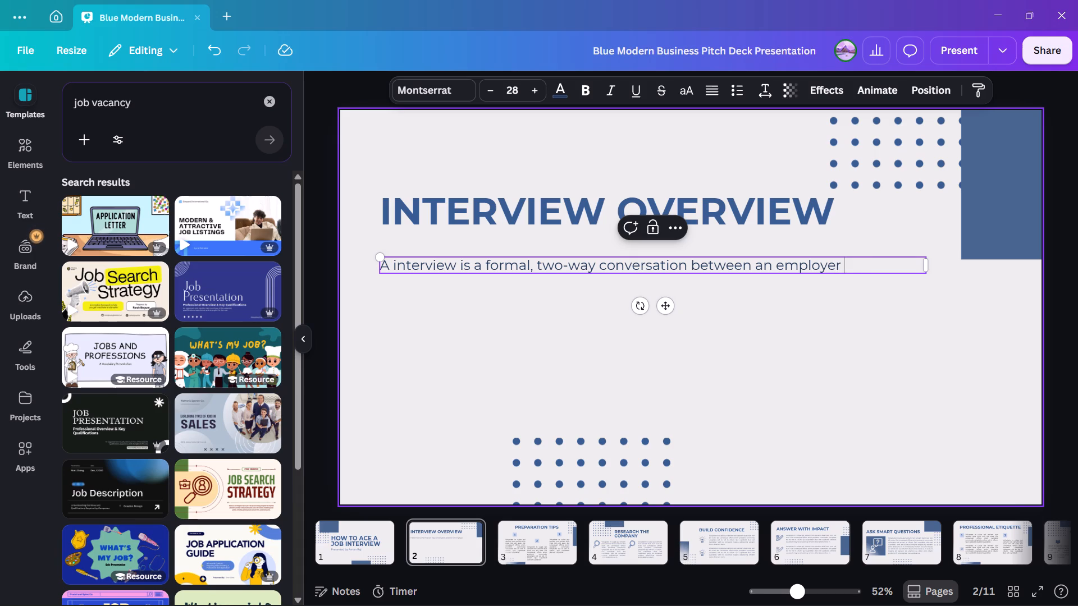
text(and a)
key(space)
text(candi)
text(date)
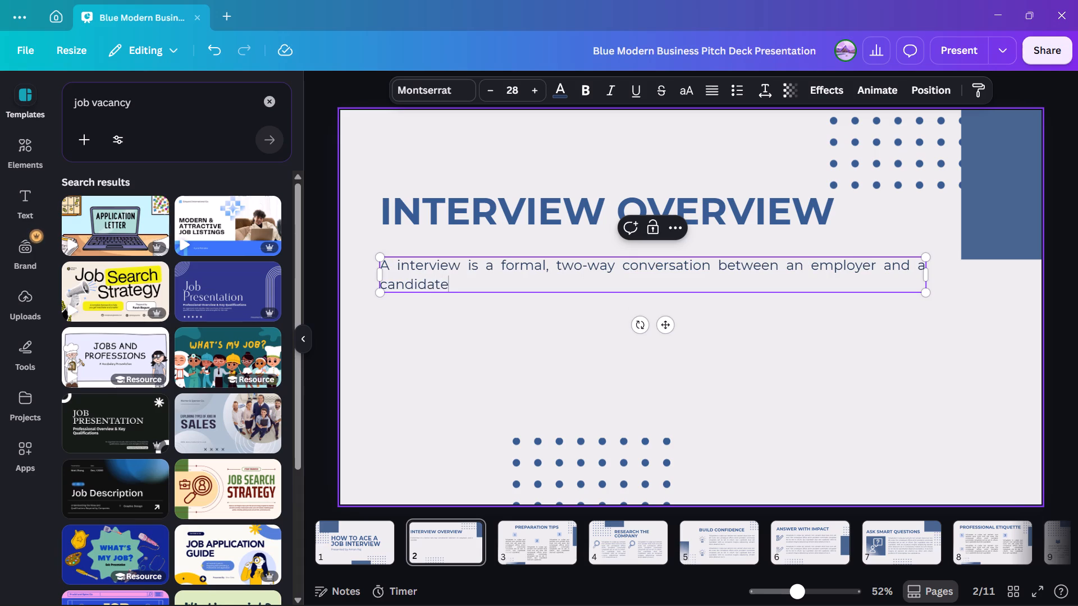
key(space)
Continue the Interview Overview body sentence with "designed to evaluate a person skills, experience".
text(designed)
key(space)
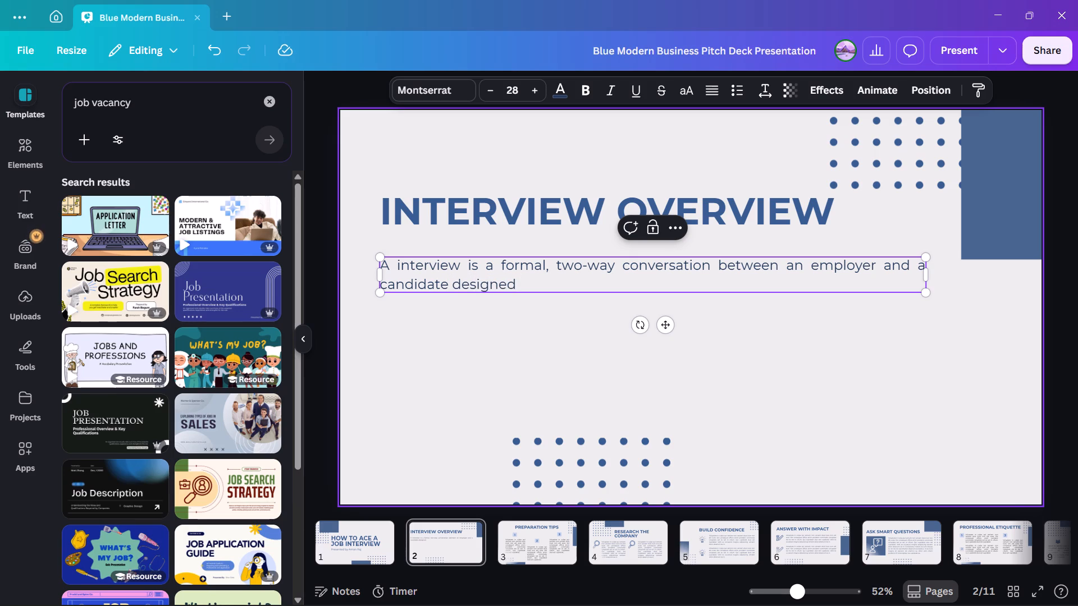
text(to evaluate)
key(space)
text(a person skill)
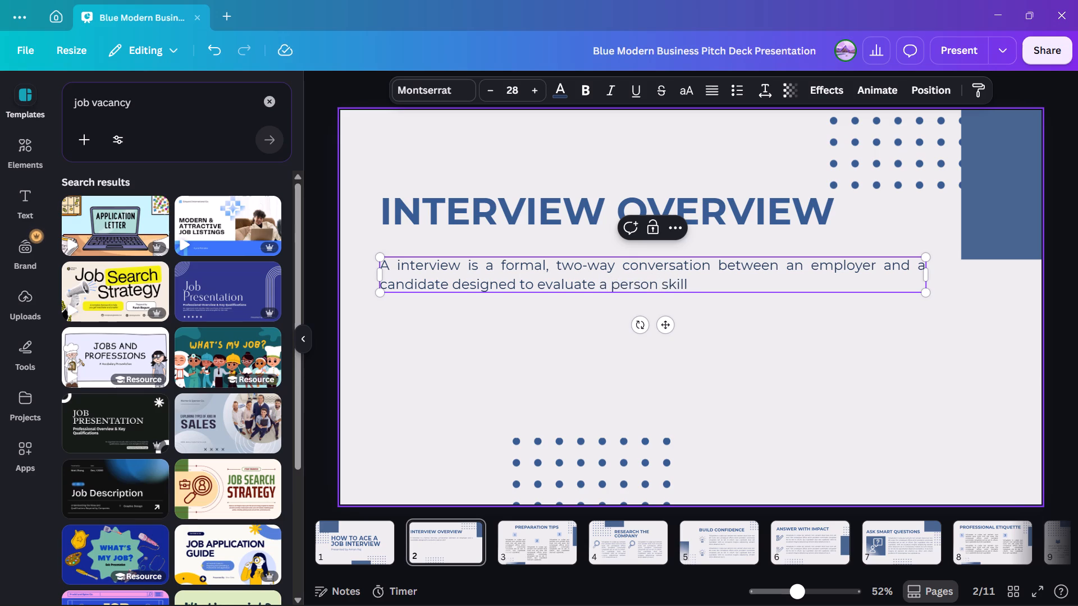
key(s)
key(comma)
text(ex)
key(BackSpace)
key(BackSpace)
key(space)
text(expero)
key(BackSpace)
text(ience)
key(space)
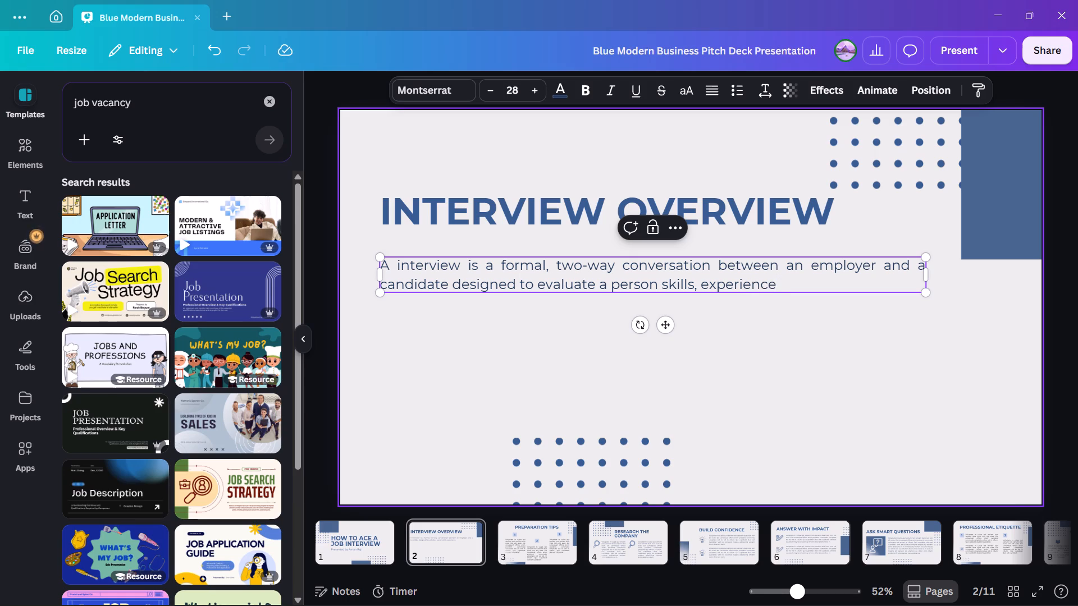
Extend the body sentence with "and cultural fit for a role", leaving no space after the last word.
text(and cul)
text(tural)
key(space)
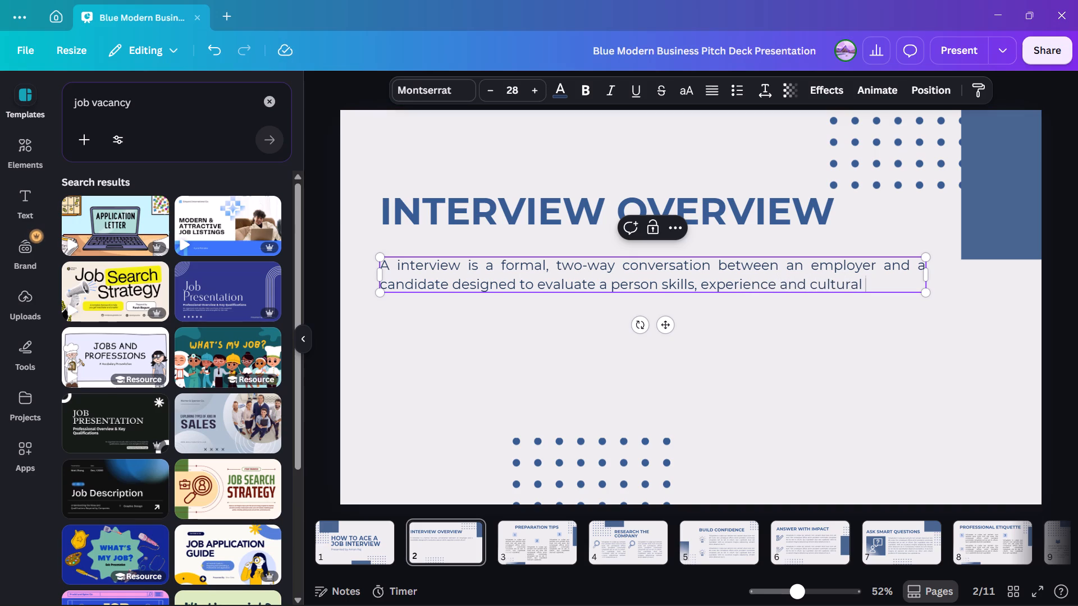
text(fit)
key(space)
text(for a r)
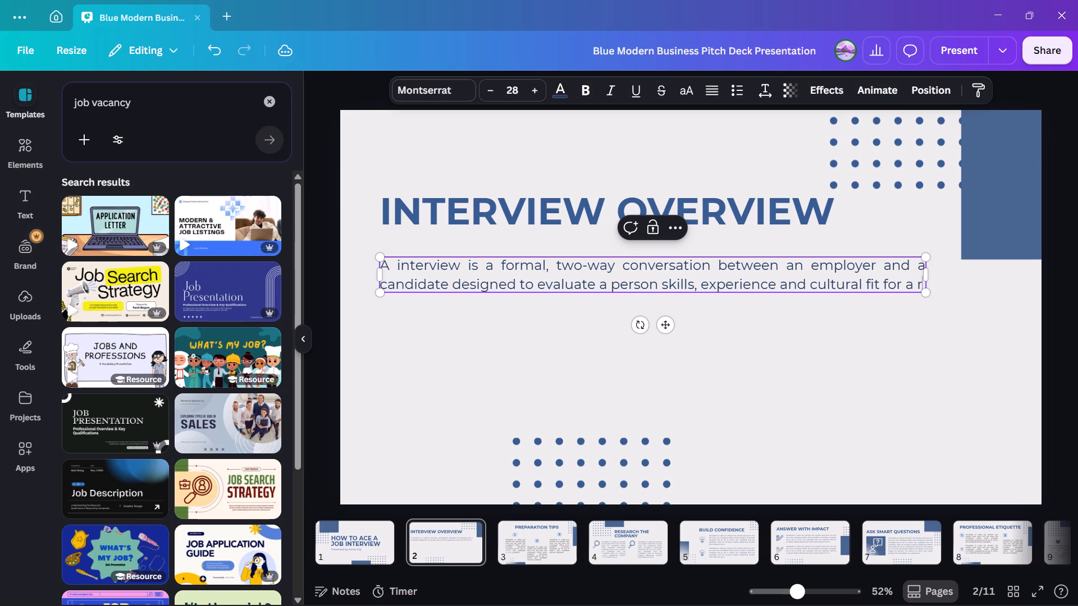
text(ole)
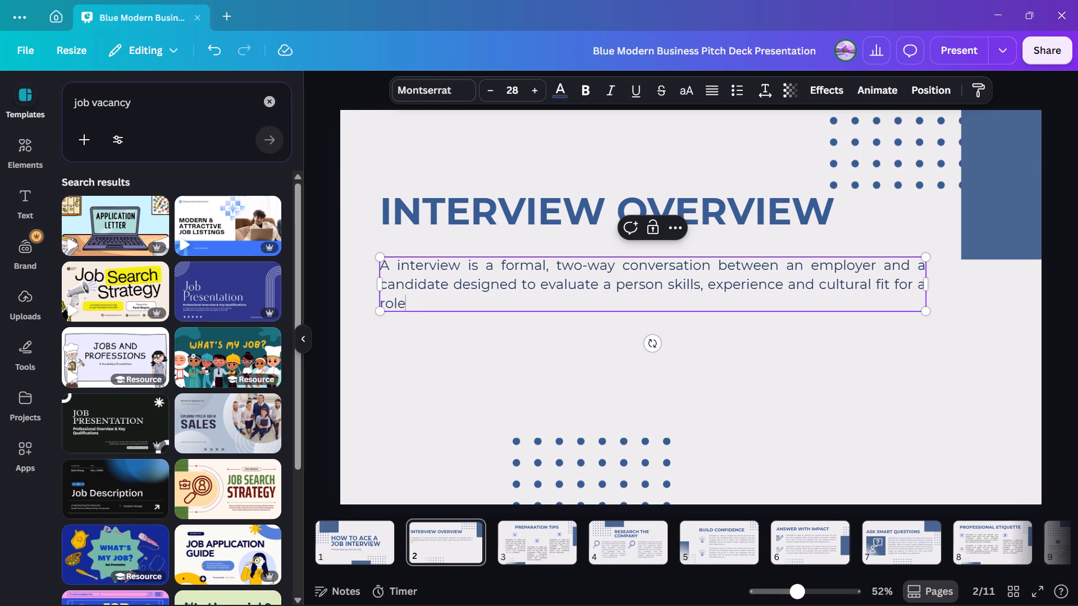
key(space)
key(BackSpace)
Add the clause ", while simultaneously allowing the applicant" to the Interview Overview body sentence.
text(, while sima)
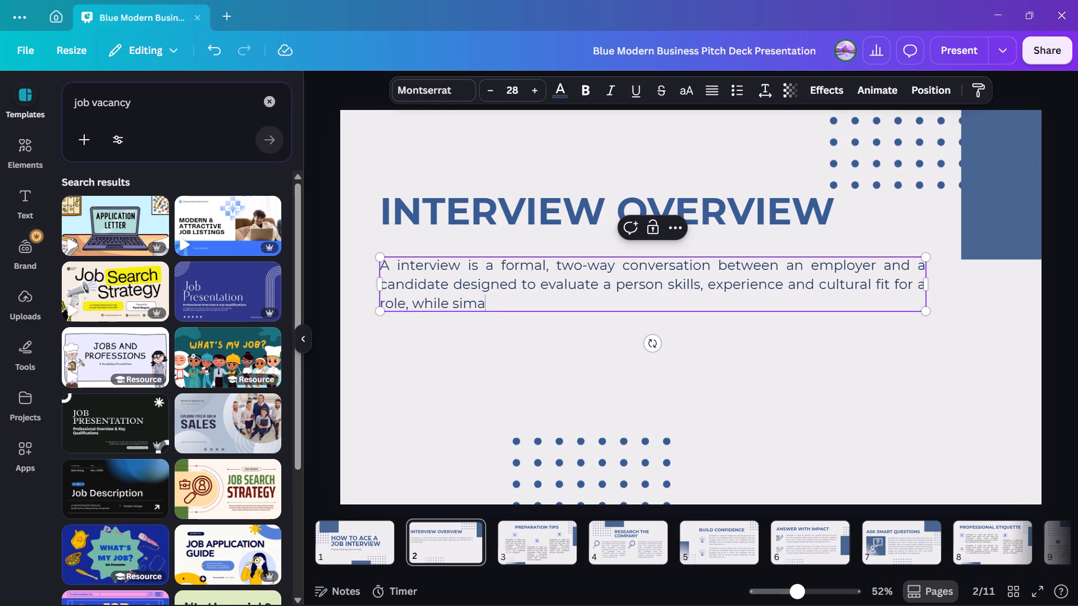
key(BackSpace)
text(ul)
text(tano)
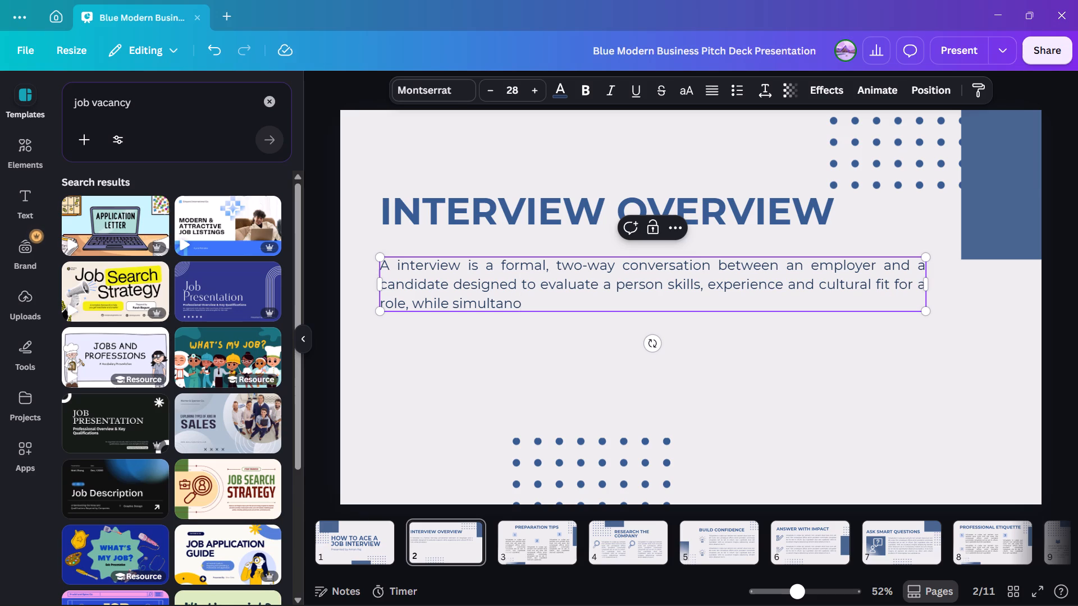
key(BackSpace)
text(eously)
key(space)
text(allowing)
key(space)
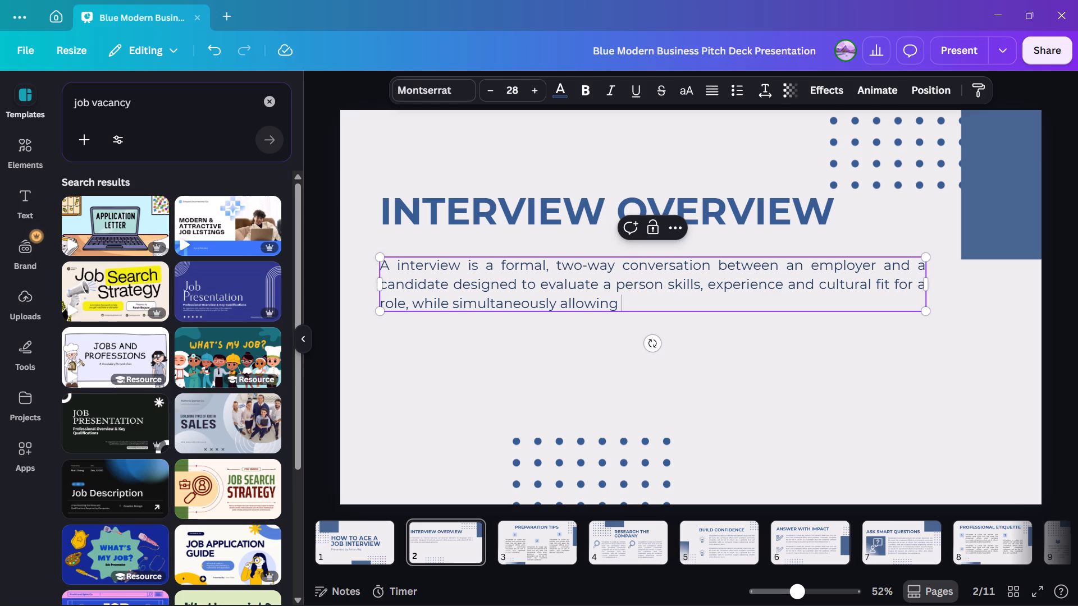
text(the)
key(space)
text(applicant)
key(space)
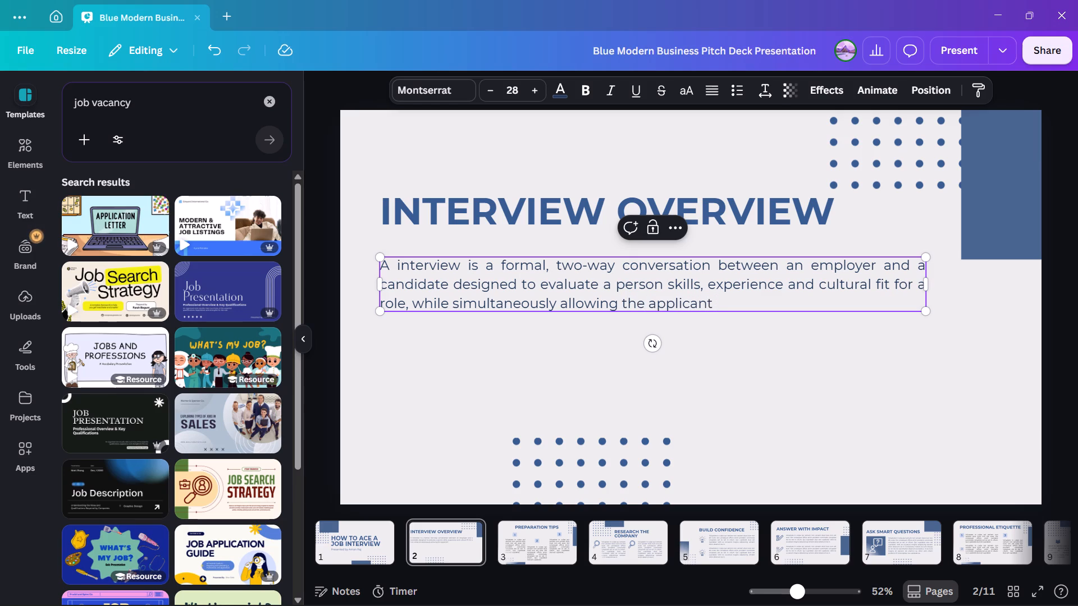
Finish the first body sentence with "to assess the workplace.".
text(to ass)
text(ess)
key(space)
text(the)
key(space)
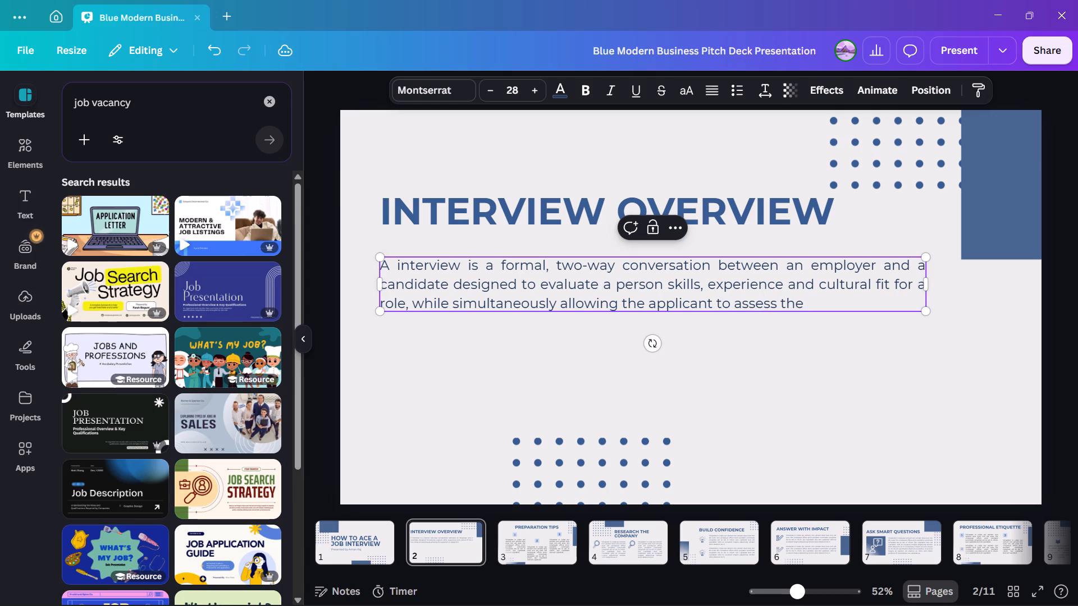
text(workplace)
key(space)
key(BackSpace)
text(.)
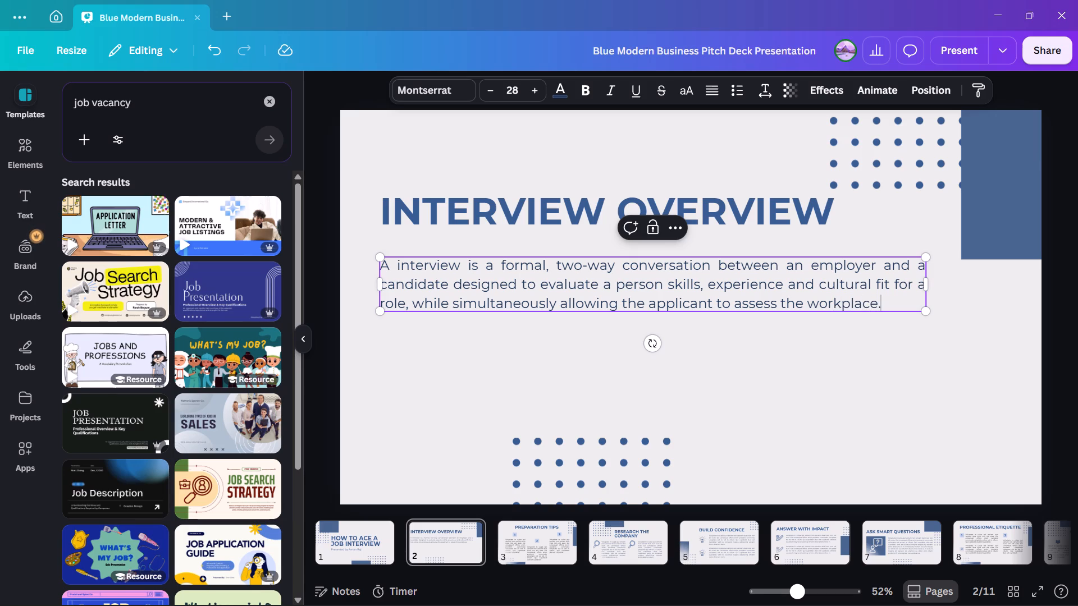
Start a second sentence in the same paragraph with "A strong self introduction paragraph for a job interview".
key(space)
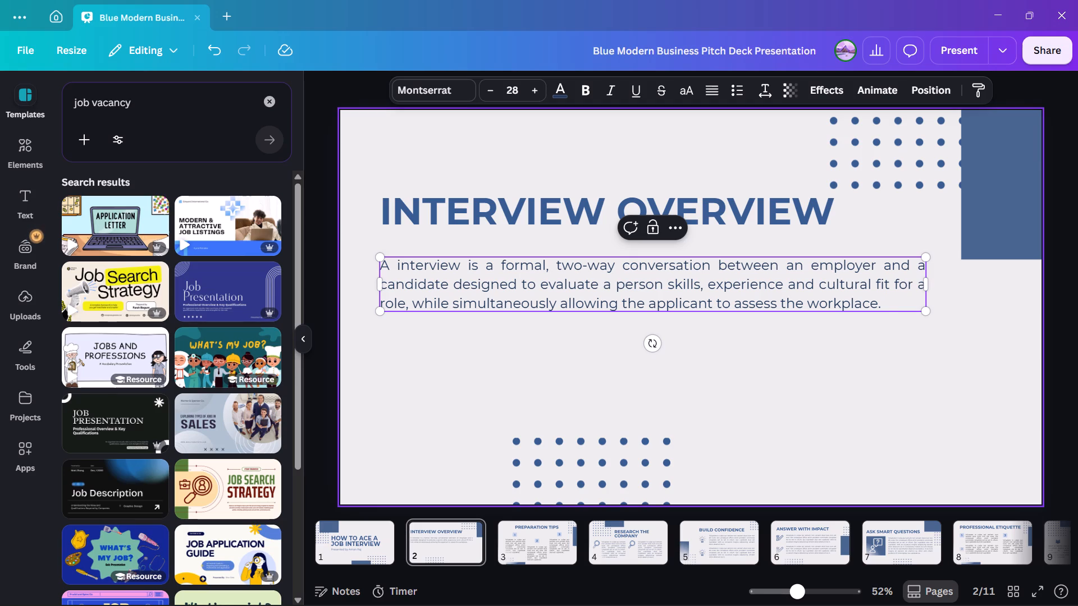
text(A)
key(space)
text(strong)
key(space)
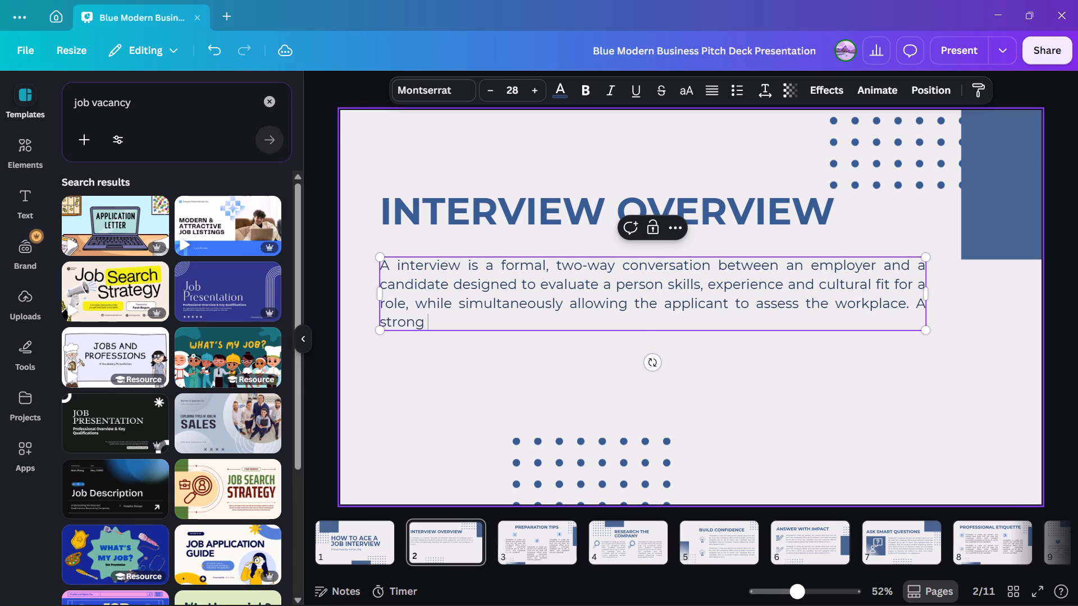
text(self introduction)
key(space)
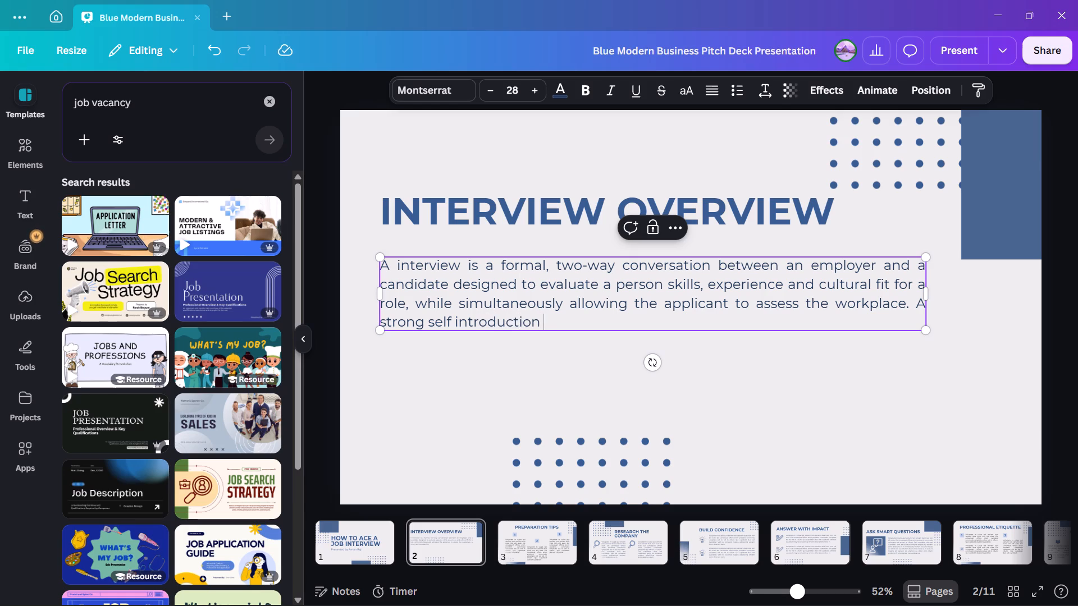
text(paragra)
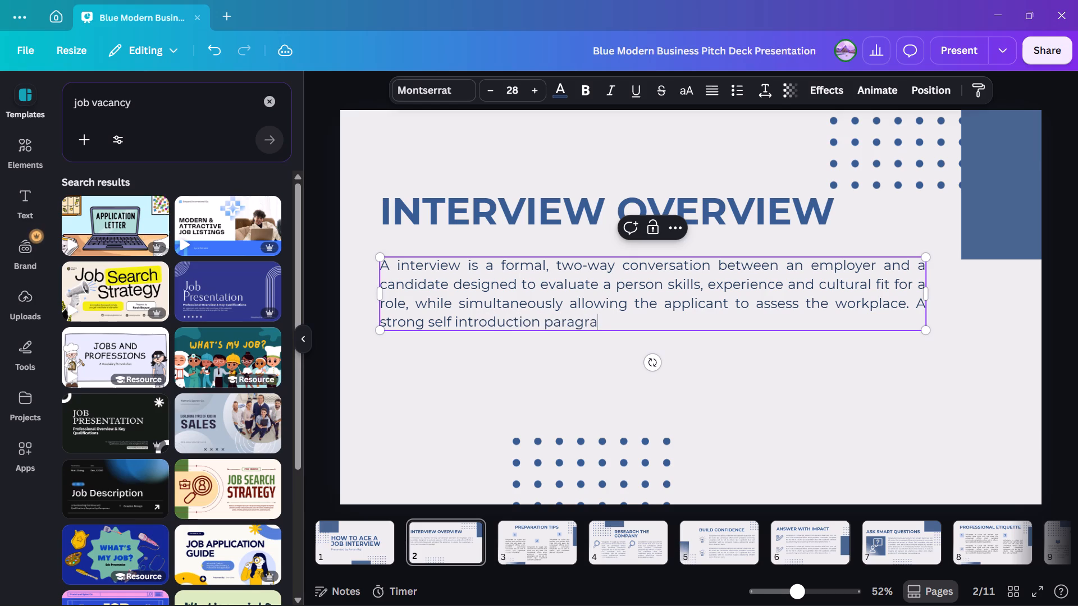
text(ph)
key(space)
text(for a)
key(space)
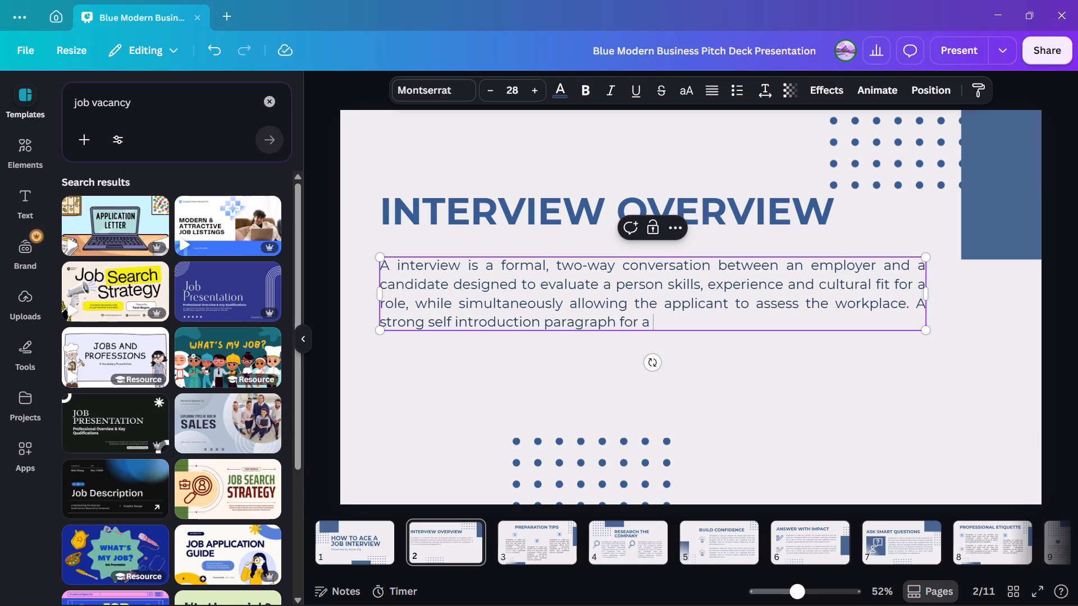
text(job)
key(space)
text(interview)
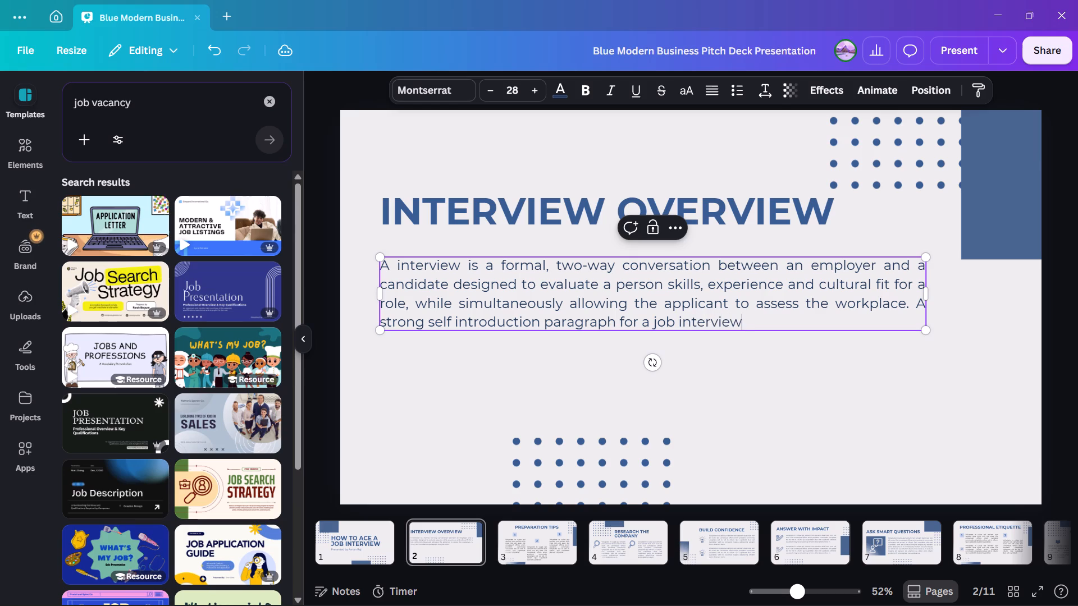
Continue the second sentence of the Interview Overview body text with "should combine".
key(space)
text(should)
key(space)
text(combile)
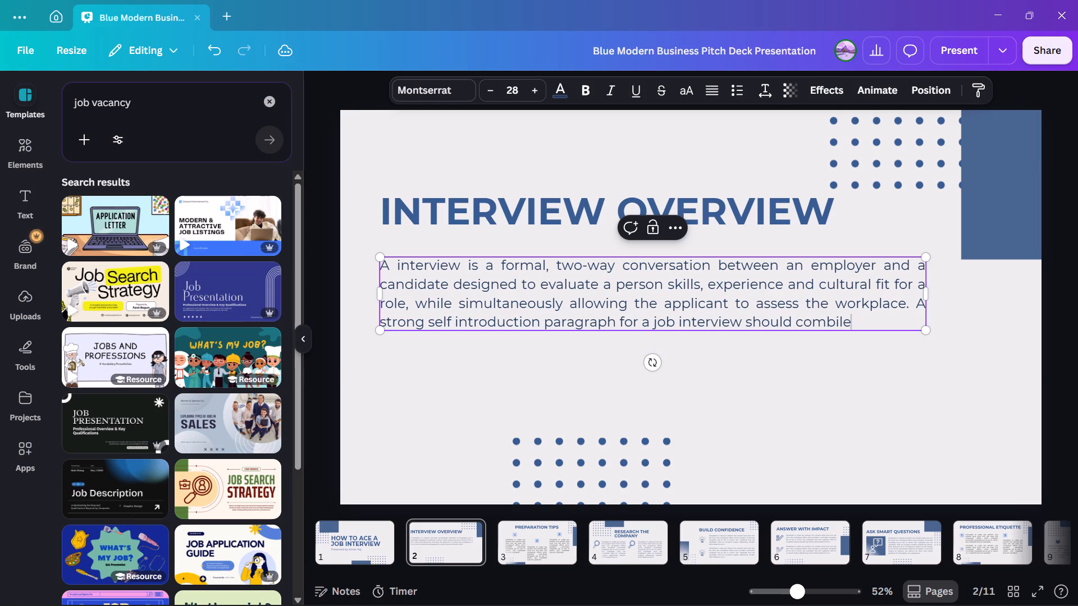
key(space)
key(BackSpace)
key(BackSpace)
key(BackSpace)
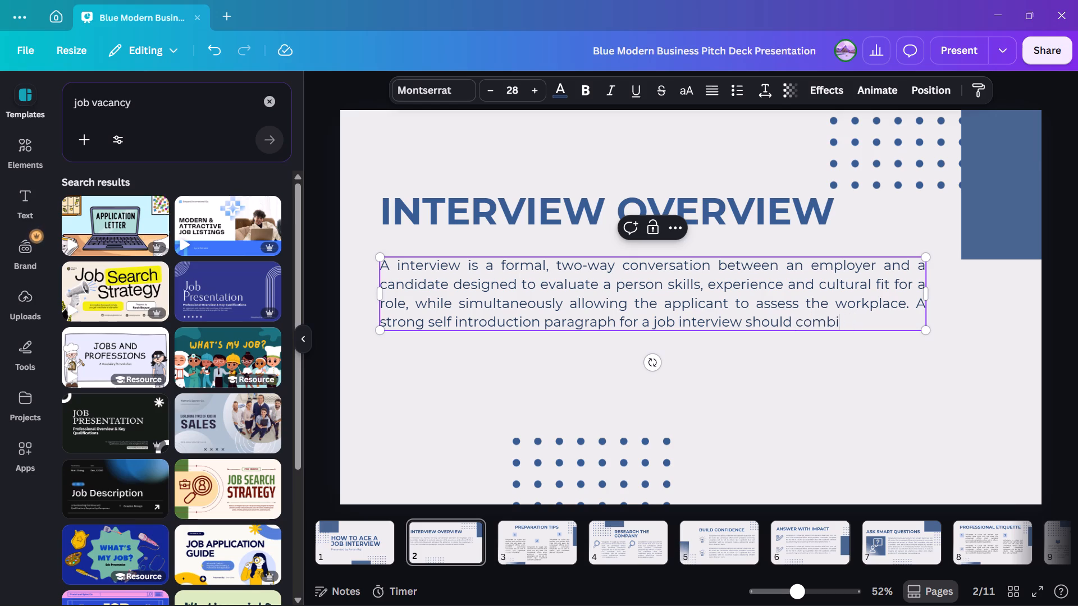
key(BackSpace)
text(ine)
key(space)
Add "your name" after "combine" in the Interview Overview paragraph, correcting the misspelt "your".
text(ypur name)
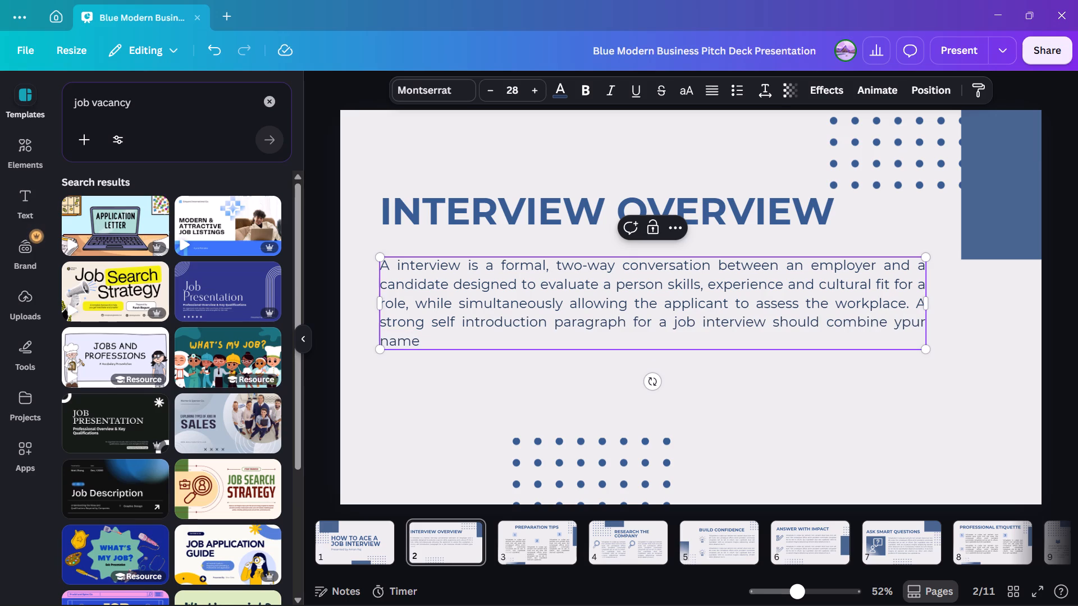
key(Up)
key(Left)
key(Left)
key(Left)
key(Left)
key(Left)
key(Left)
key(Left)
key(Down)
key(Left)
key(Right)
key(BackSpace)
key(o)
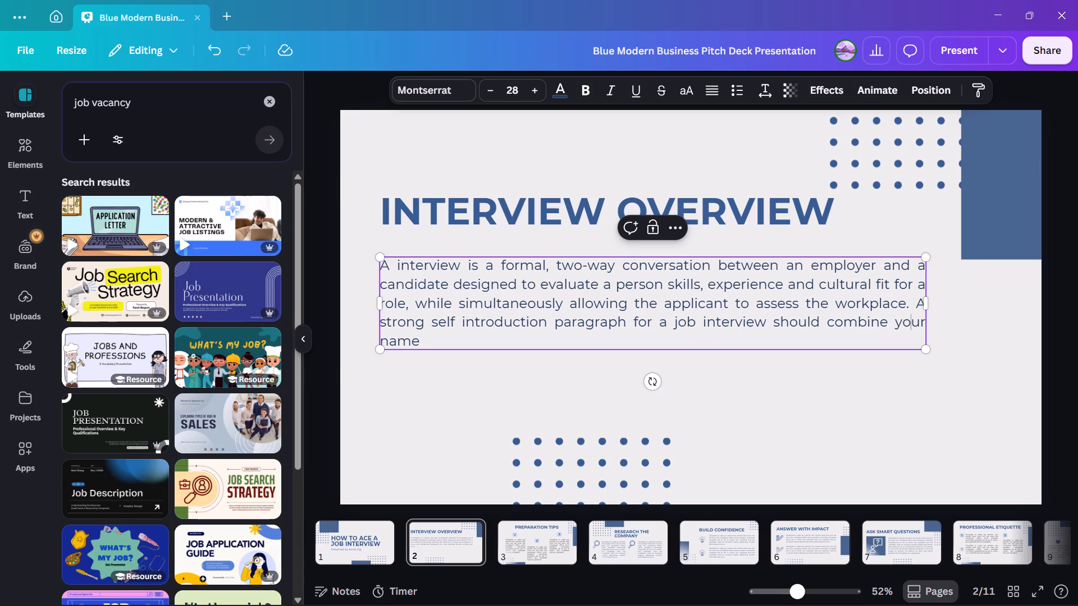
Extend the list at the end of the Interview Overview paragraph with ", background, core skills".
key(Down)
text(, backgrounf)
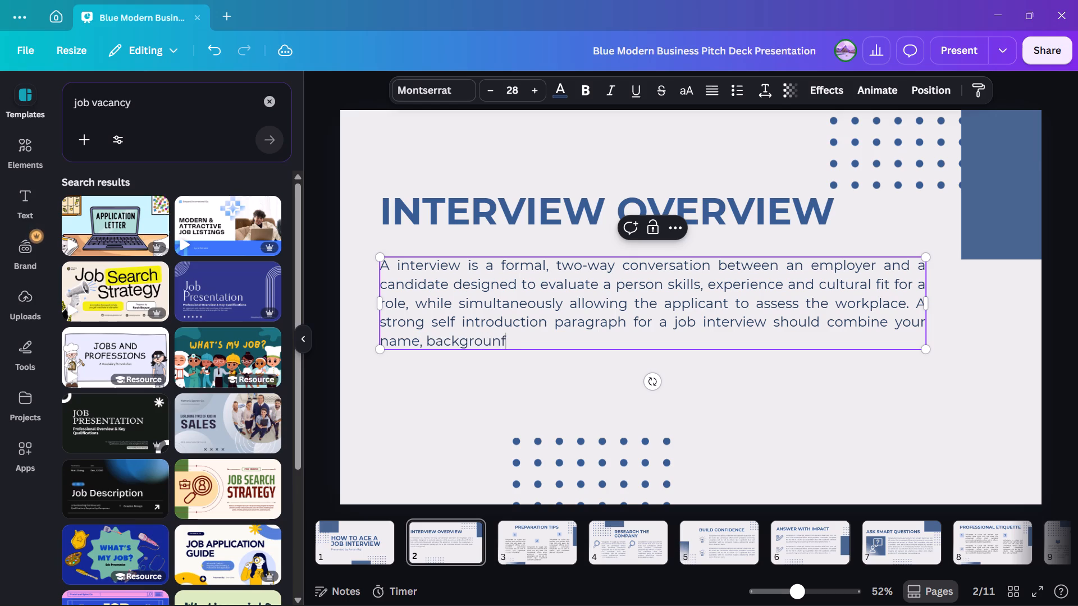
key(BackSpace)
text(d)
key(space)
key(BackSpace)
text(, core skill)
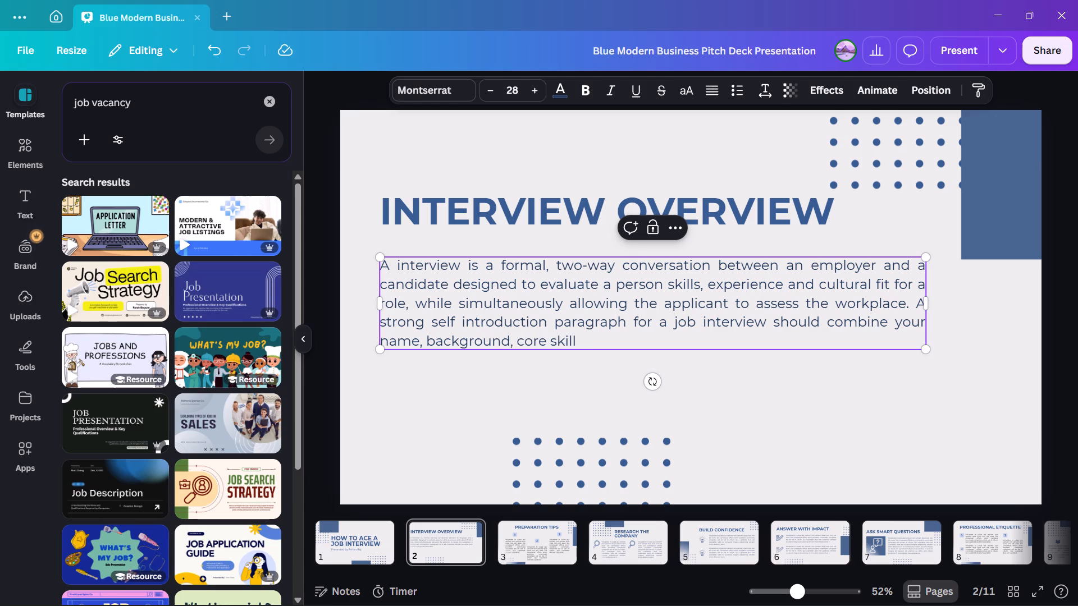
text(s)
key(space)
key(BackSpace)
Complete the list in the Interview Overview paragraph with ", and career goals".
text(, and)
key(space)
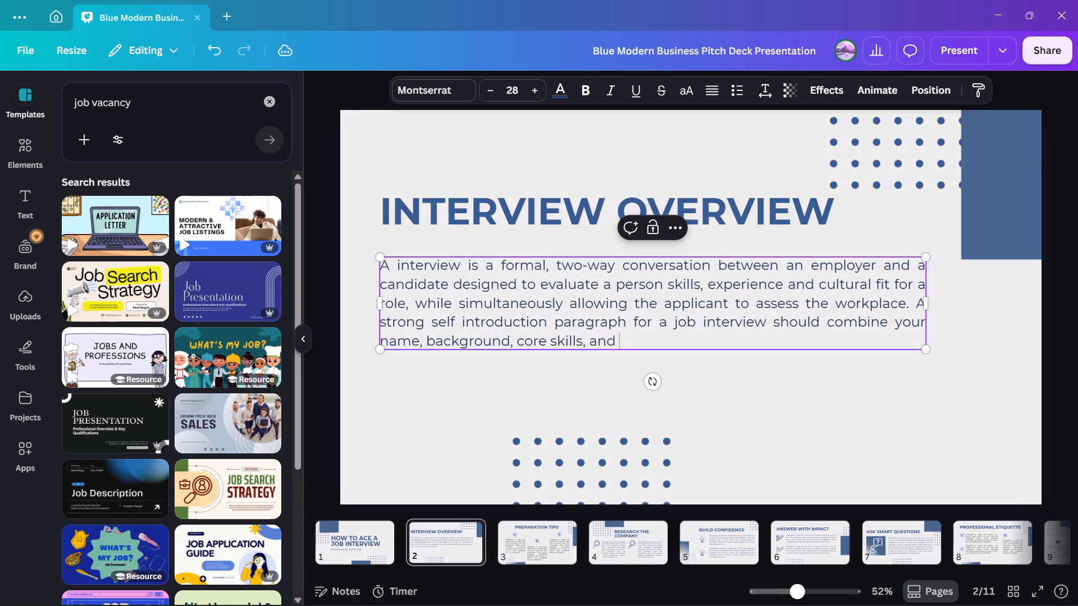
text(carr)
key(BackSpace)
text(eer)
key(space)
text(goals)
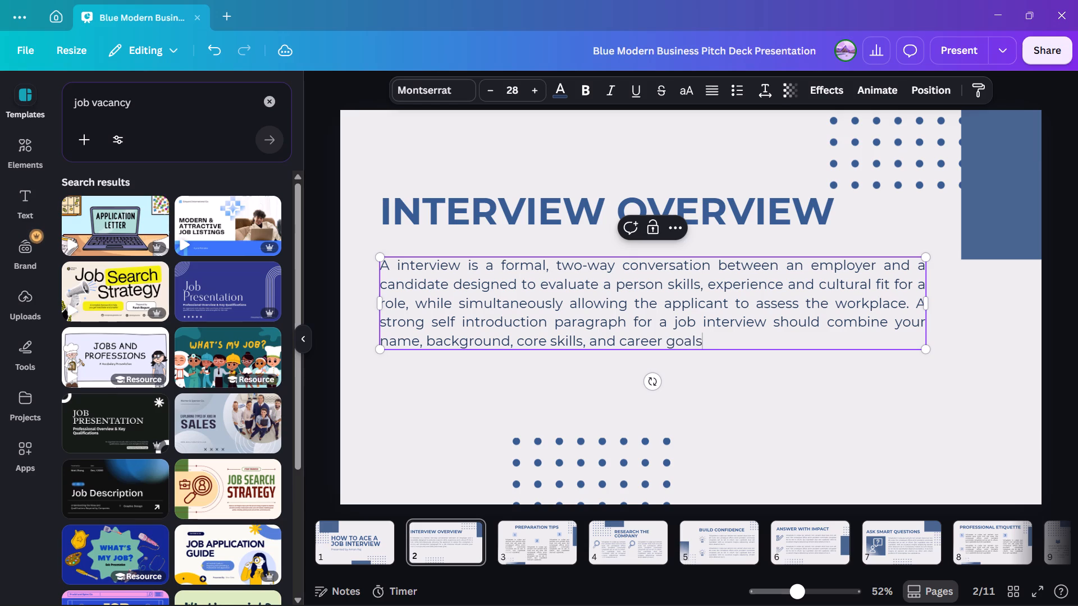
Finish the second Interview Overview sentence with "into a concise summary.".
key(space)
text(into)
key(space)
text(a)
key(space)
text(concise)
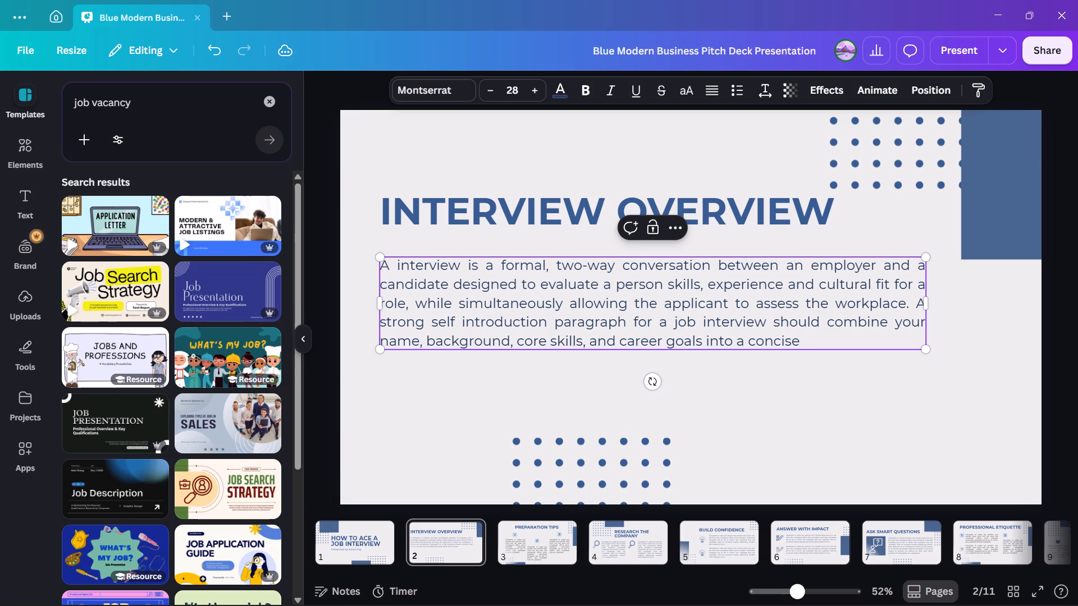
key(space)
text(summary)
key(period)
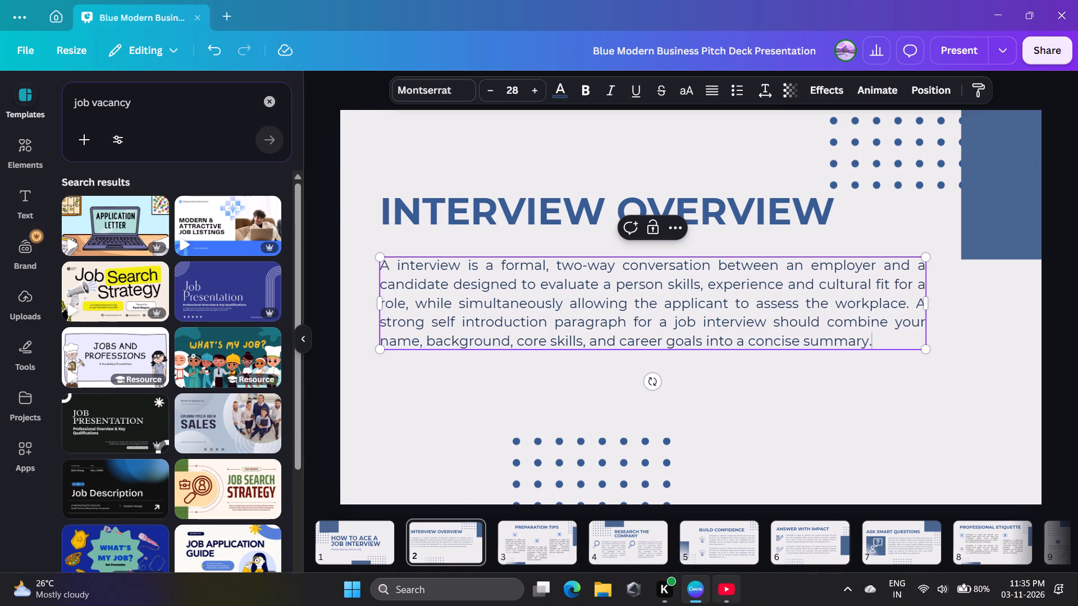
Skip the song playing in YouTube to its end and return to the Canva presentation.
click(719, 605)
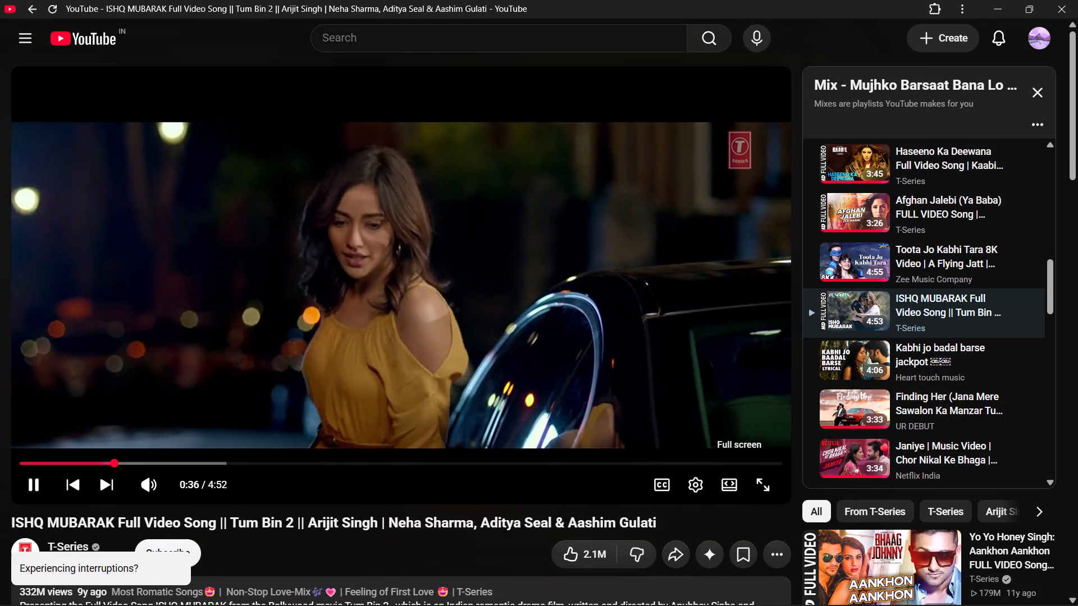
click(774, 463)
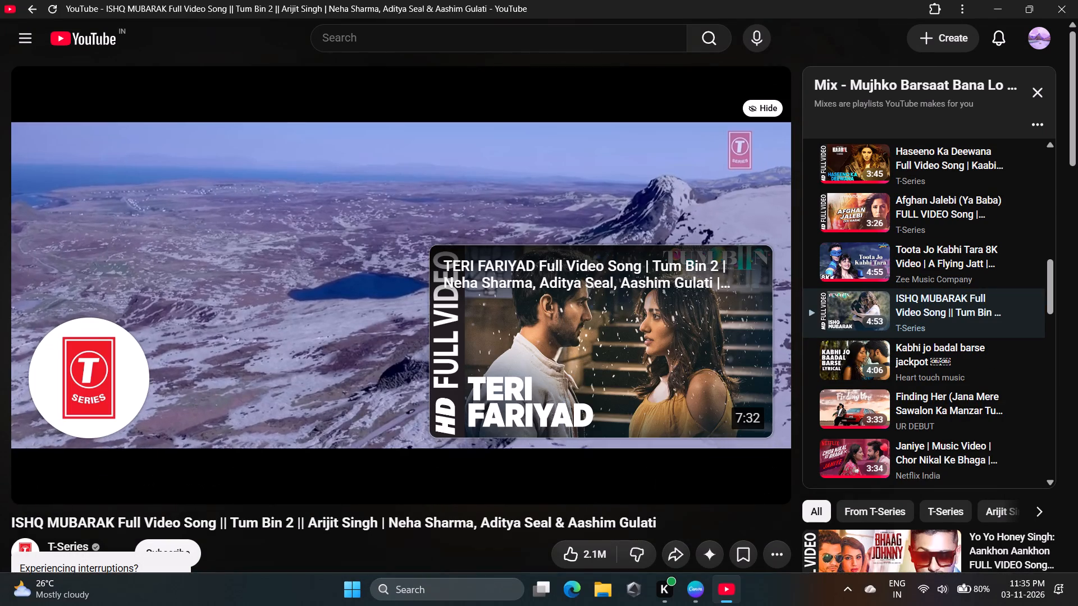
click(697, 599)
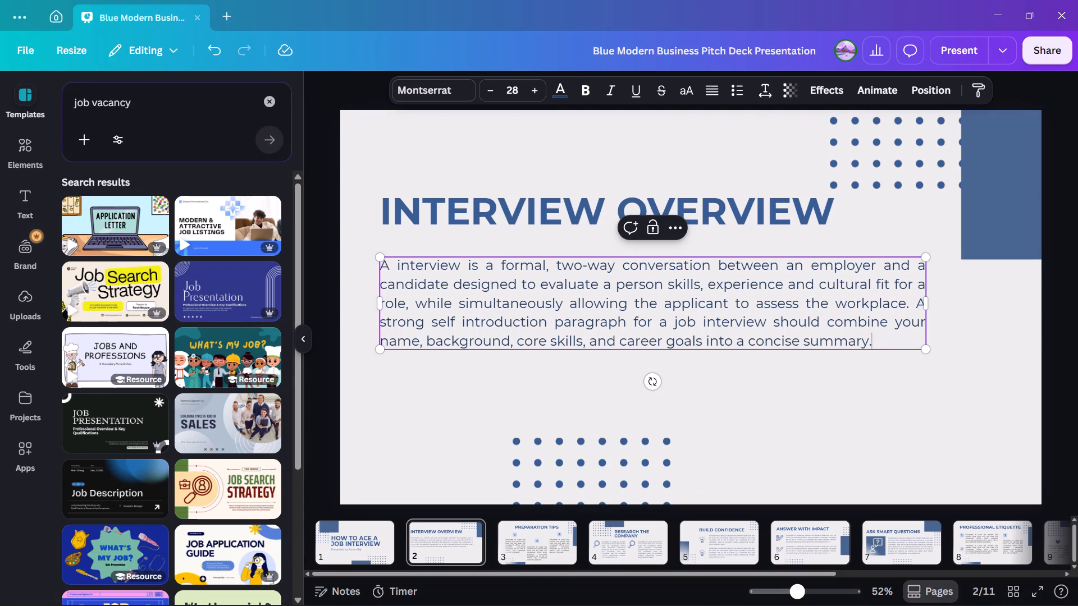
Clear the placeholder paragraph under tip 1 on the Preparation Tips slide.
click(536, 527)
click(526, 310)
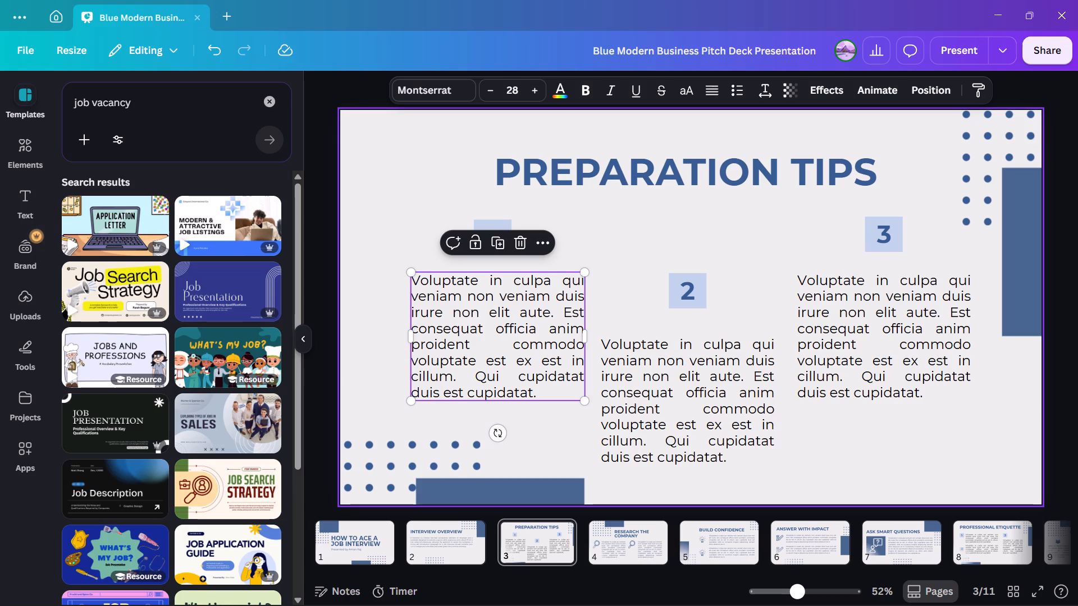
click(524, 388)
click(526, 384)
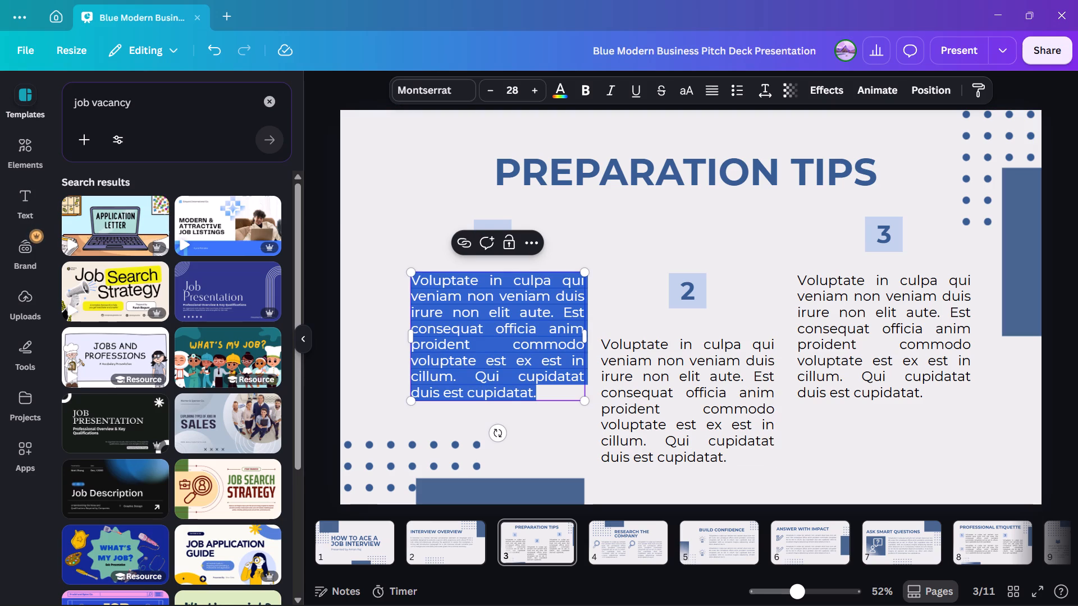
key(BackSpace)
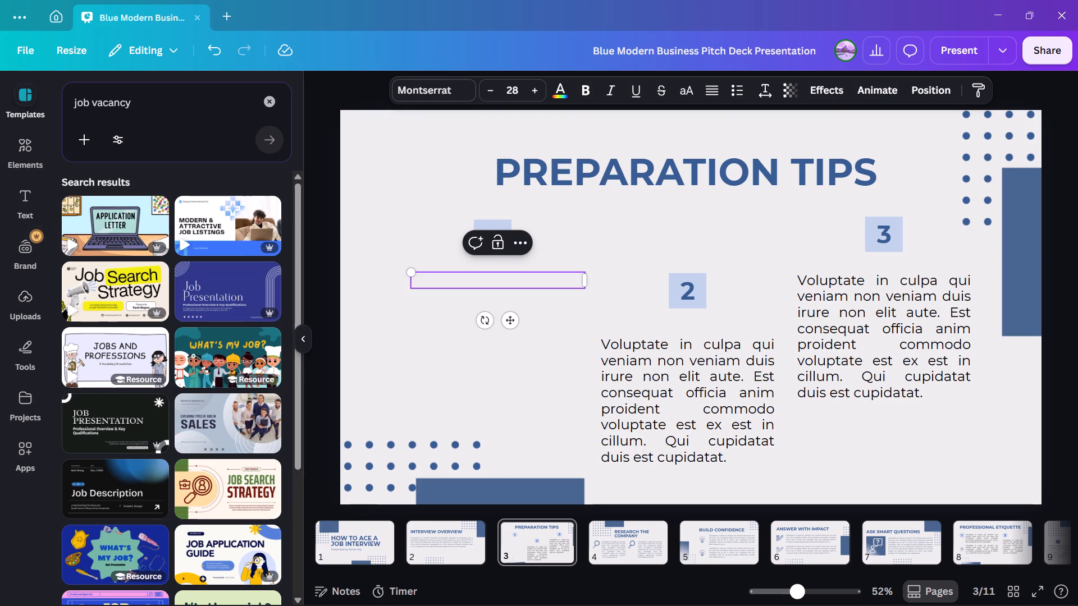
Begin the tip 1 paragraph with "A strong job interview preparation".
text(A)
key(space)
key(s)
text(tron)
text(g)
key(space)
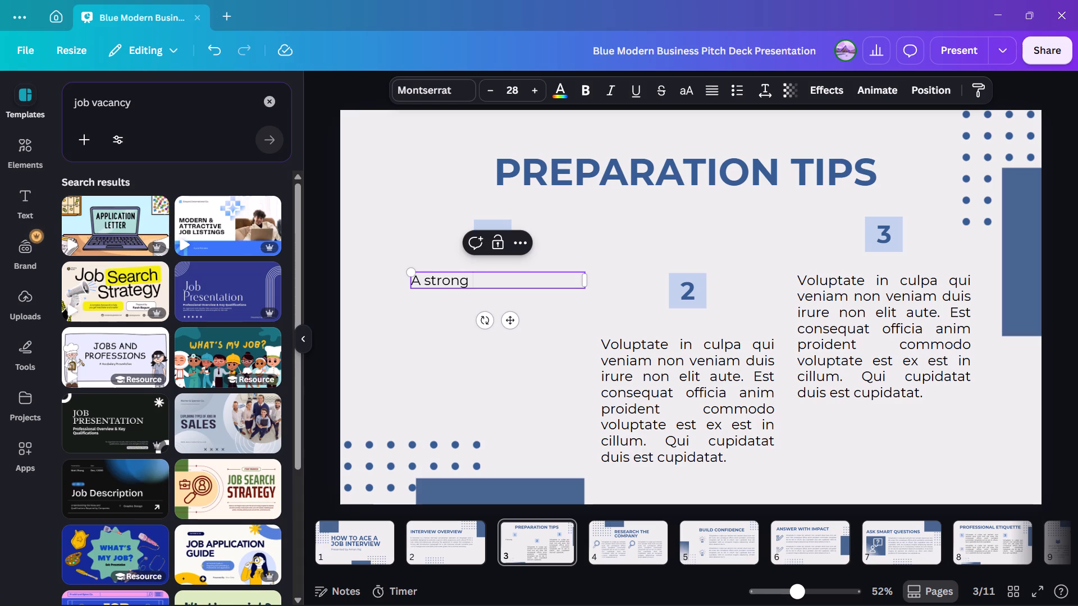
text(job inter)
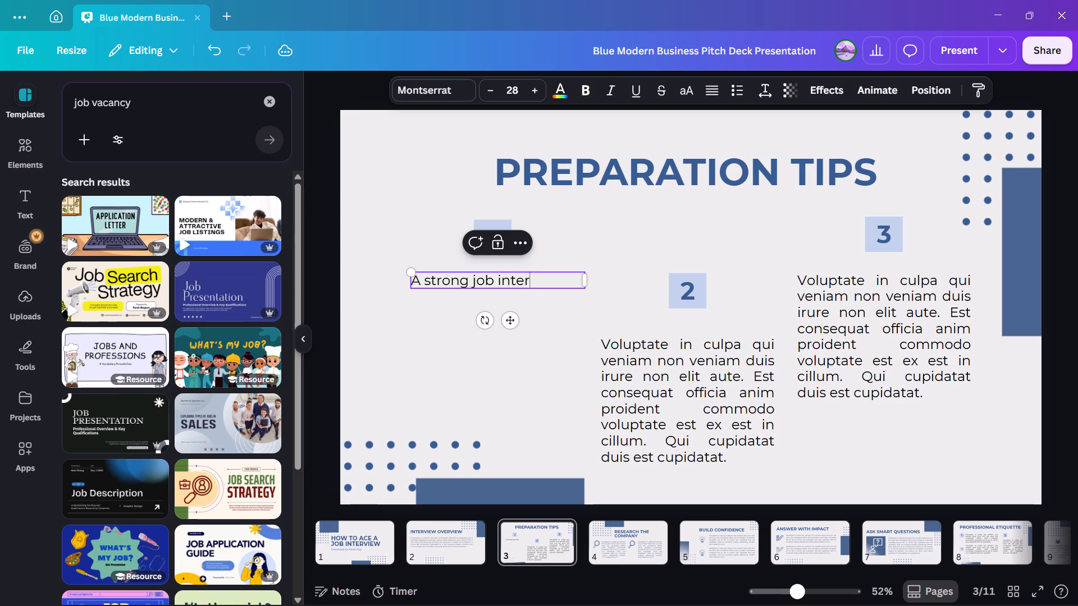
text(vie w)
key(BackSpace)
key(BackSpace)
text(w)
key(space)
text(preparation)
key(space)
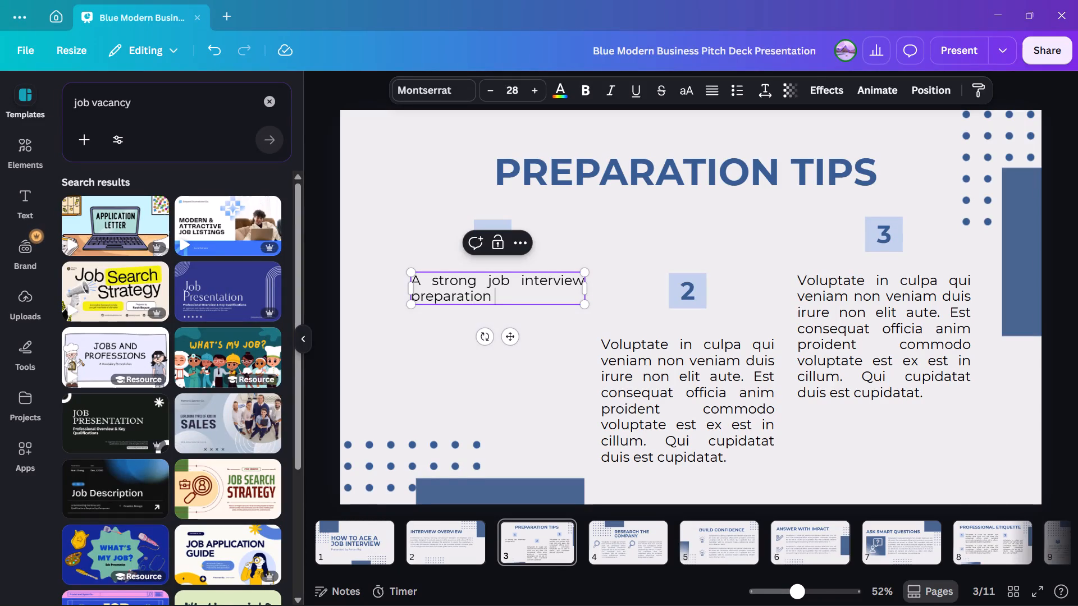
Continue the tip 1 sentence with "strategy across down to".
text(sytate)
key(BackSpace)
key(BackSpace)
key(BackSpace)
key(BackSpace)
key(BackSpace)
text(trategy)
key(space)
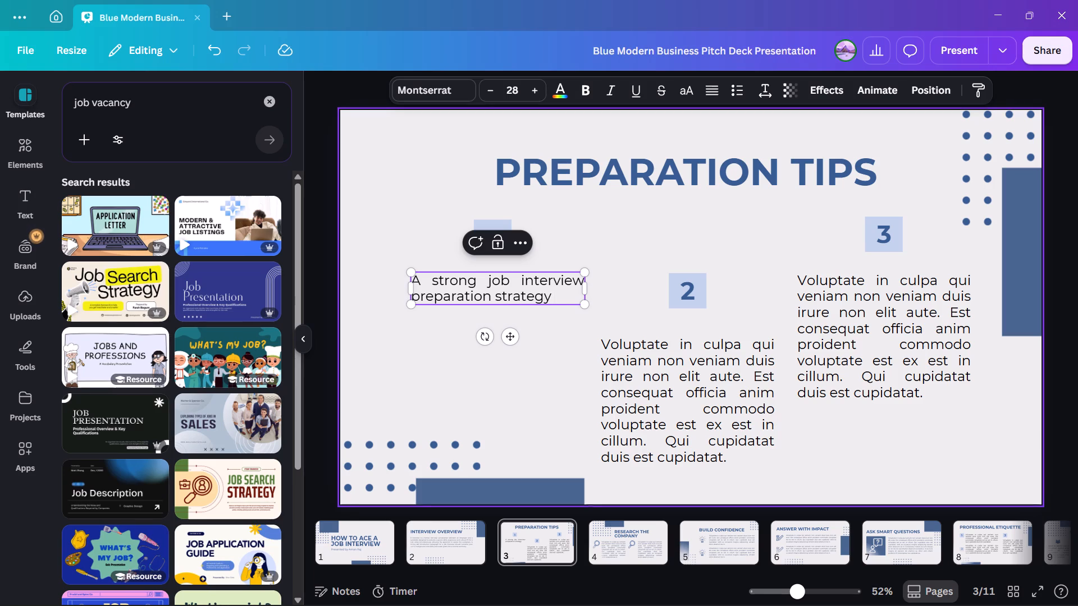
text(ac)
text(ross)
key(space)
text(down to)
key(space)
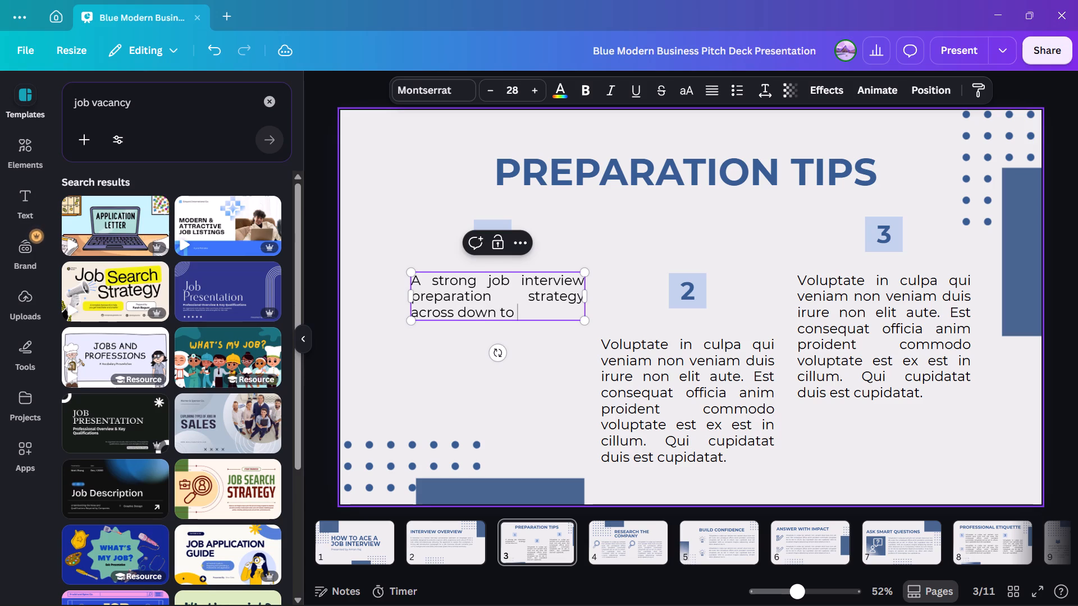
Add "research, practice" to the tip 1 sentence as the start of its list.
key(t)
key(BackSpace)
text(research)
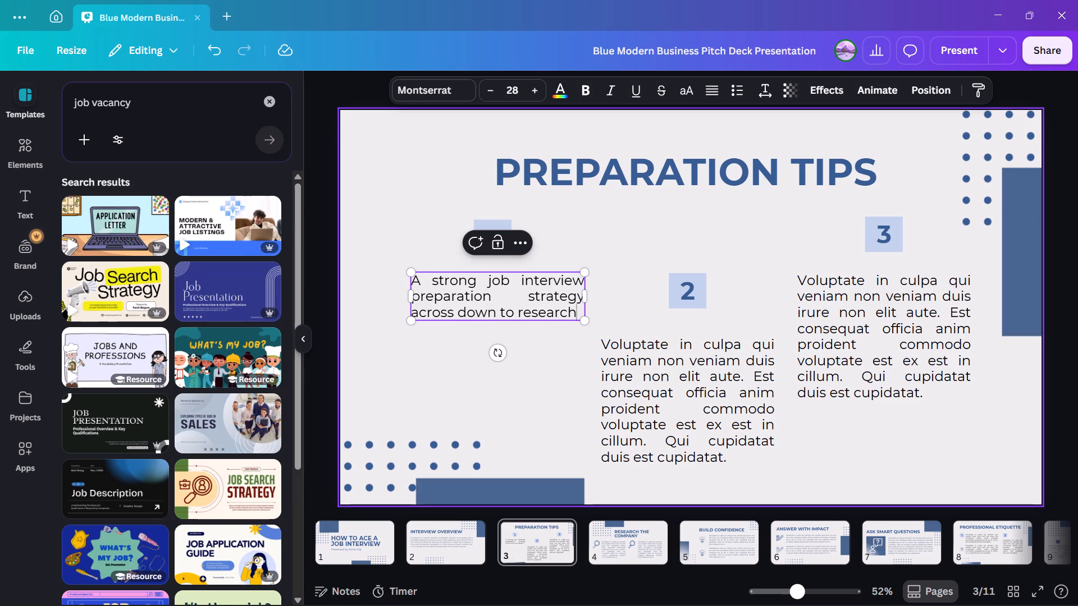
text(,,,)
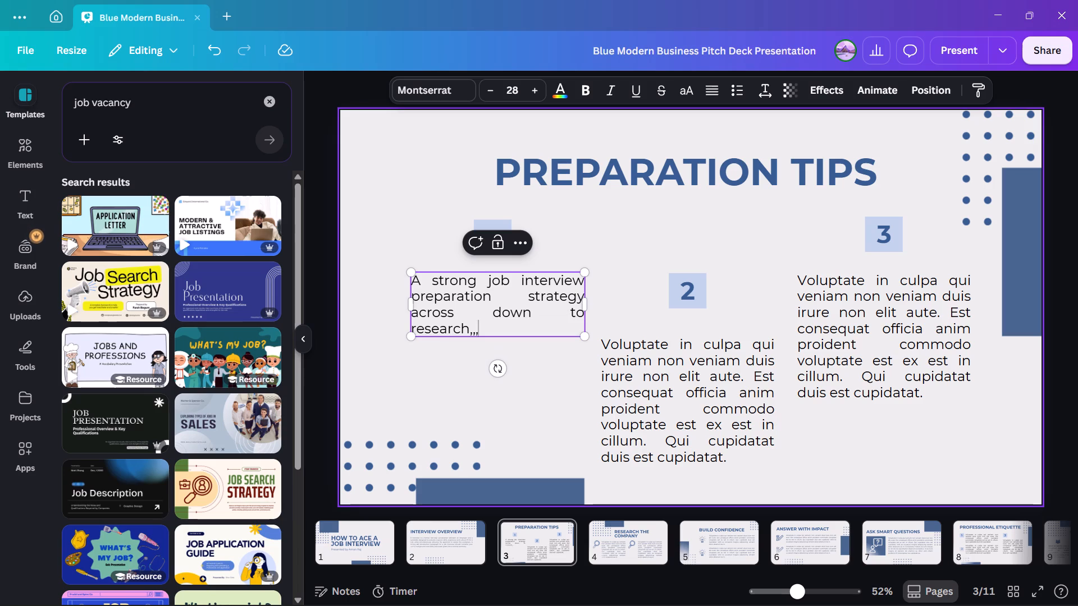
key(BackSpace)
key(BackSpace)
key(space)
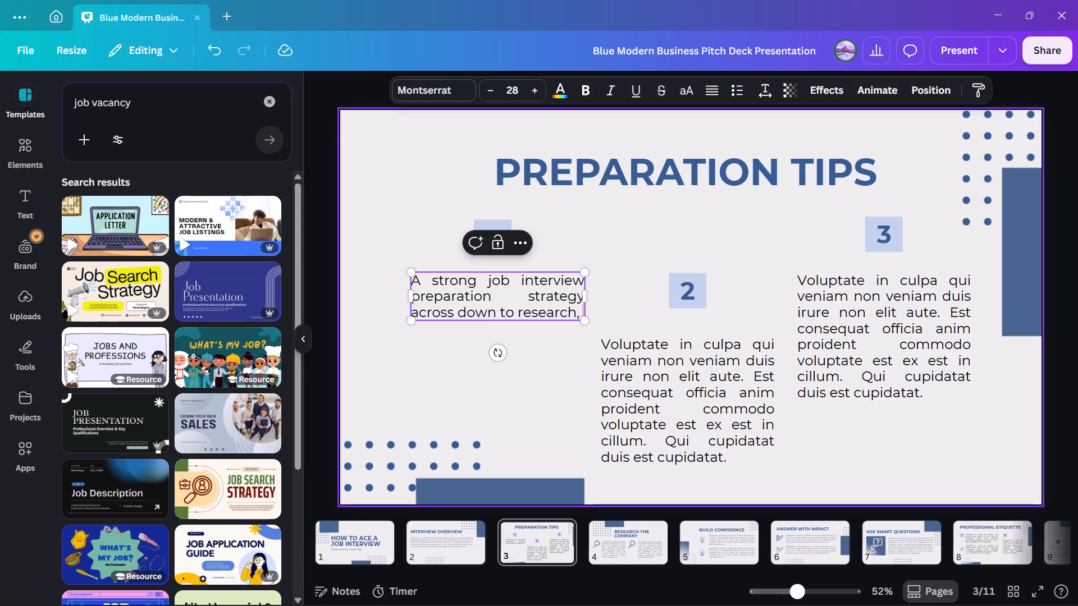
text(practu)
key(BackSpace)
text(ice)
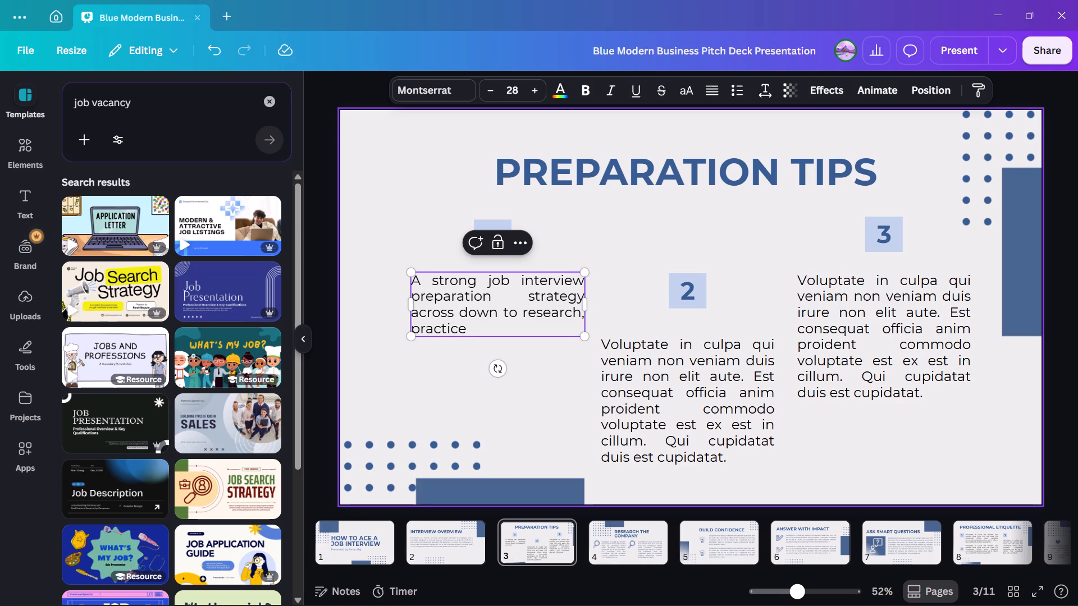
Finish the first tip 1 sentence with ", and clear presentation.".
text(, and)
key(space)
text(clear)
key(space)
text(presentation)
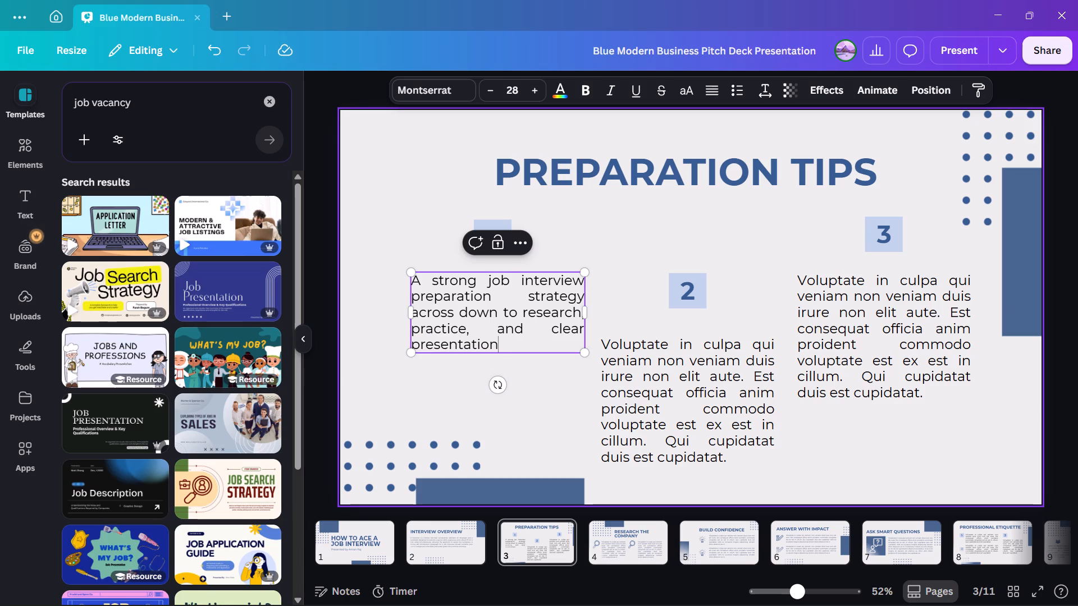
key(period)
Start a second sentence in the tip 1 paragraph with the capitalised word "Start".
key(space)
text(start)
key(space)
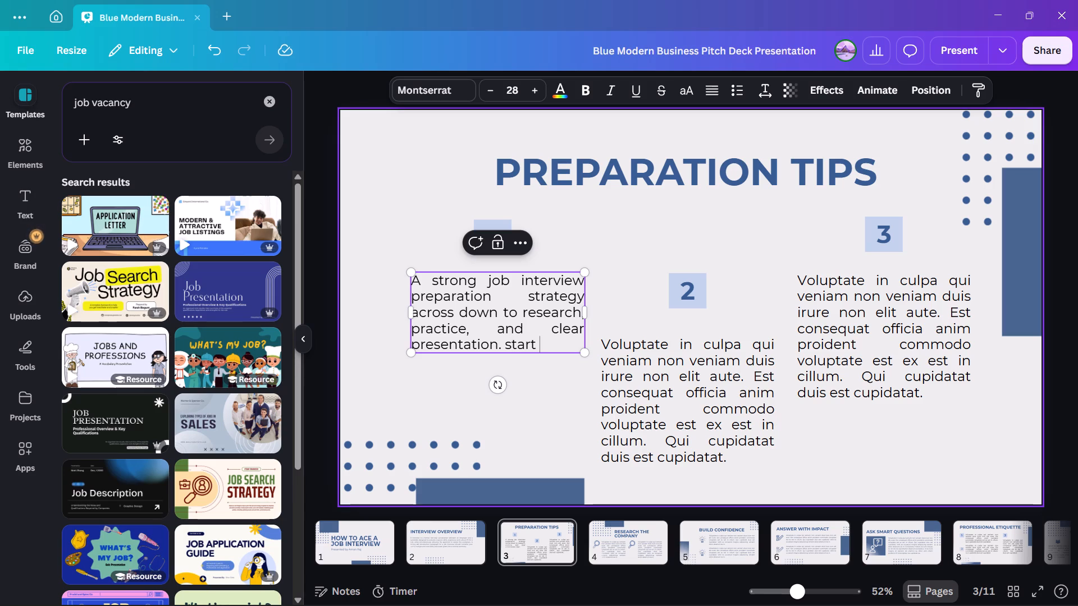
key(Left)
key(Left)
key(Left)
key(Left)
key(Left)
key(BackSpace)
key(shift+s)
key(Right)
key(Right)
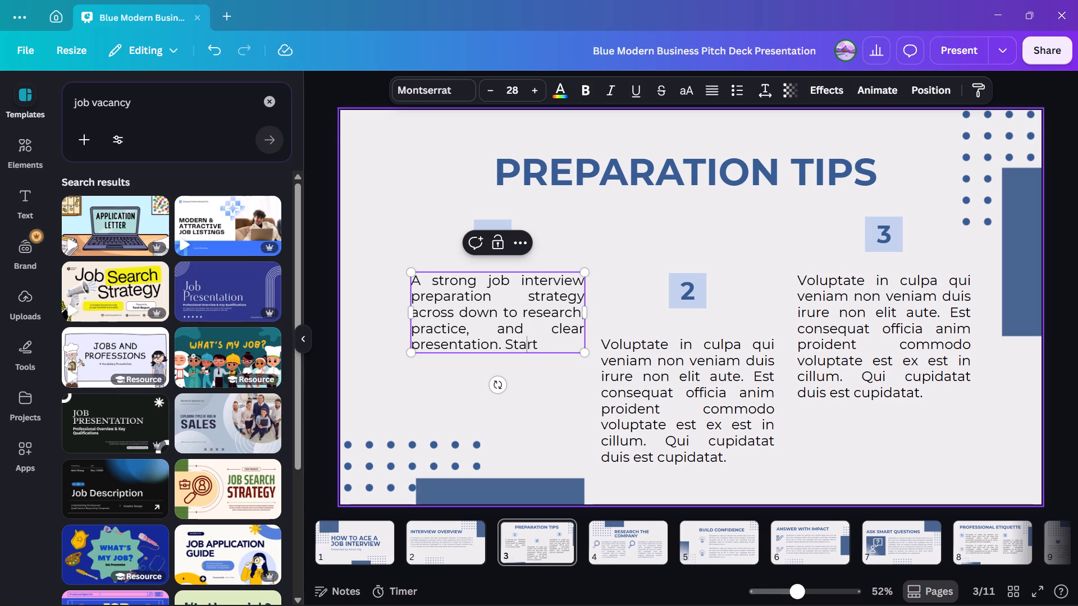
key(Right)
key(Right)
key(space)
Continue the second tip 1 sentence with "by reviewing the job description".
text(by)
key(space)
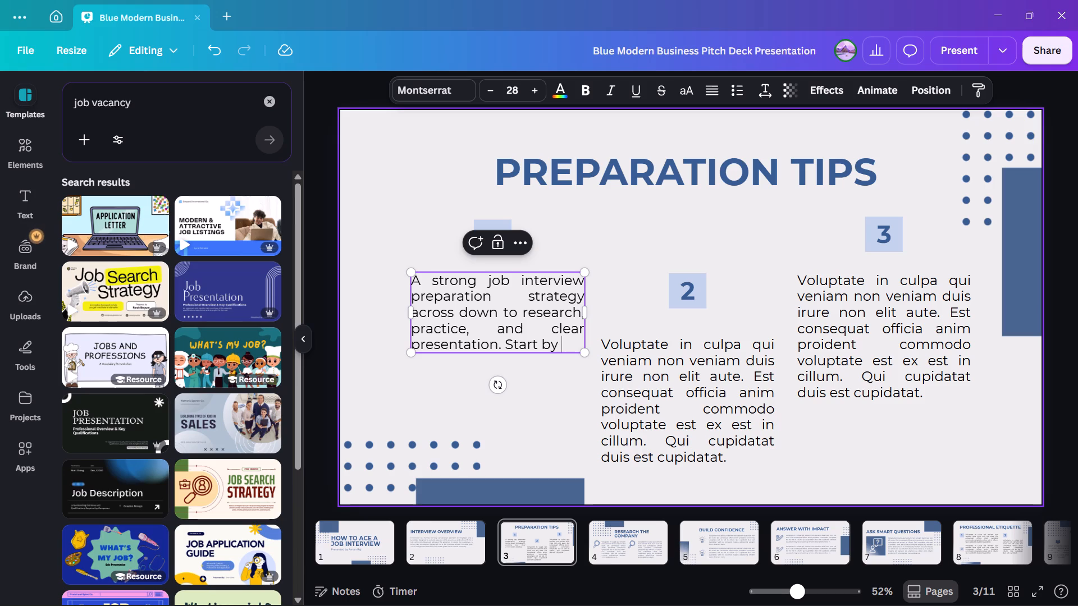
text(review)
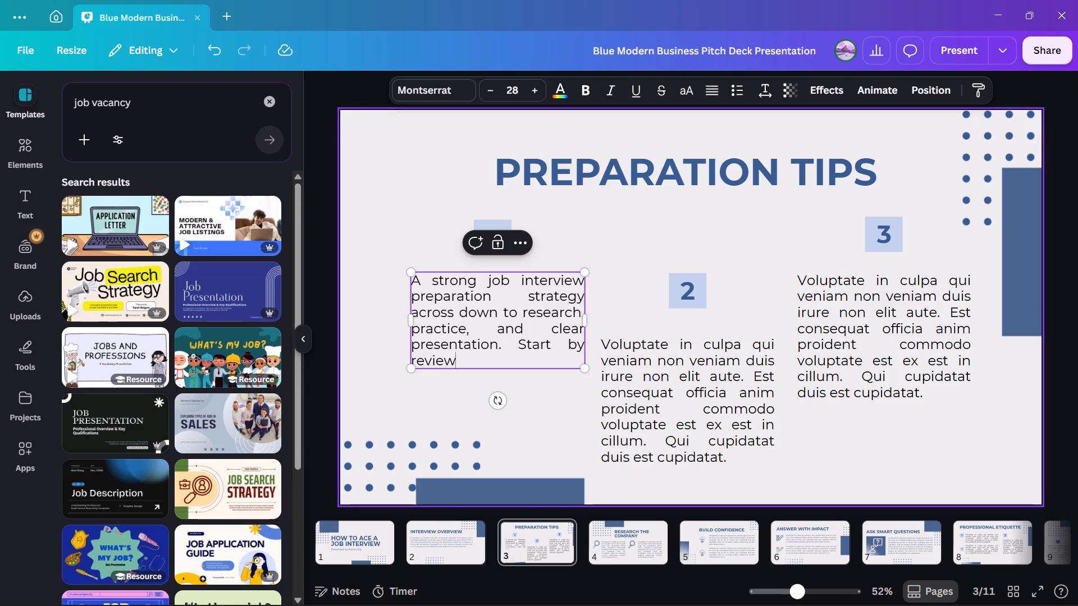
text(ing)
key(space)
text(the jo)
text(b descri)
text(ption)
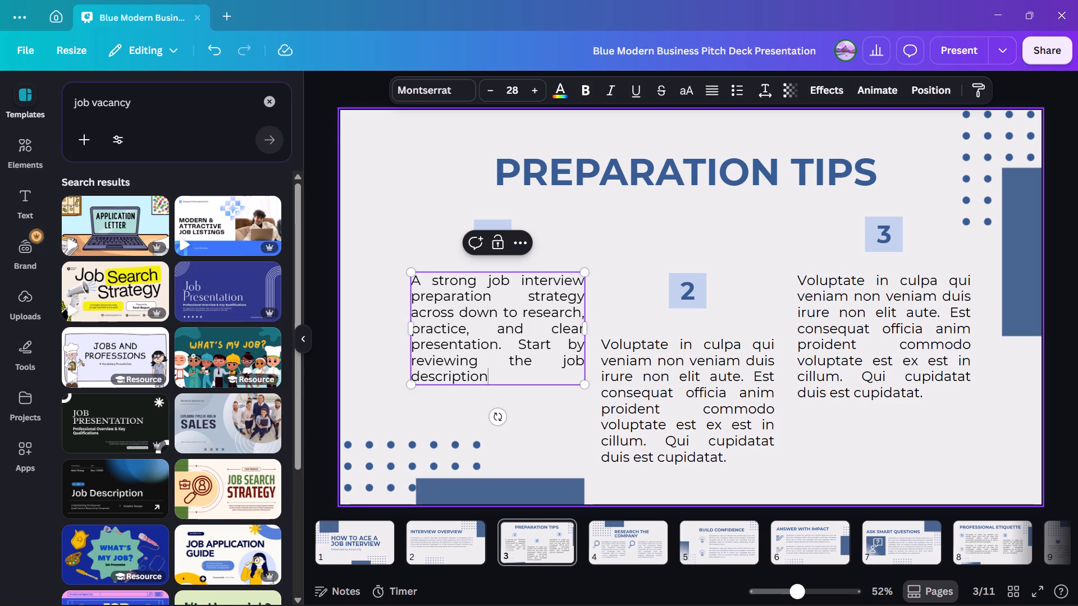
key(space)
Finish the second tip 1 sentence with "closely to match your skill with company's core needs.".
text(closely to matchh)
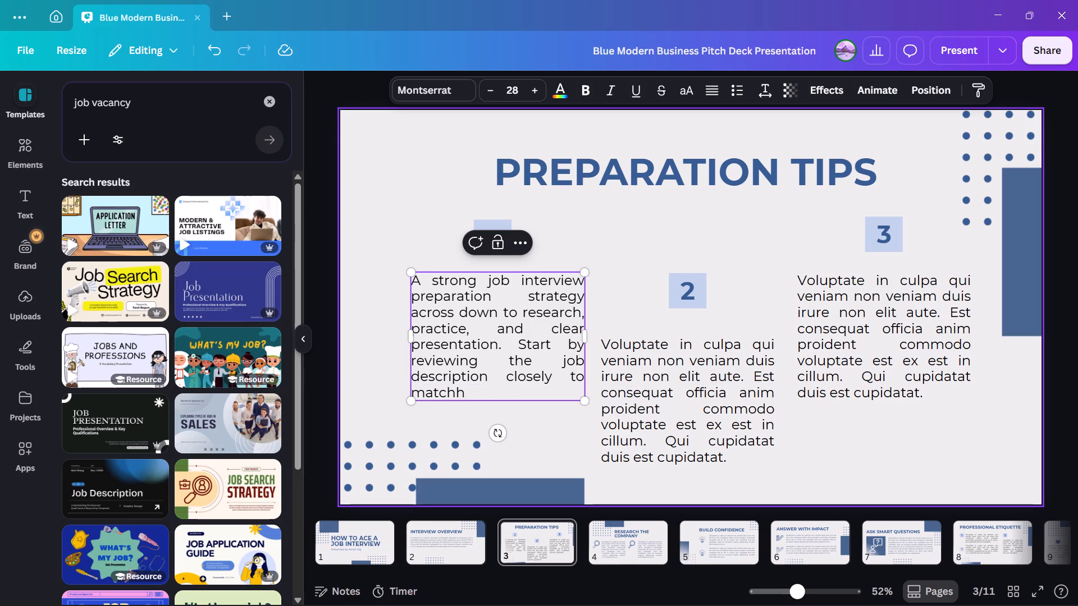
key(BackSpace)
key(space)
text(your skill)
key(space)
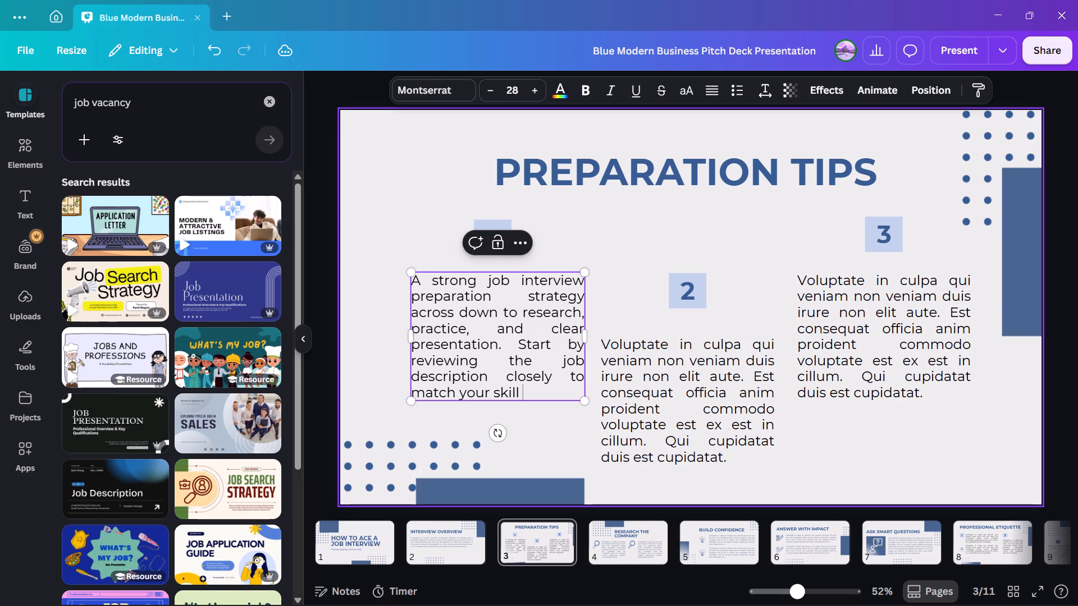
text(with company)
key(space)
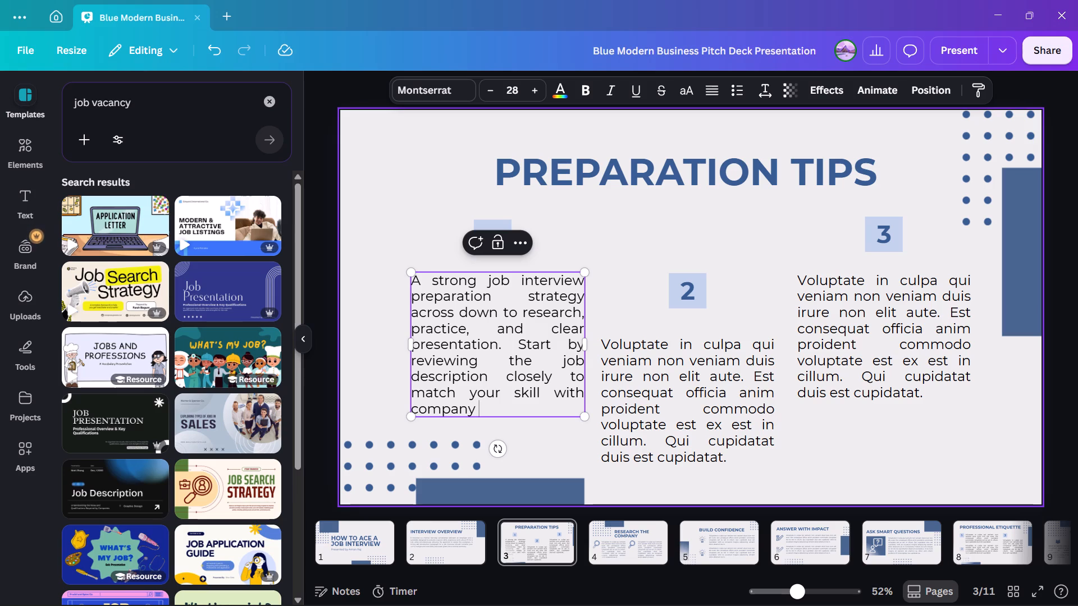
key(BackSpace)
text('s core)
key(space)
text(needs.)
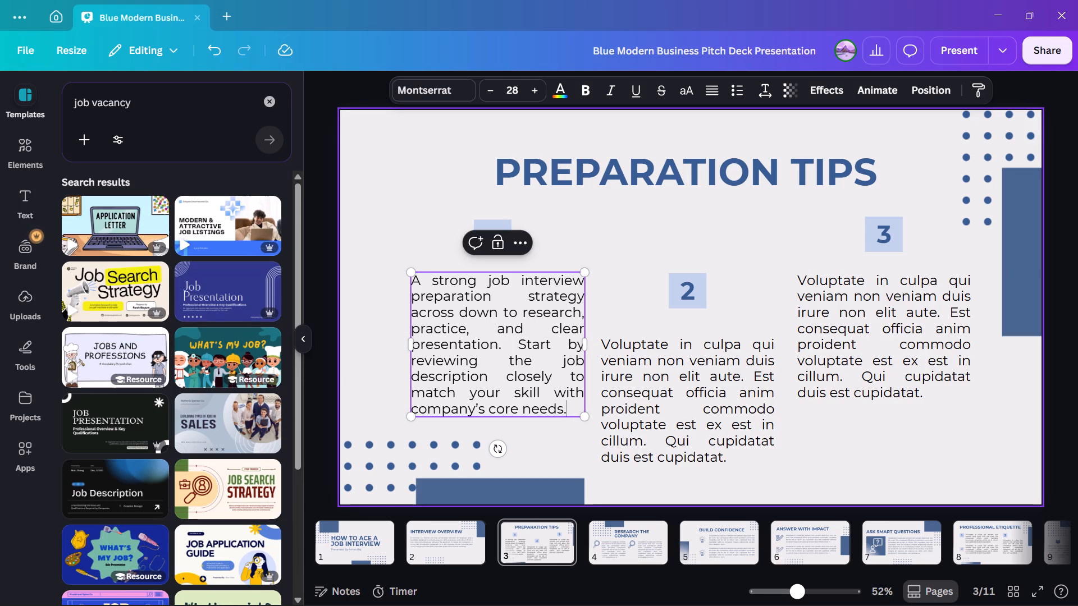
key(Right)
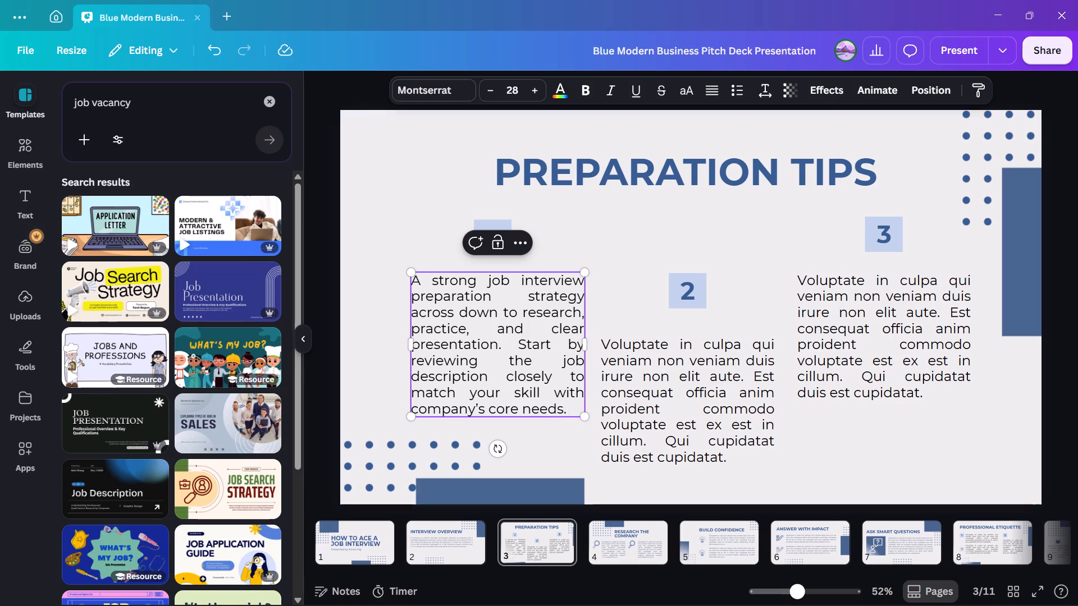
Replace the placeholder paragraph under tip 2 with the opening words "Research the employer's".
click(692, 407)
click(692, 407)
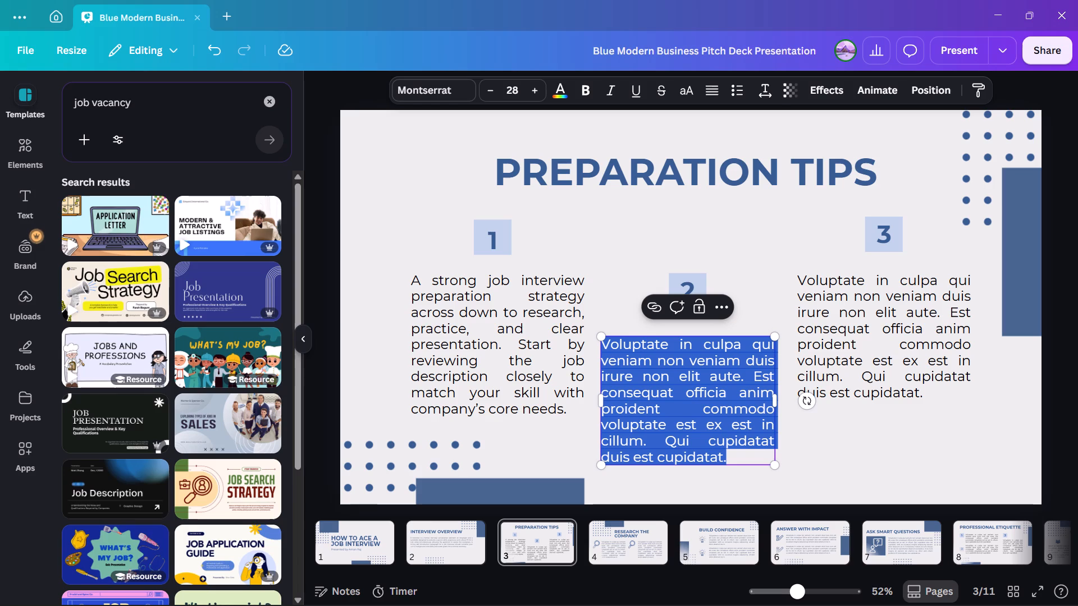
key(BackSpace)
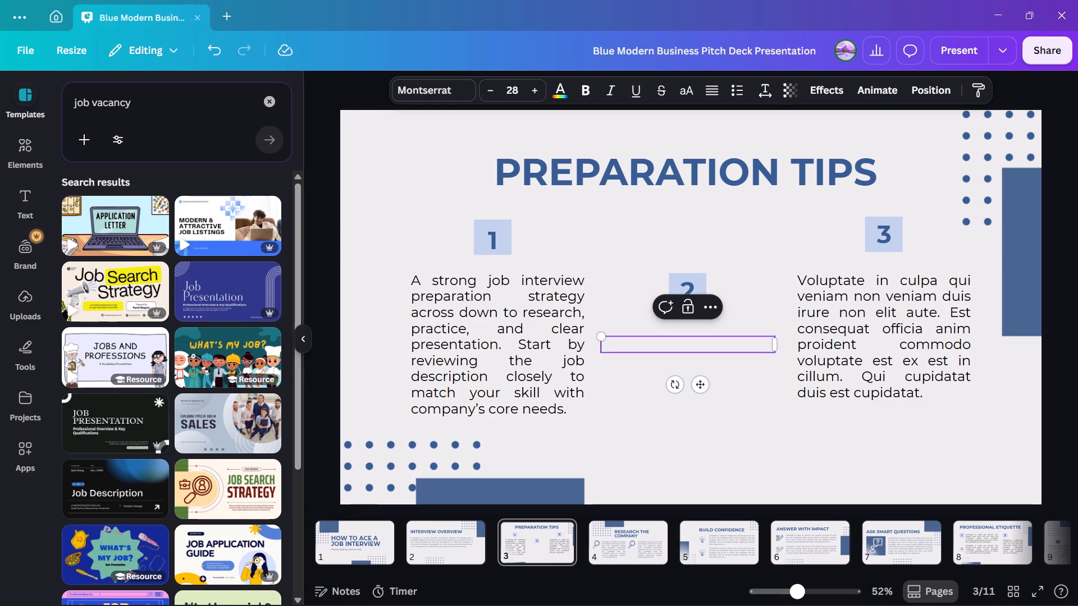
text(Resea)
text(rch)
key(space)
text(the employee)
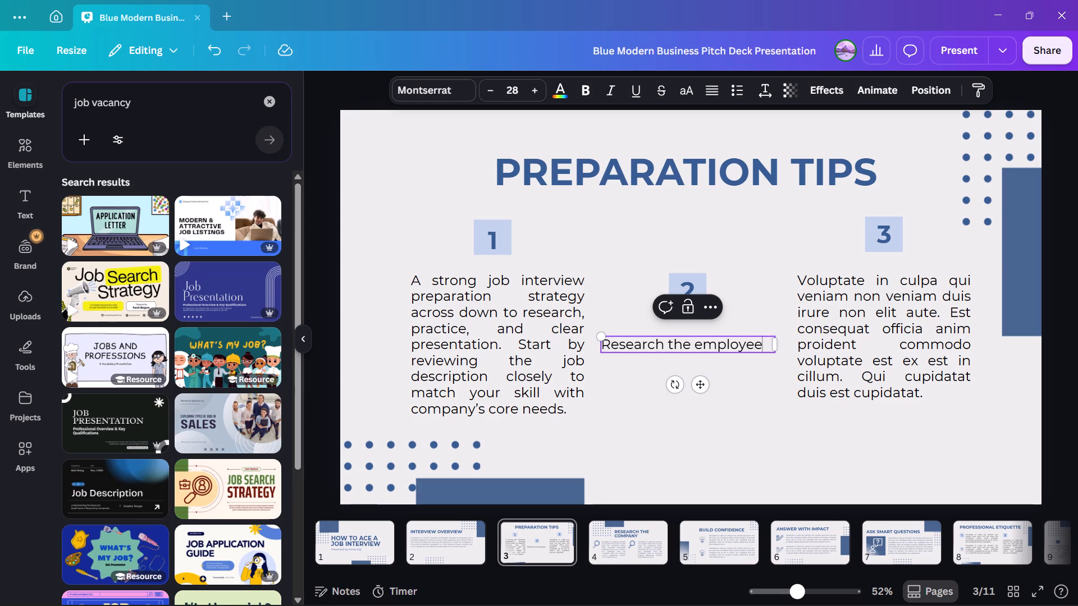
key(BackSpace)
key(BackSpace)
text(er)
key(period)
key(BackSpace)
text('s)
key(space)
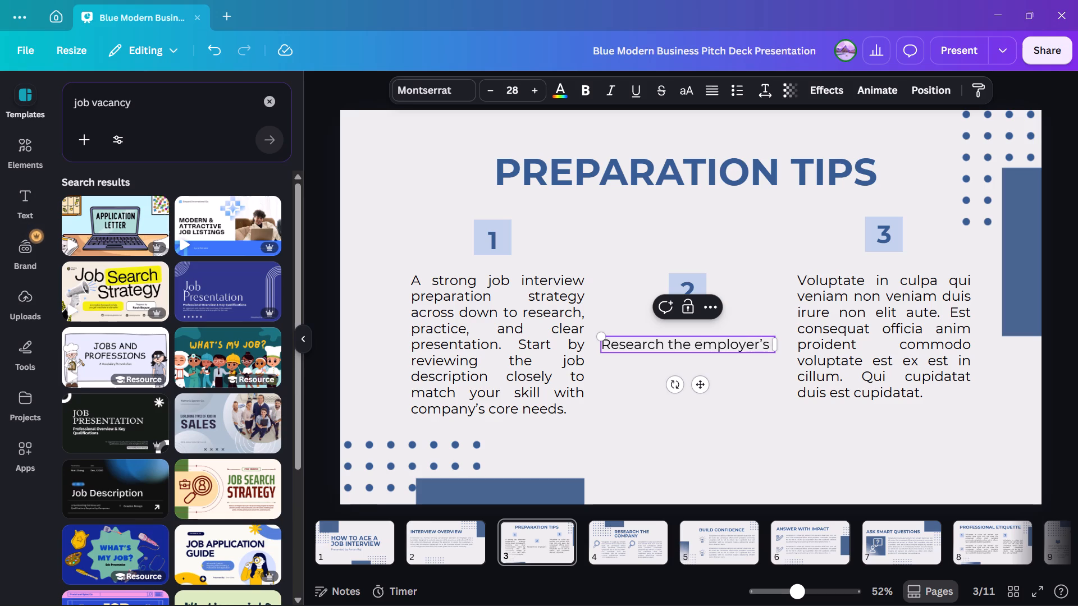
Continue the tip 2 sentence with "mission, culture,products and recent updates so u can".
text(mission)
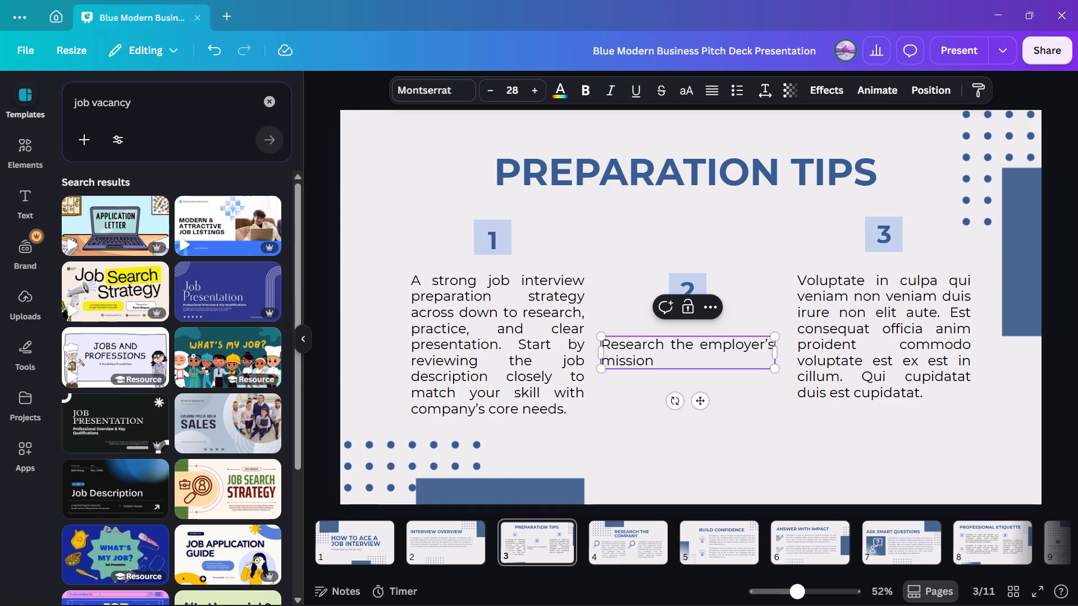
text(,)
key(space)
text(culture)
text(,products and recent)
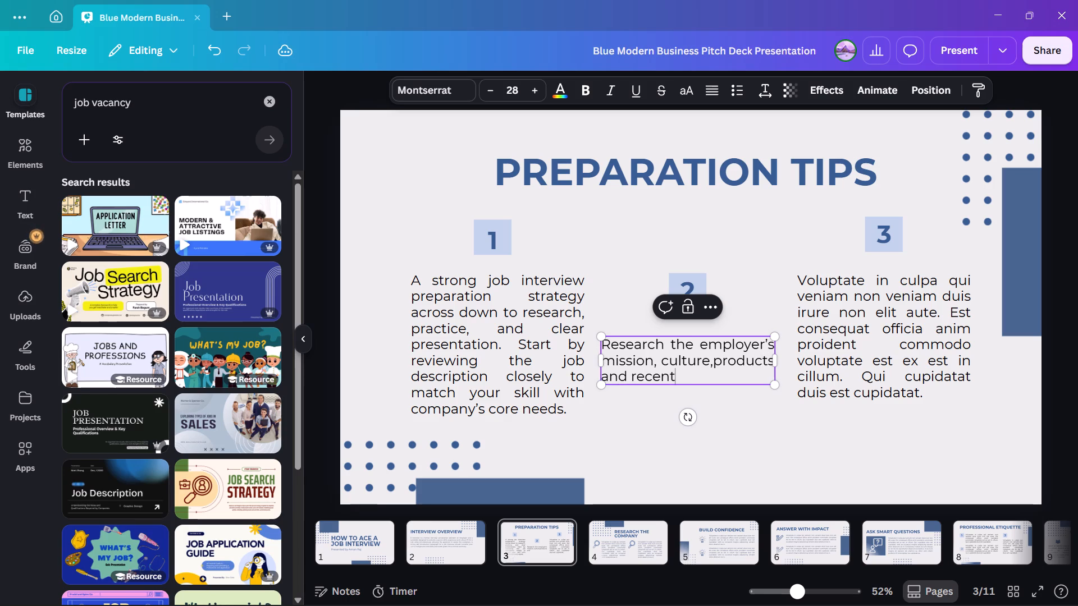
key(space)
text(updta)
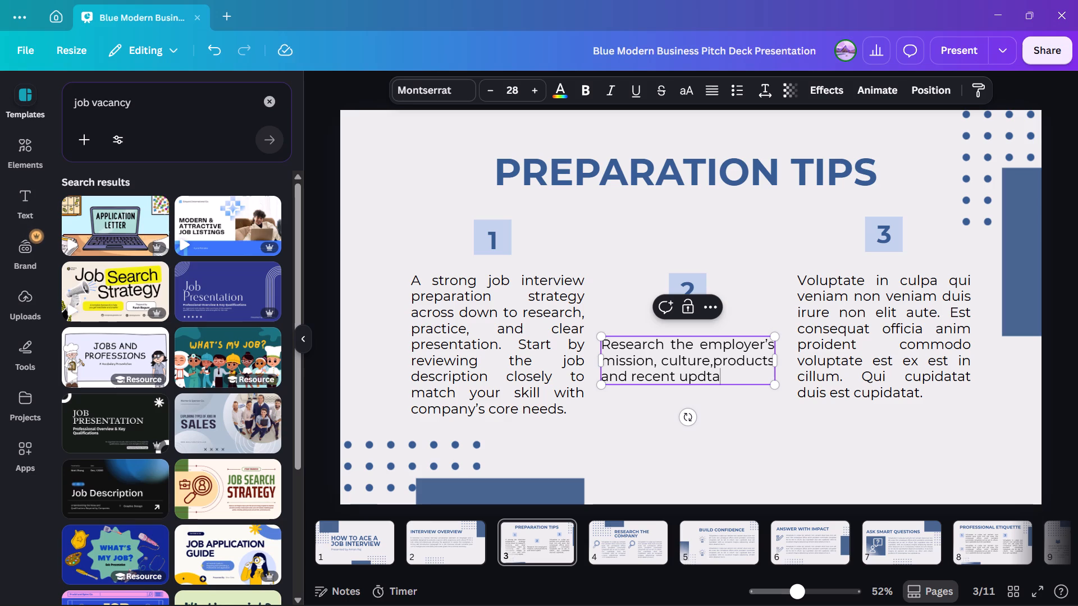
key(BackSpace)
key(BackSpace)
text(ates so u can)
key(space)
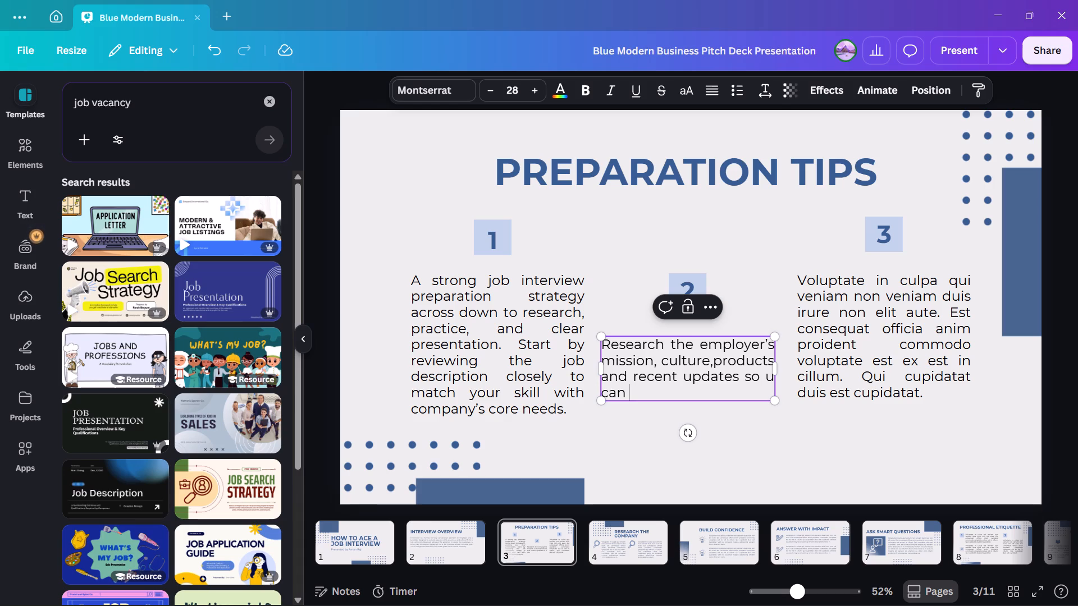
Finish the first tip 2 sentence with "speak directlty to their goals.".
text(spe)
text(ak directlt to)
key(space)
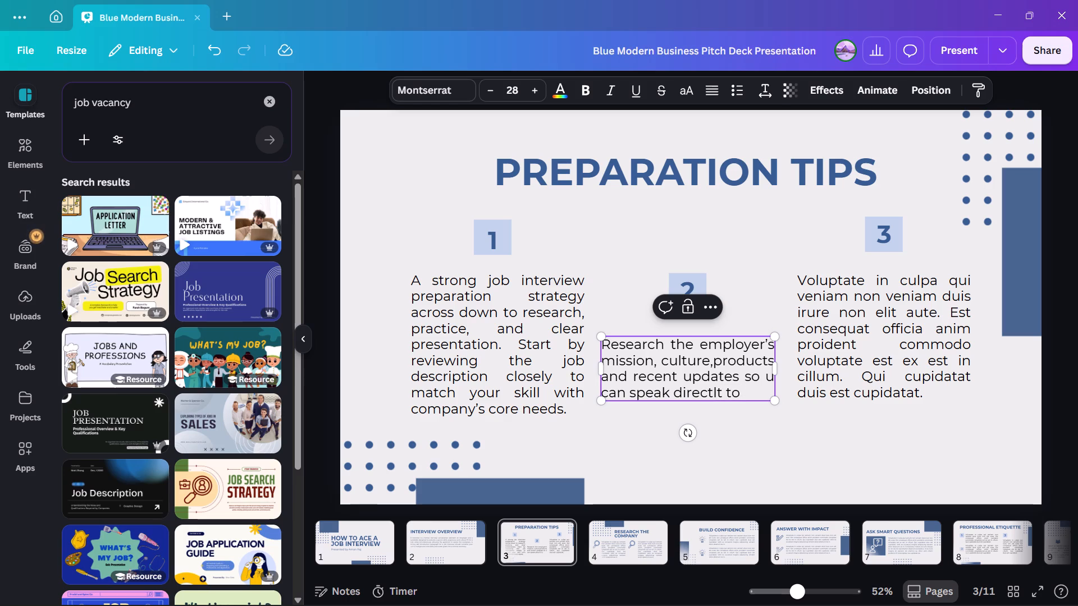
key(BackSpace)
key(BackSpace)
key(BackSpace)
key(BackSpace)
text(y to)
key(space)
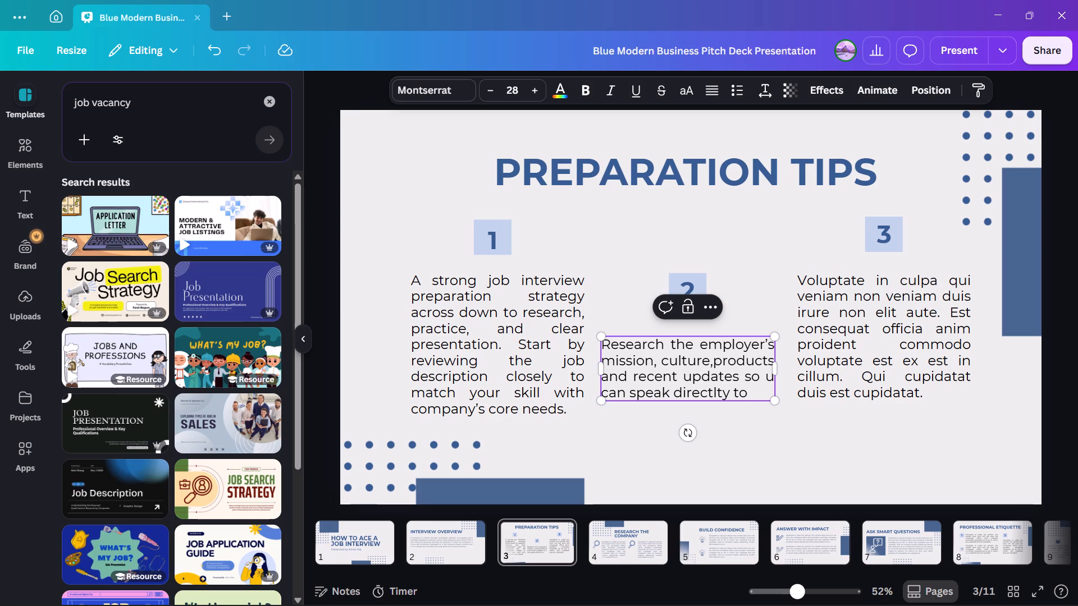
text(their)
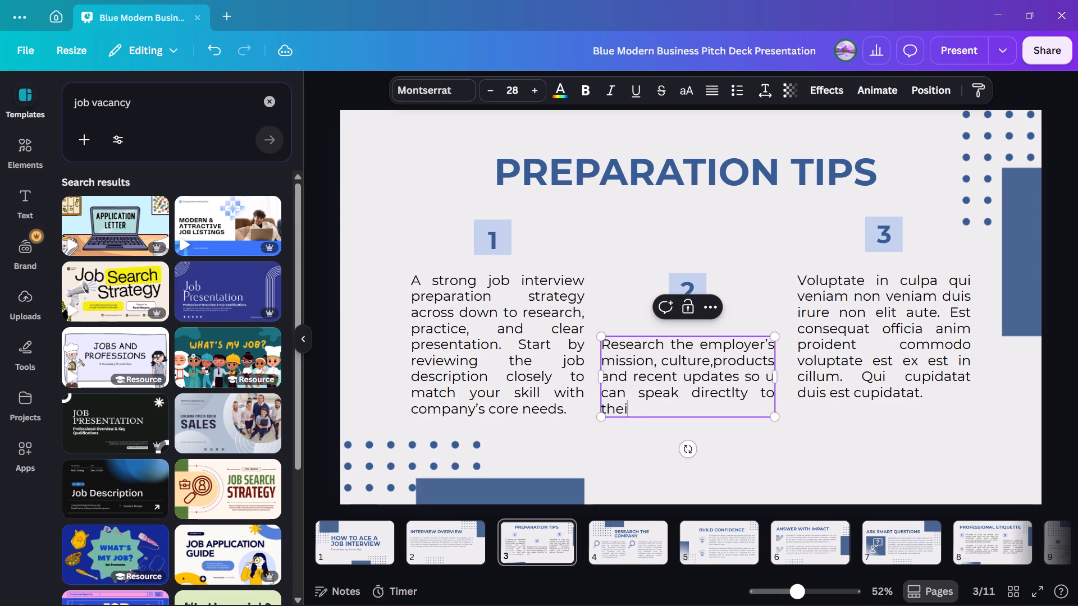
key(space)
text(goals.)
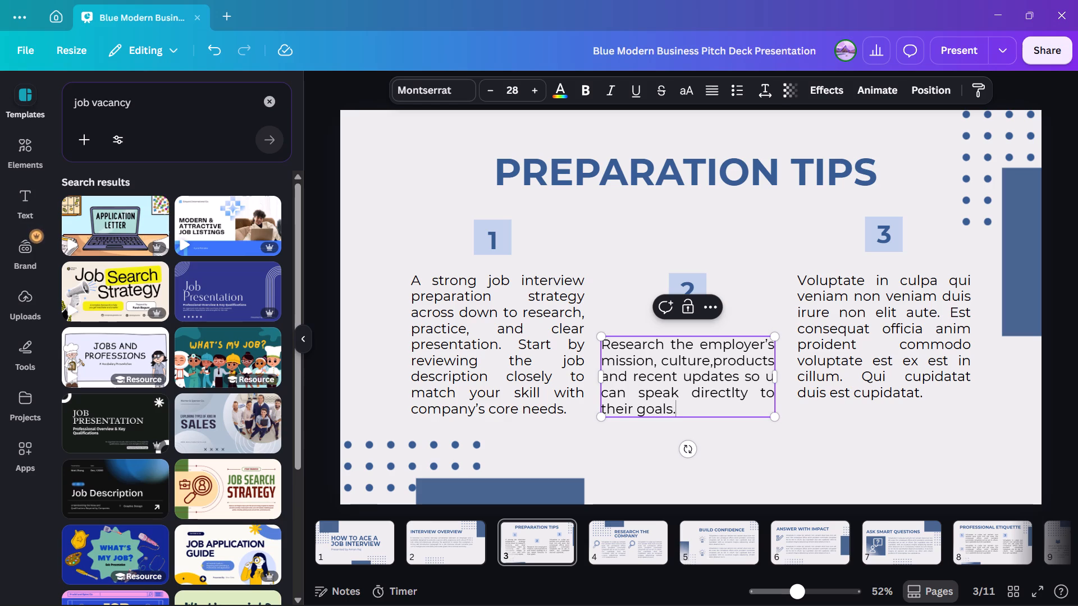
Start a second sentence in the tip 2 paragraph with "Practice amswering common question".
key(space)
key(shift+p)
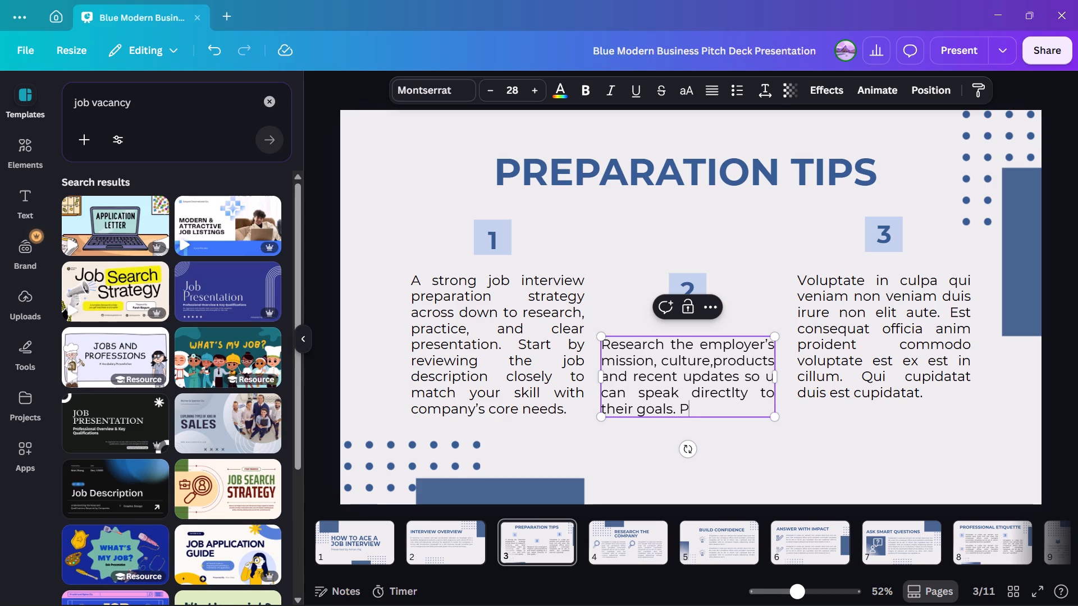
text(ractice)
key(space)
text(amswering)
key(space)
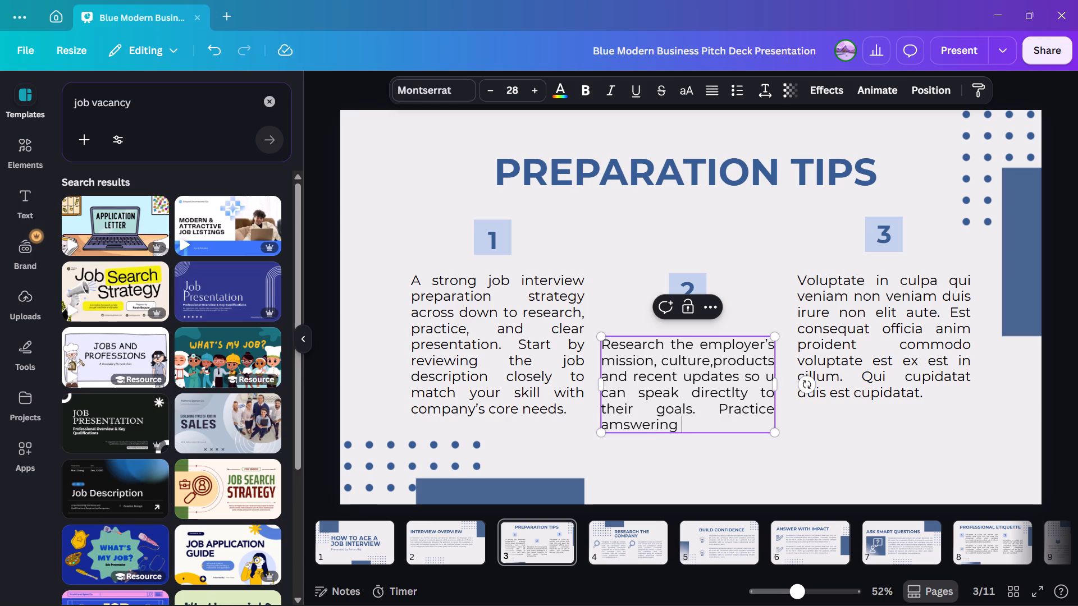
text(common)
key(space)
text(question)
key(space)
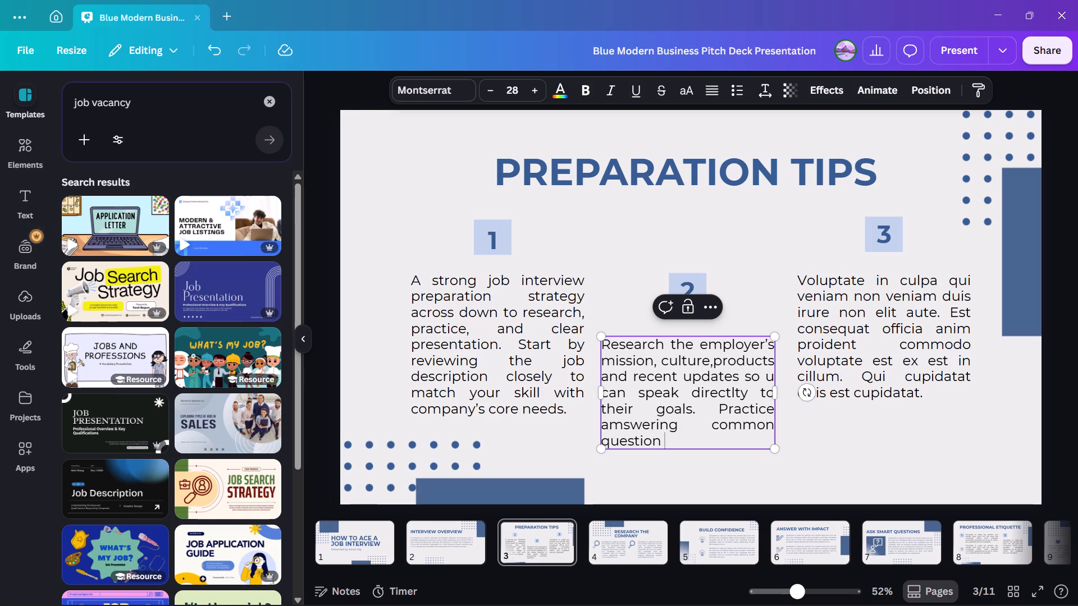
Correct the misspelled word "amswering" to "answering" in the tip 2 paragraph.
key(Up)
key(Left)
key(Left)
key(Left)
key(Left)
key(Left)
key(Left)
key(BackSpace)
key(n)
Finish the second tip 2 sentence, after "common question", with: like “Tell me about Yourself”.
key(Down)
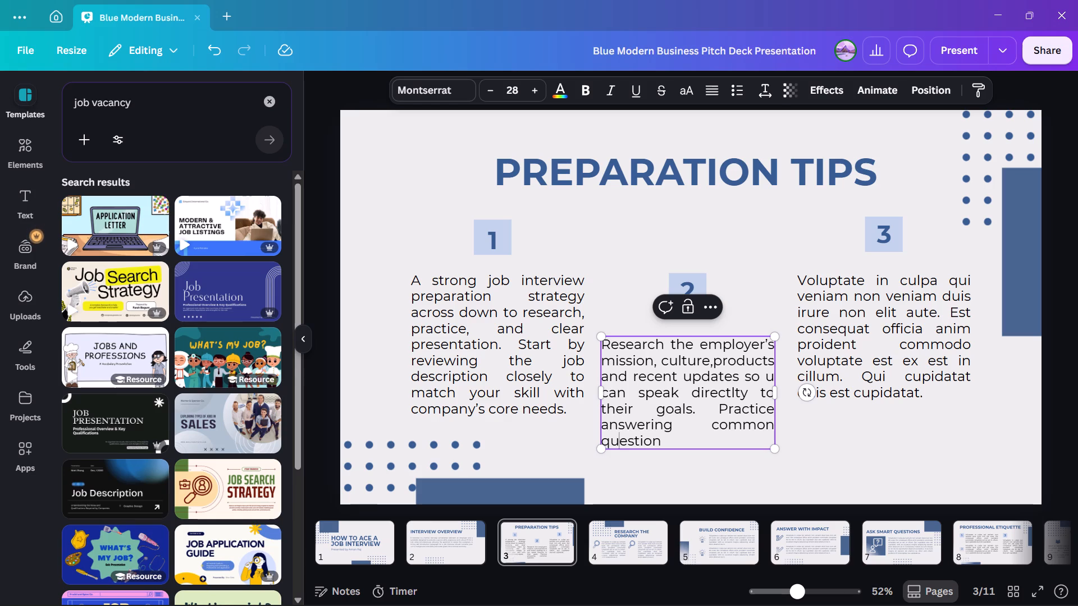
key(Right)
key(Right)
key(Right)
key(Right)
key(Right)
key(Right)
key(Right)
key(Right)
key(Right)
text(like)
key(space)
key(shift+quotedbl)
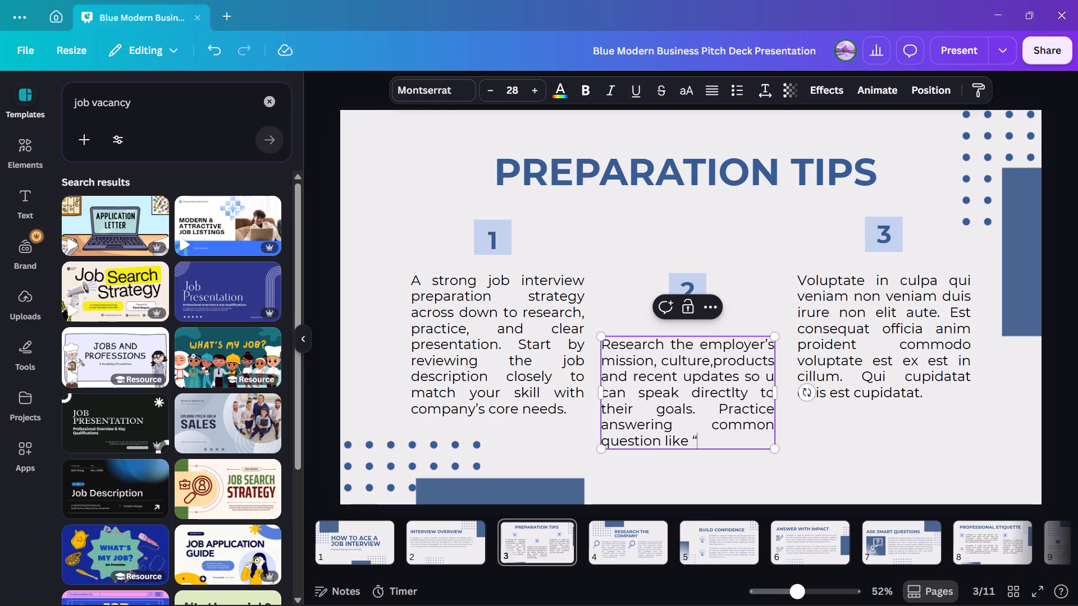
key(shift+quotedbl)
key(Left)
text(Tel)
key(space)
key(BackSpace)
text(l me about)
key(space)
text(Yo)
key(u)
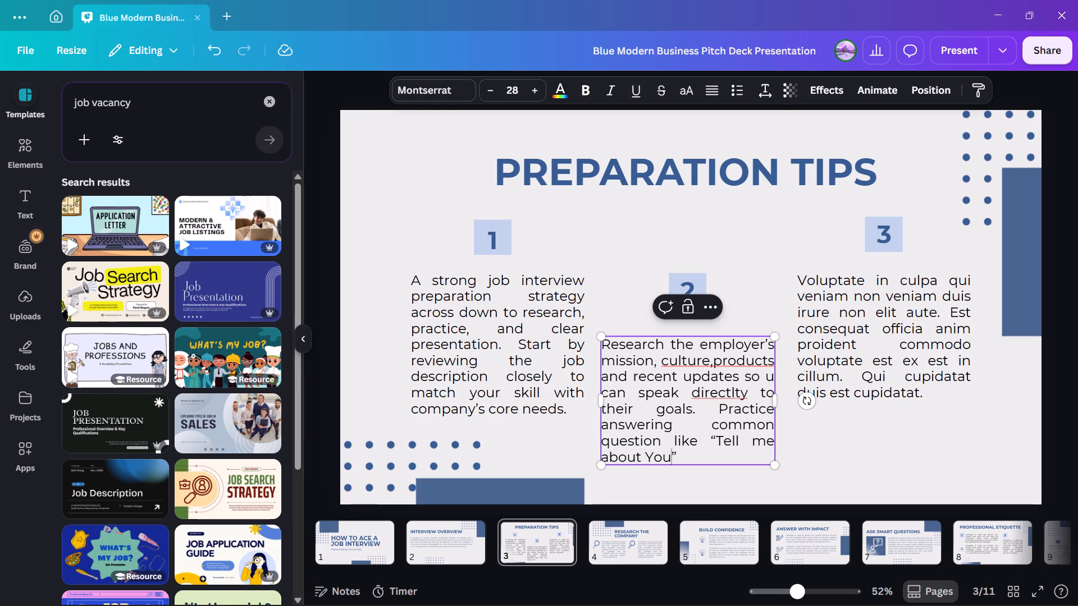
text(rself)
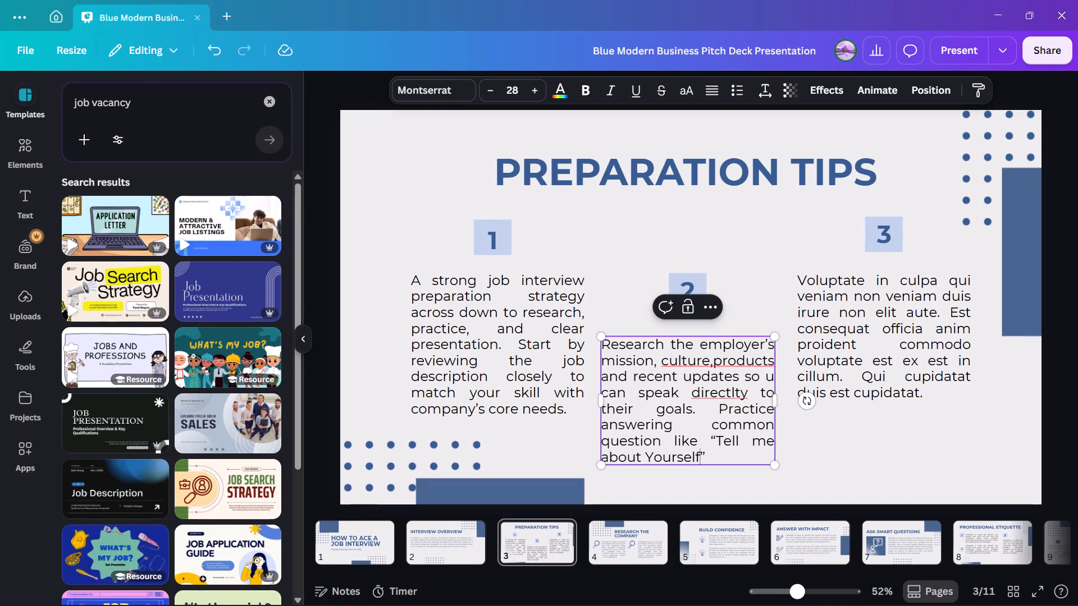
key(Right)
key(period)
Insert the missing space after "culture," and correct "directlty" to "directly" in the tip 2 paragraph.
click(711, 363)
click(714, 362)
key(space)
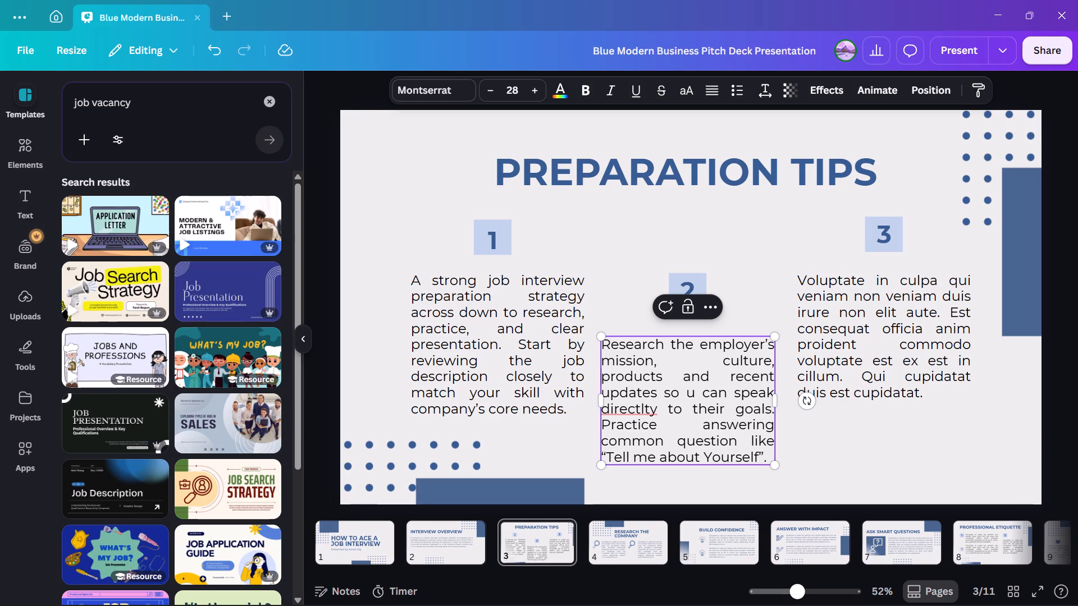
click(648, 406)
key(BackSpace)
Replace the placeholder paragraph under tip 3 with the opening words "Organize your documents".
click(821, 328)
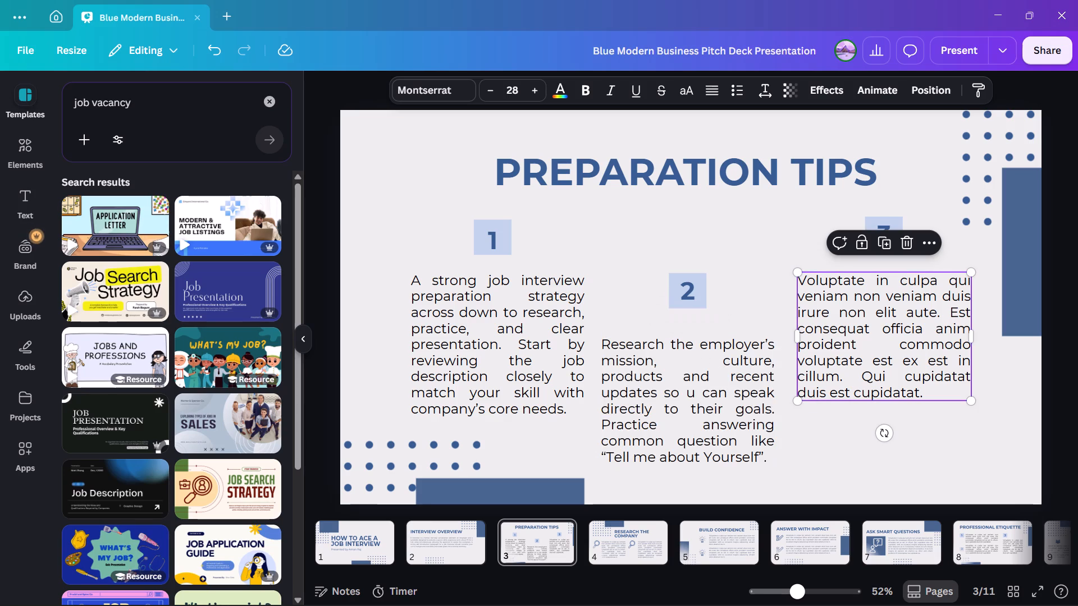
double_click(821, 328)
key(BackSpace)
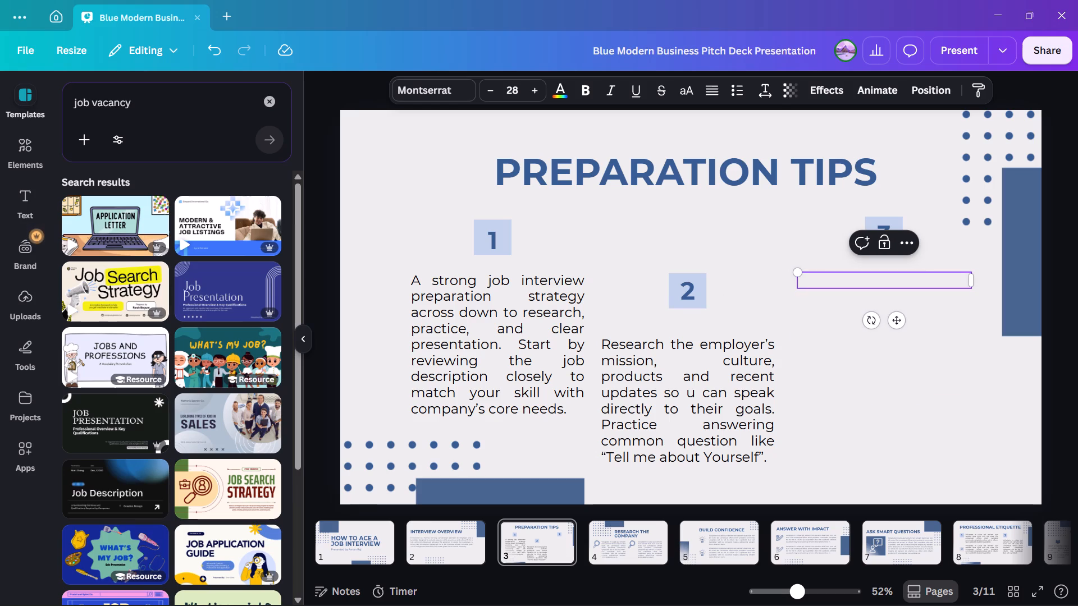
key(shift+o)
text(rga)
text(nize your)
key(space)
text(do)
text(cum)
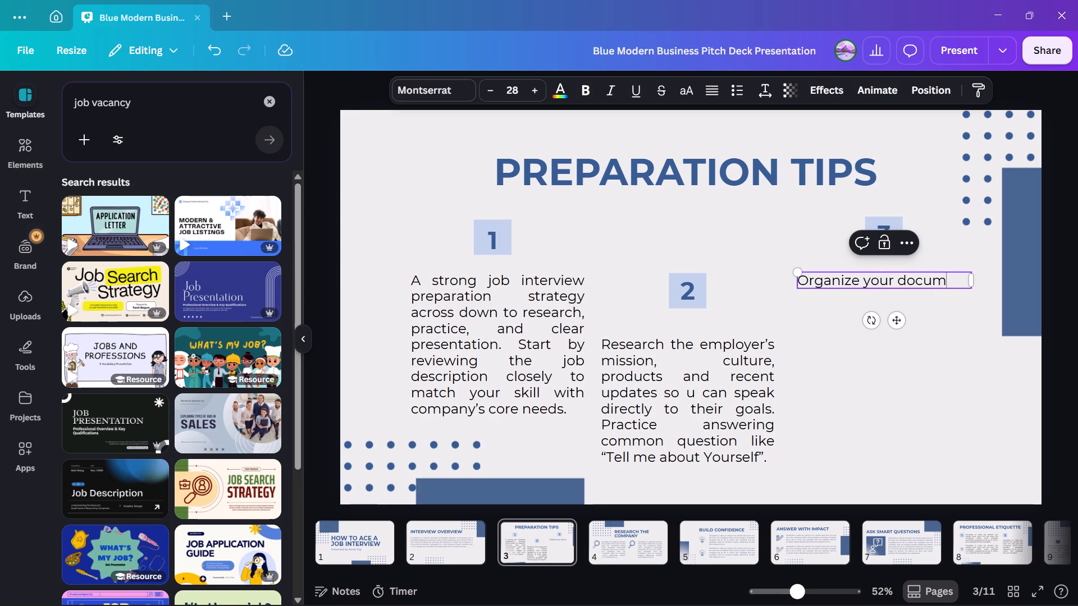
text(ent)
key(space)
key(s)
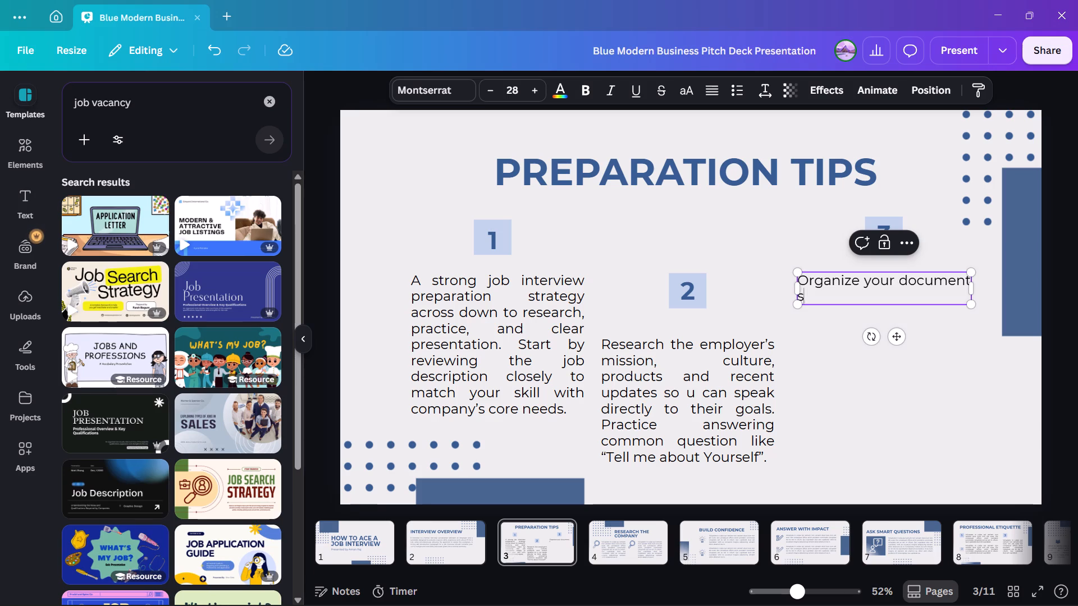
key(BackSpace)
key(BackSpace)
key(s)
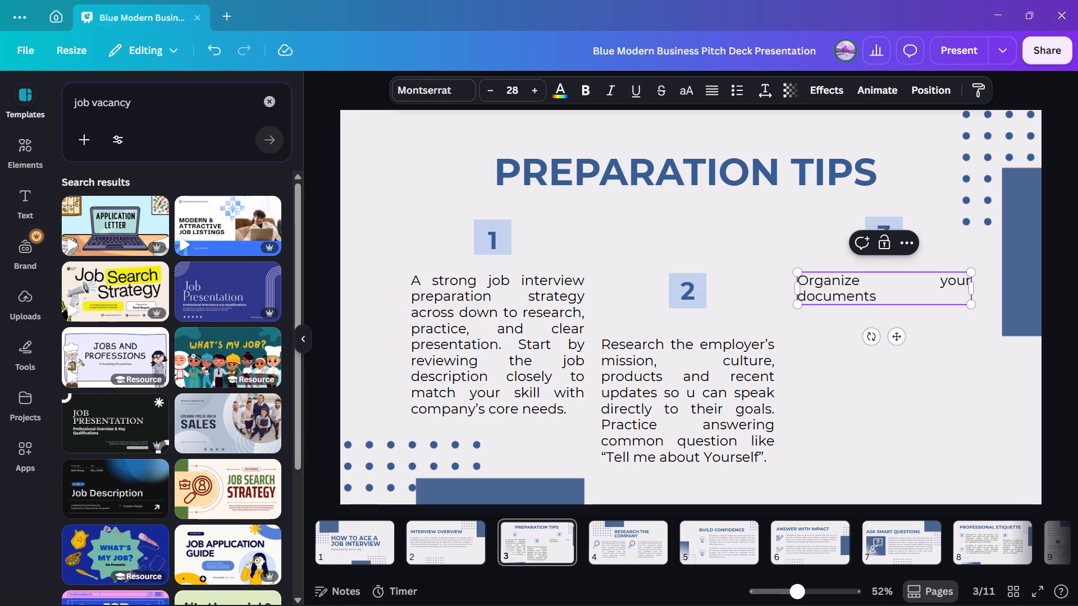
Continue the tip 3 sentence with ", including hard copies of your copies".
key(space)
key(BackSpace)
text(, o)
key(BackSpace)
key(i)
text(ncluding)
key(space)
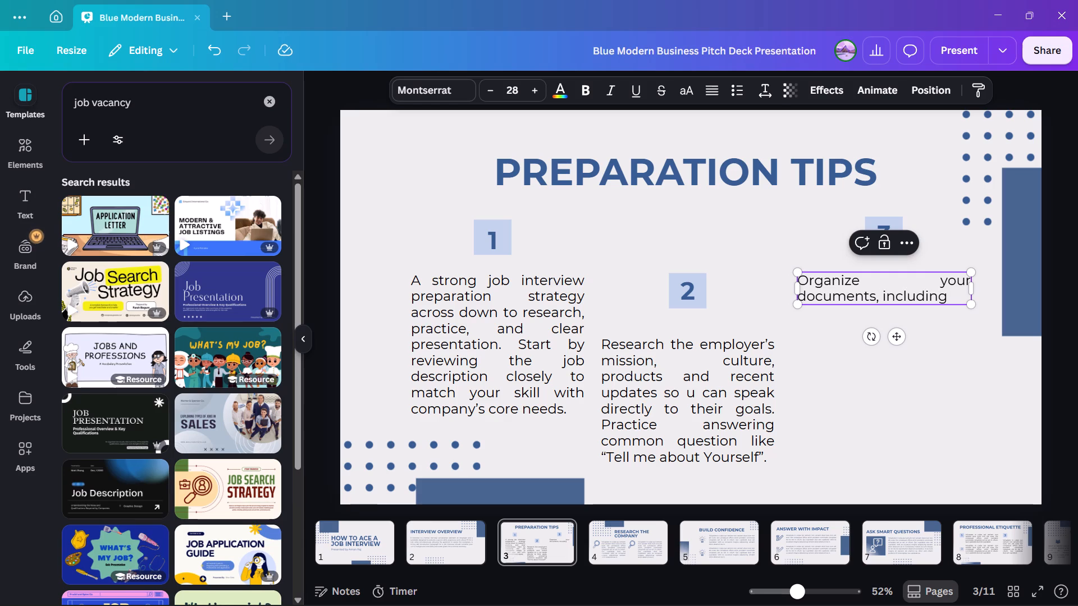
text(hard)
key(space)
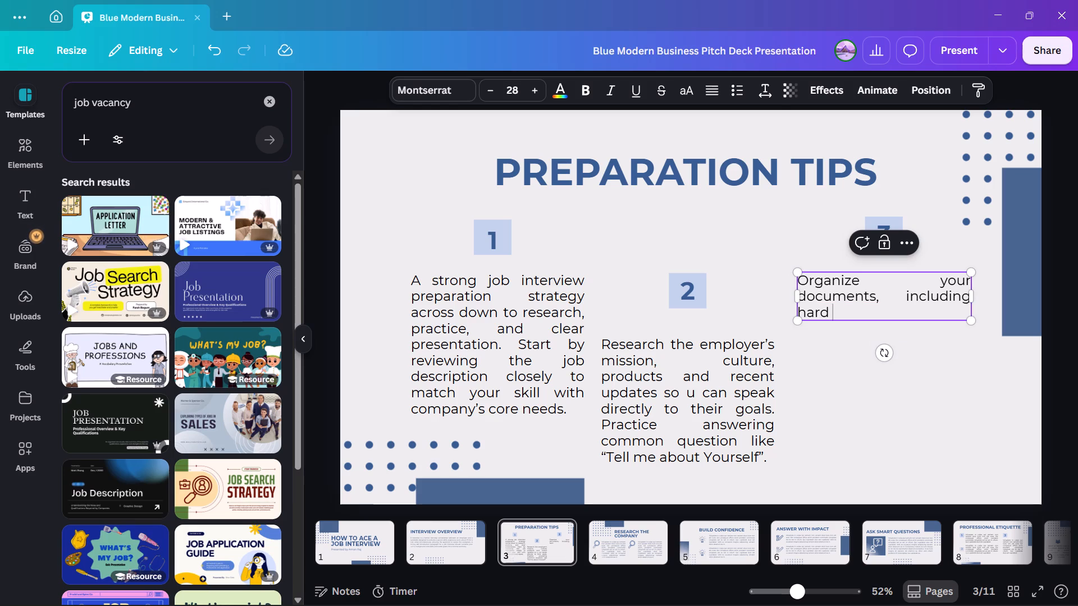
text(copies)
key(space)
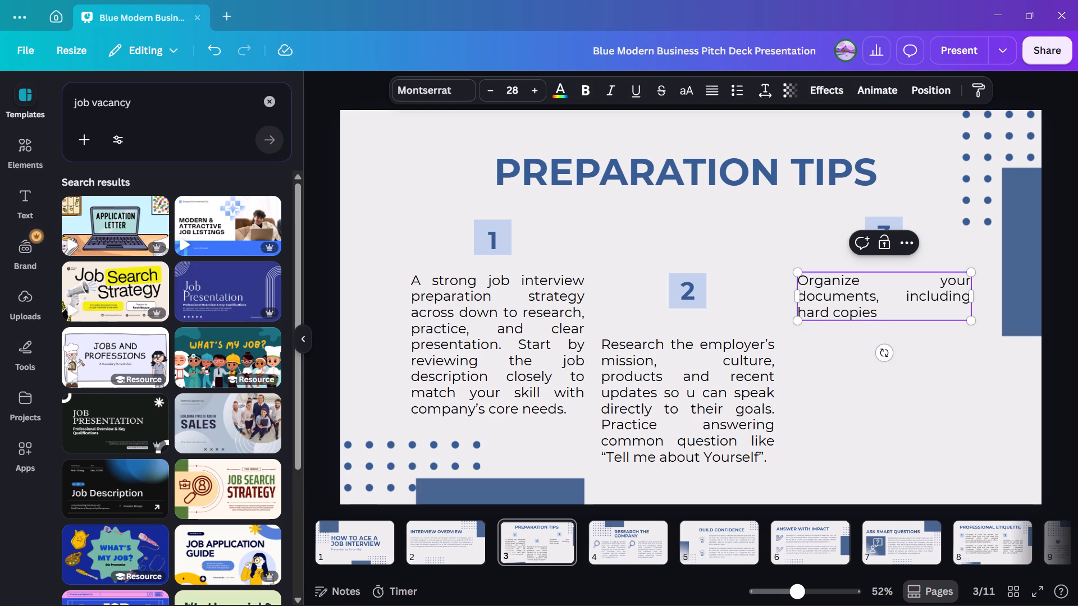
text(of your copies)
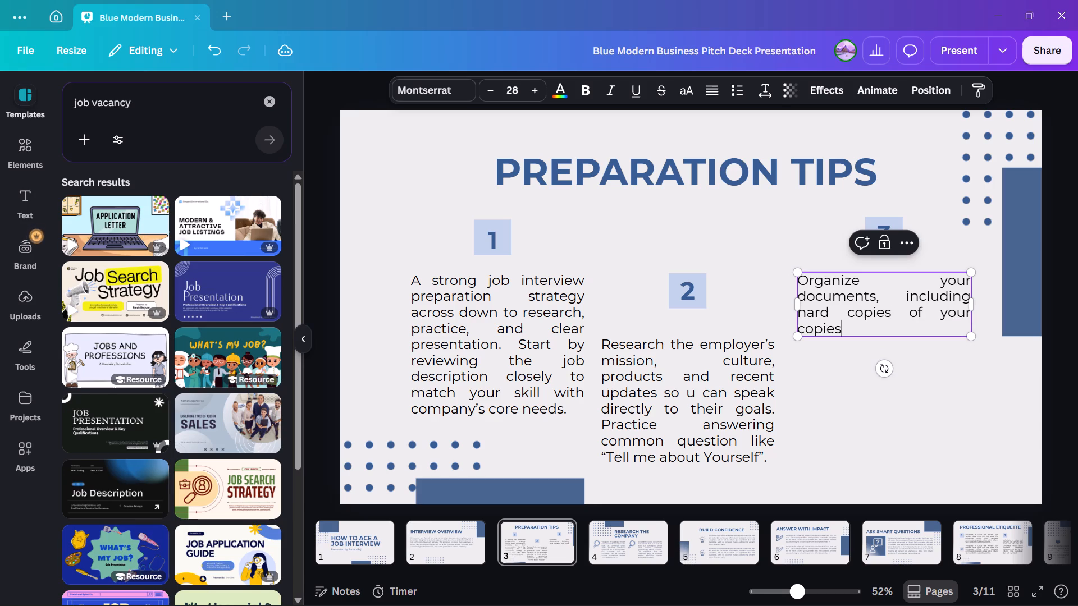
Extend the tip 3 sentence with "of your CV and certificates".
key(space)
text(of you)
key(space)
key(BackSpace)
text(r)
key(space)
text(CV)
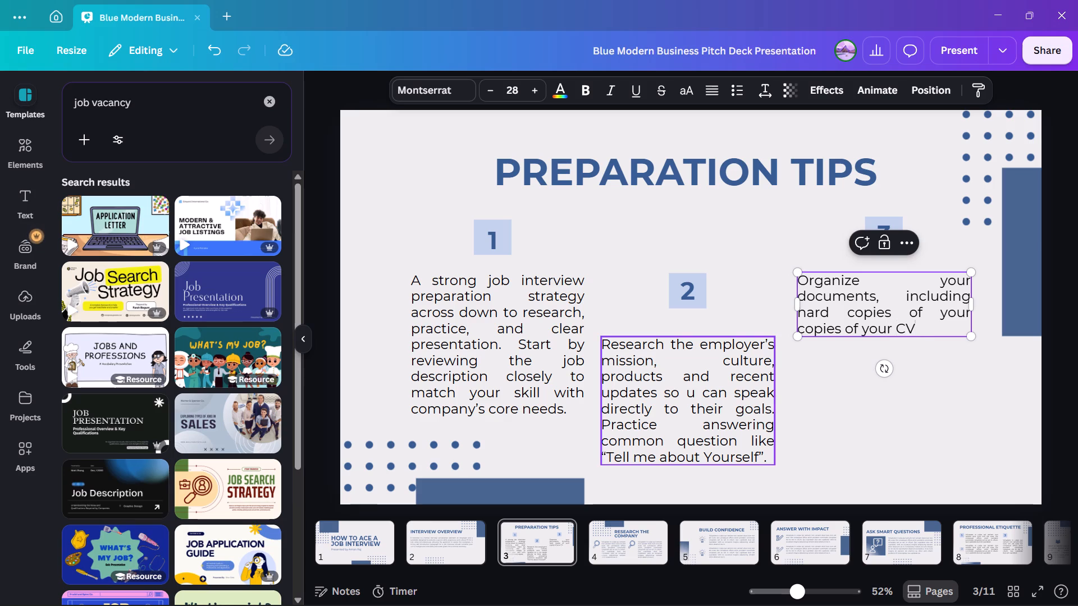
key(space)
text(and)
key(space)
text(certificates)
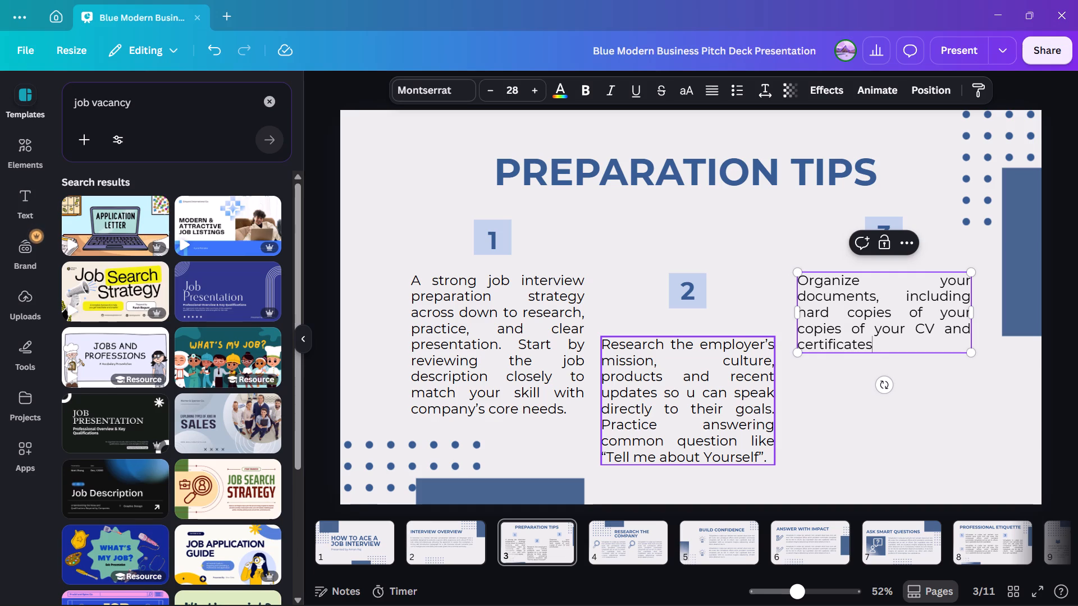
Continue the tip 3 sentence with ", choose", correcting the spelling and spacing of the added word.
text(,chose)
key(Left)
key(Left)
key(o)
key(Right)
key(Right)
key(space)
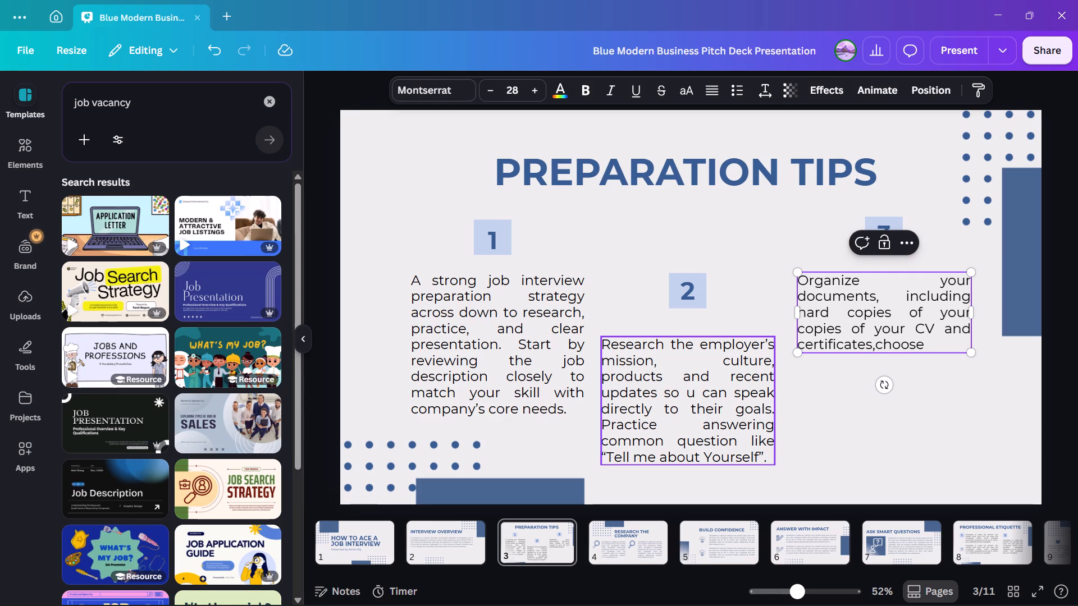
key(Left)
key(Left)
key(Left)
key(Left)
key(Left)
key(Left)
key(Left)
key(space)
key(Right)
key(Right)
key(Right)
key(Right)
key(Right)
key(Right)
key(space)
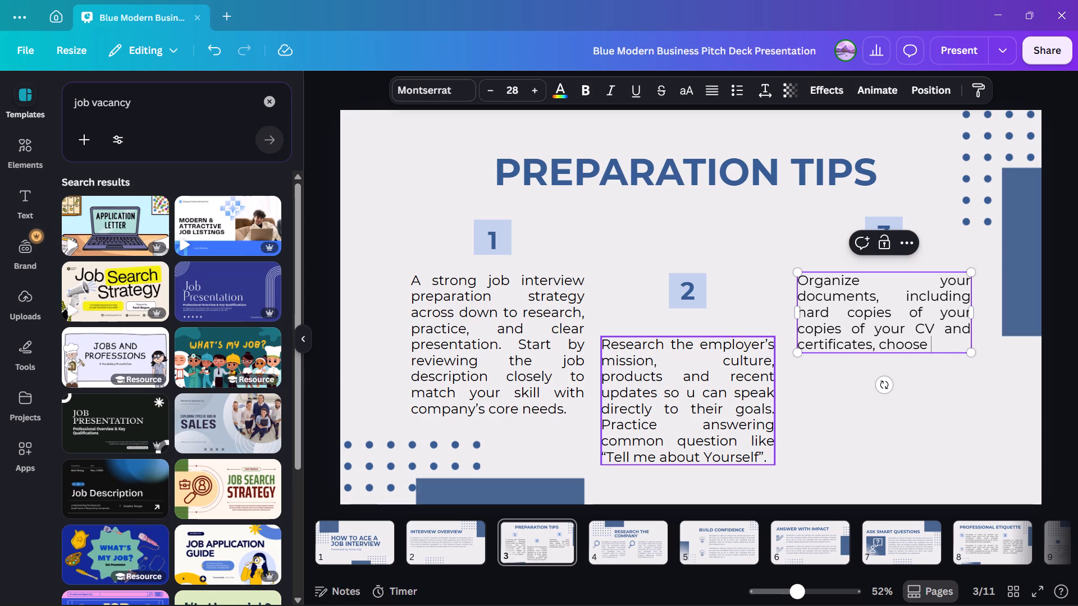
Extend the tip 3 sentence with "neat proffessional attire".
text(neat)
key(space)
text(proffess)
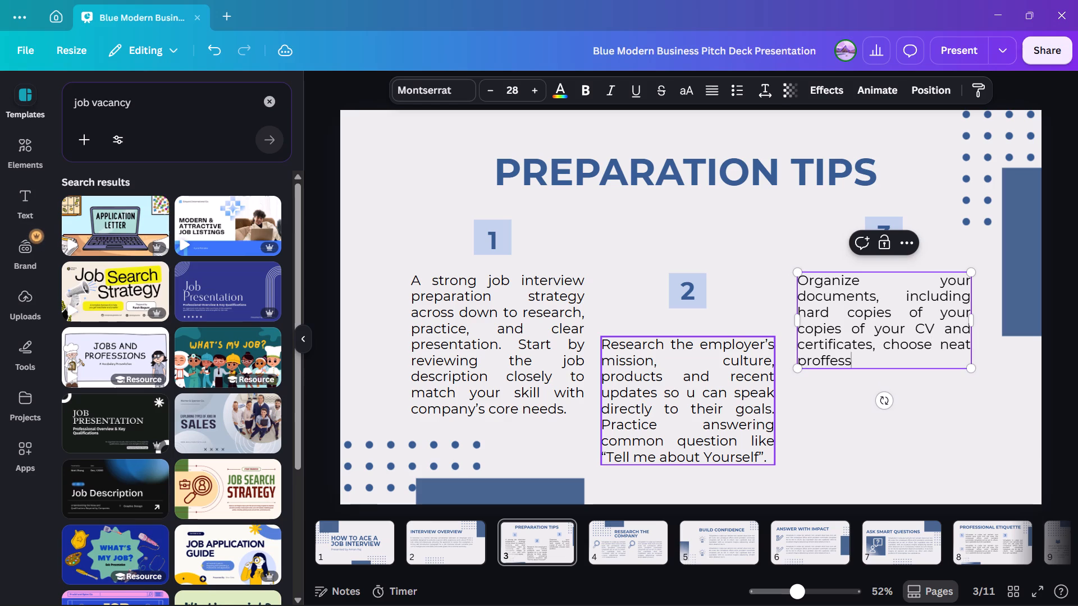
text(ional attire)
key(space)
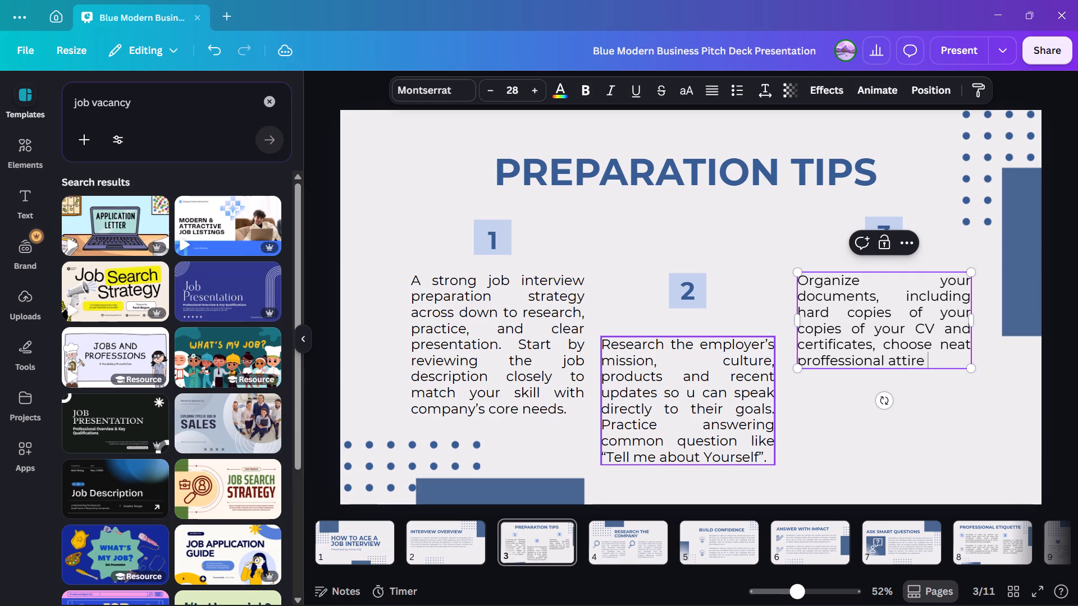
key(BackSpace)
Continue the tip 3 sentence with ", and plan to arrive or log in early".
text(, and plan)
key(space)
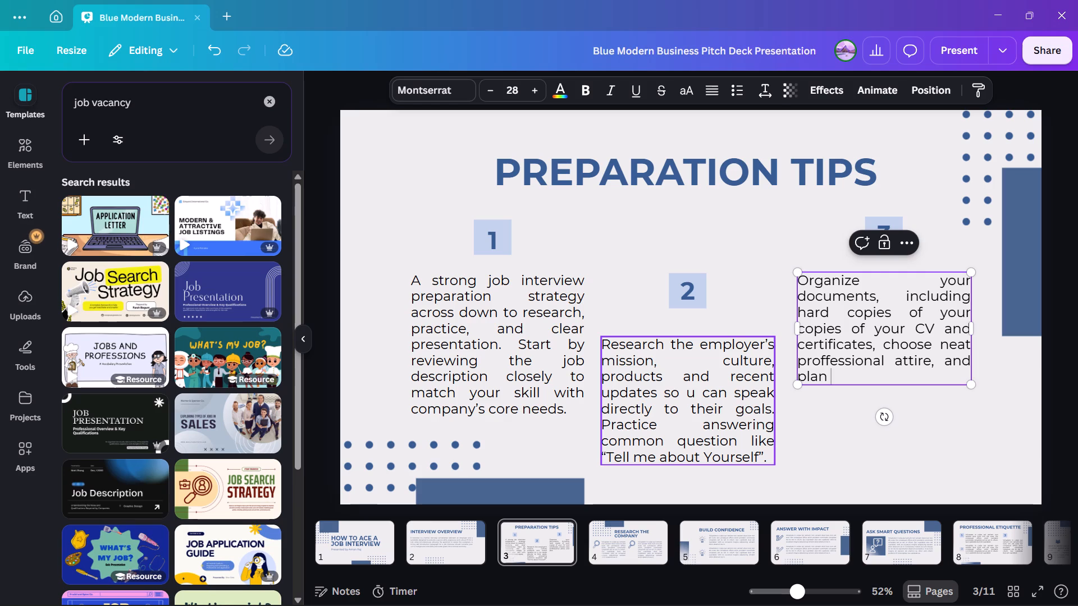
text(to arrive)
key(space)
text(or log in earlu)
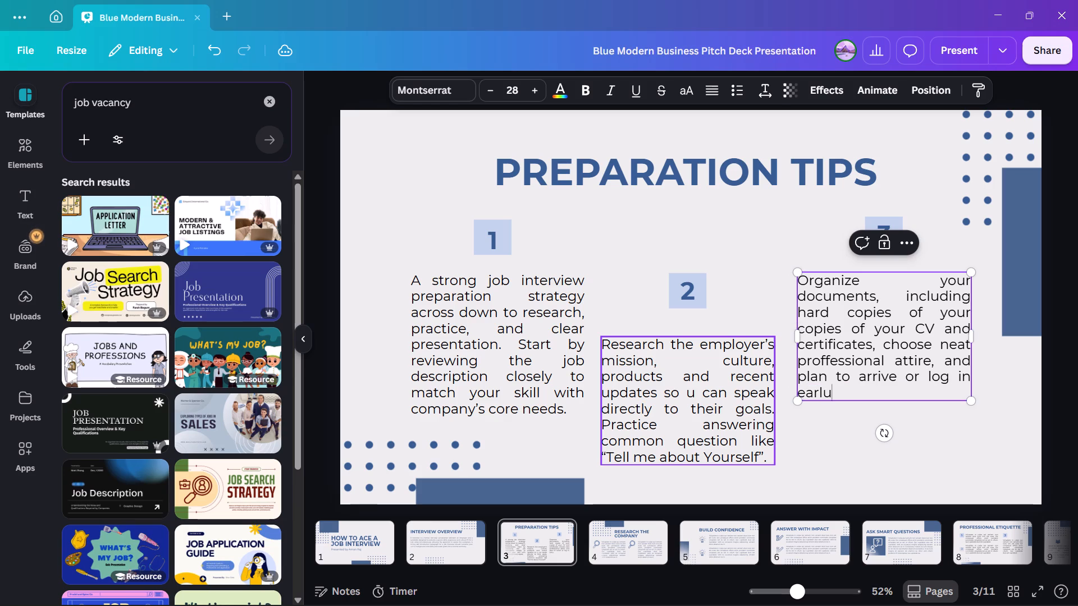
key(BackSpace)
text(y)
key(space)
End the tip 3 sentence with a period and begin another reading "finally, prepare a few thoughtful question".
key(BackSpace)
text(. finally)
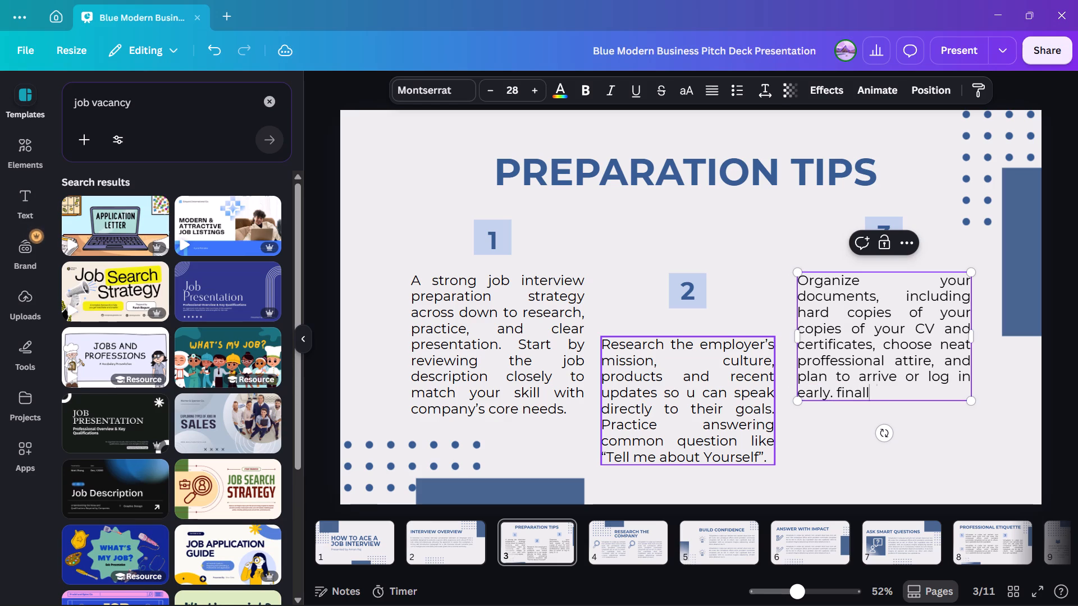
key(space)
key(BackSpace)
text(, prepare)
key(space)
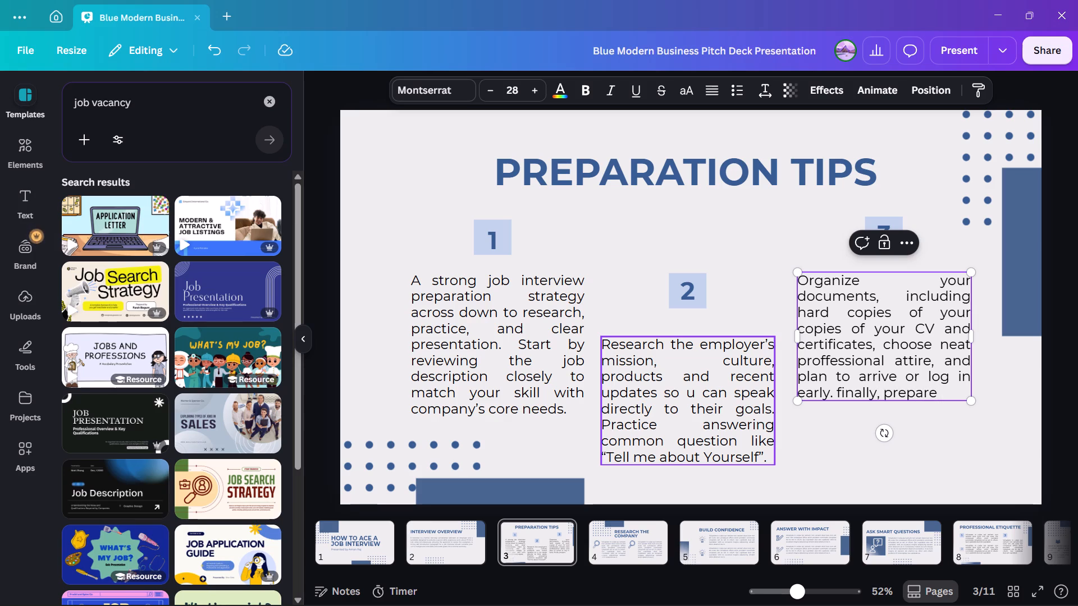
text(a few)
key(space)
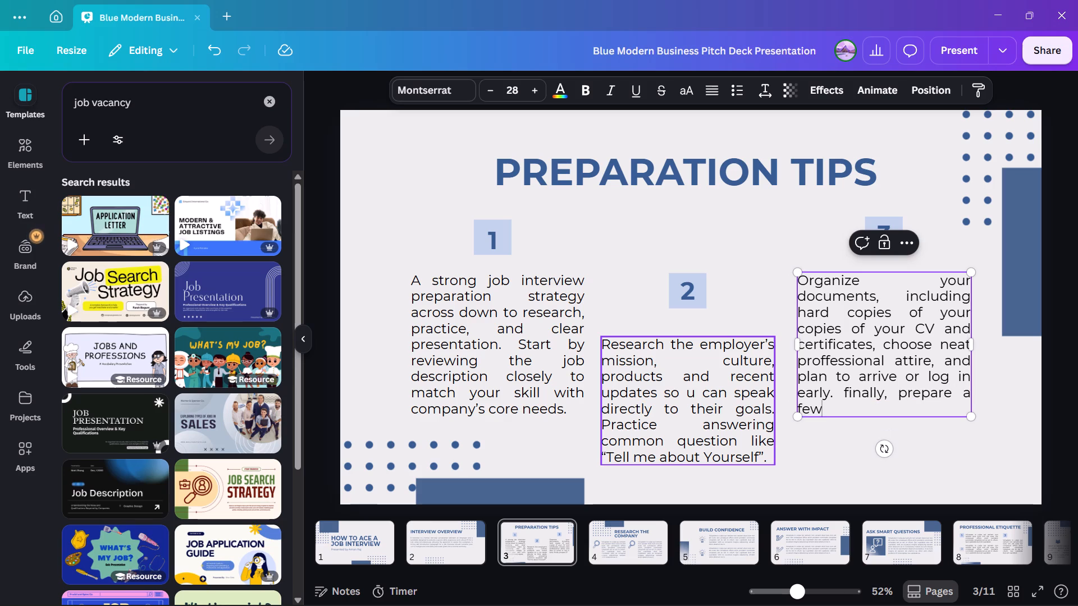
text(thought)
text(ful)
key(space)
text(ques)
text(tion)
key(space)
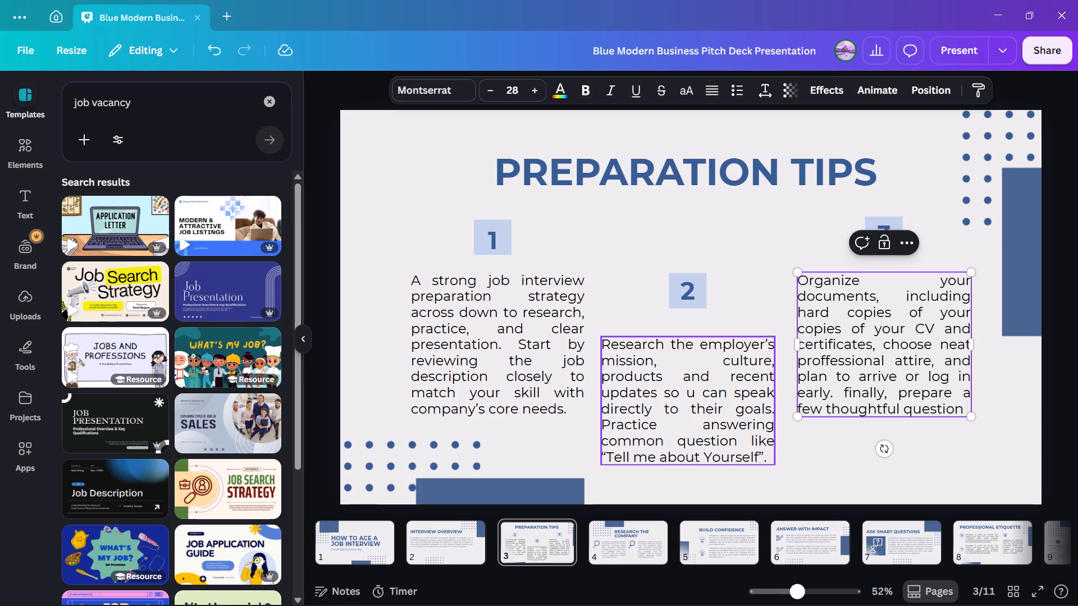
Extend the last tip 3 sentence with "about the role or team".
text(abou)
text(t the w)
key(BackSpace)
text(rolw)
key(BackSpace)
text(e)
key(space)
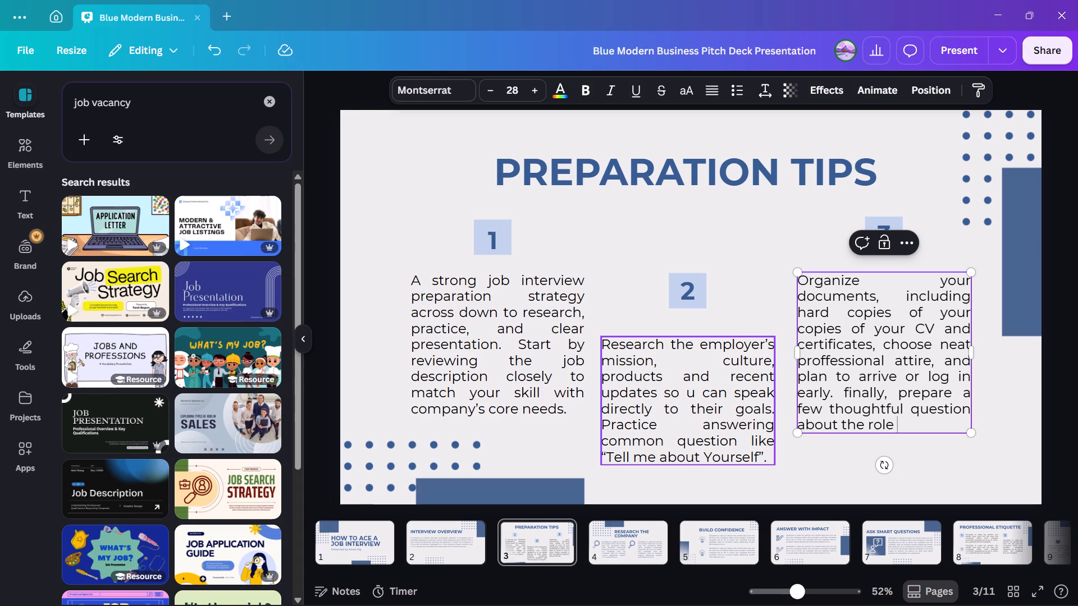
text(o)
key(space)
key(BackSpace)
text(r team)
key(space)
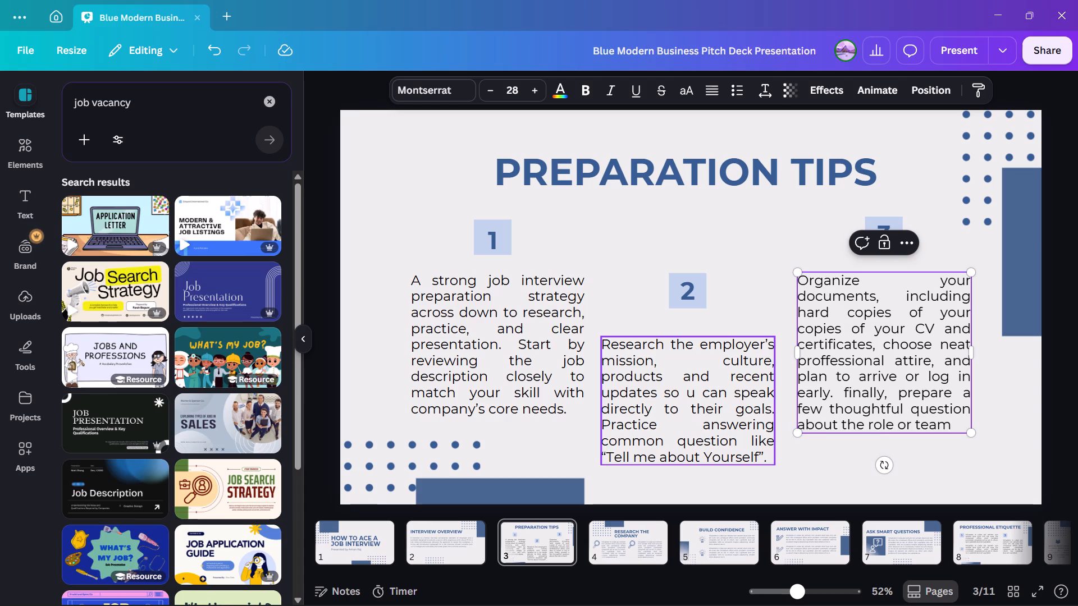
Finish the tip 3 paragraph with "to ask interviewer before you leave.".
text(to ask intervies)
key(BackSpace)
text(w)
key(space)
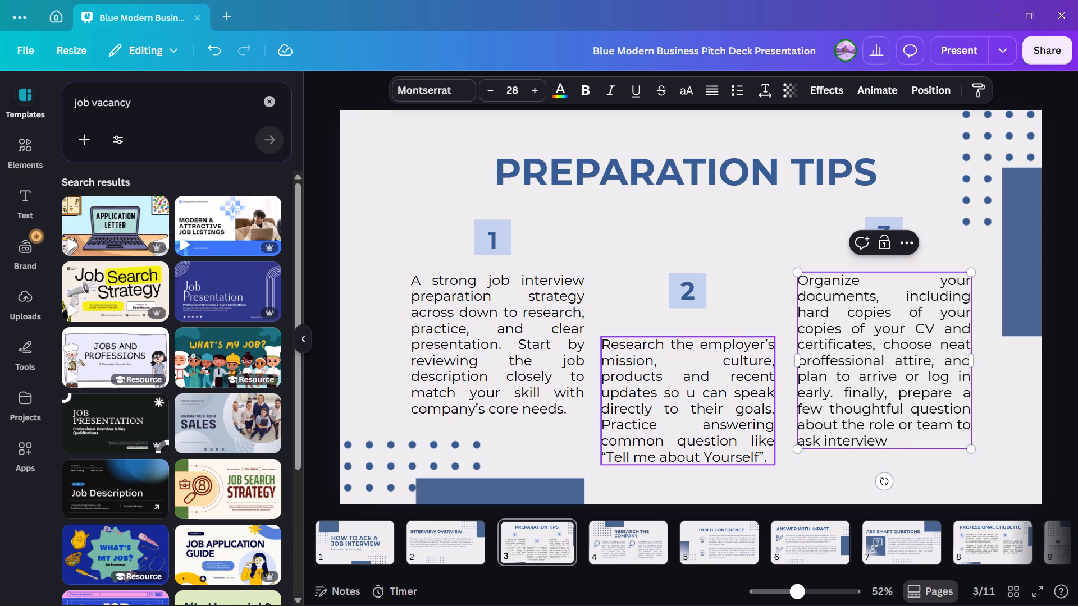
key(BackSpace)
text(er b)
text(efore)
key(space)
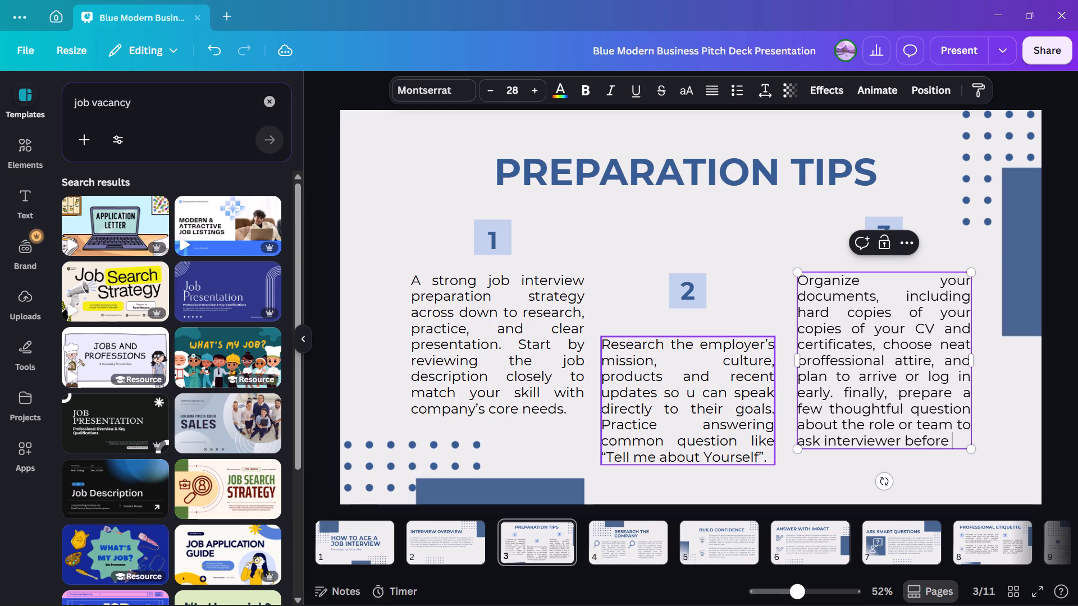
text(you)
key(space)
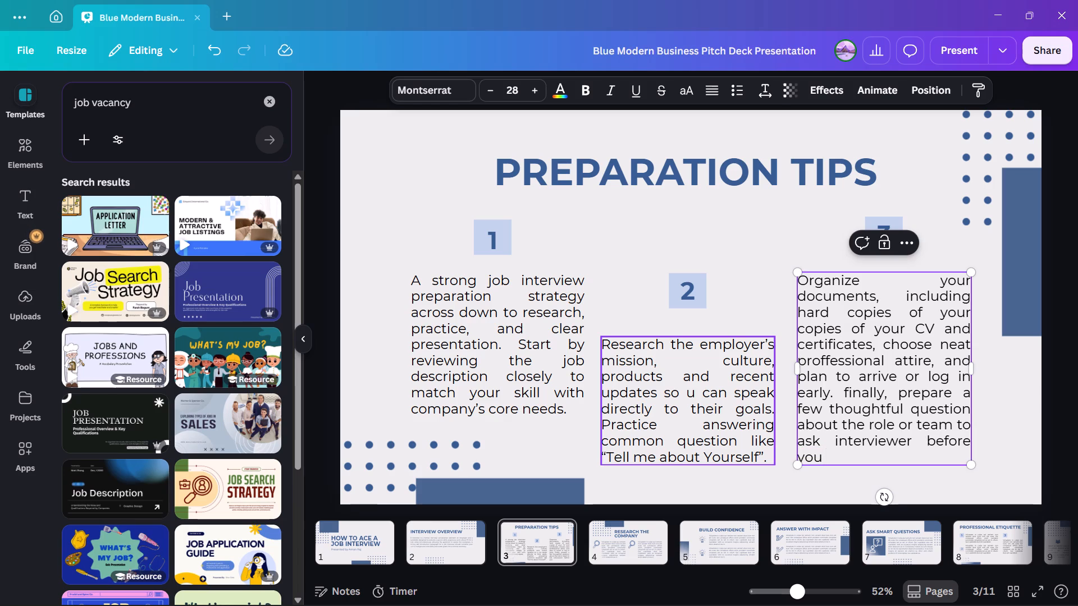
text(leave)
key(period)
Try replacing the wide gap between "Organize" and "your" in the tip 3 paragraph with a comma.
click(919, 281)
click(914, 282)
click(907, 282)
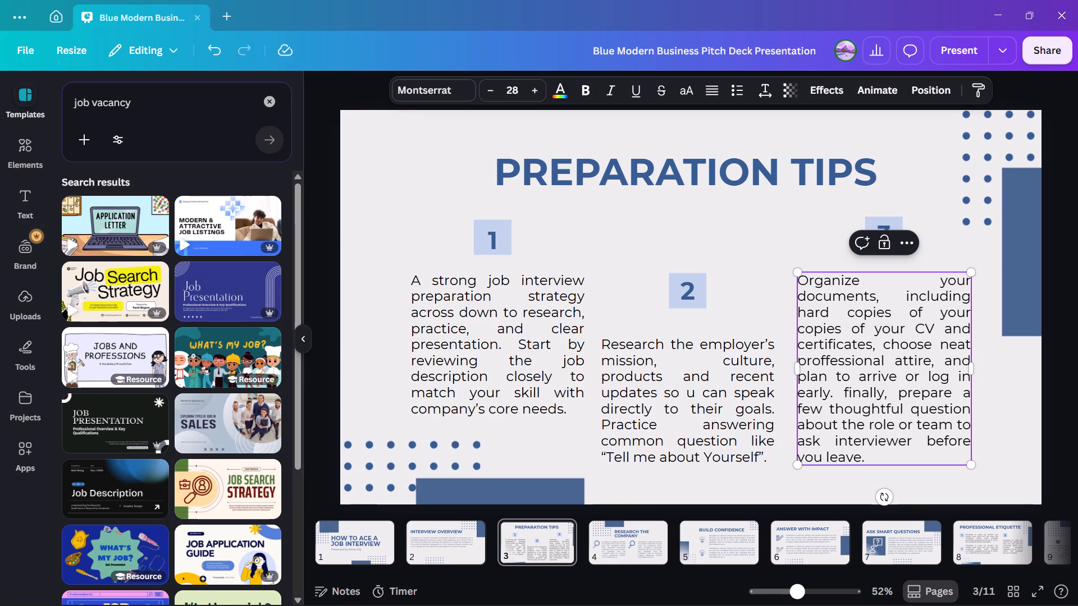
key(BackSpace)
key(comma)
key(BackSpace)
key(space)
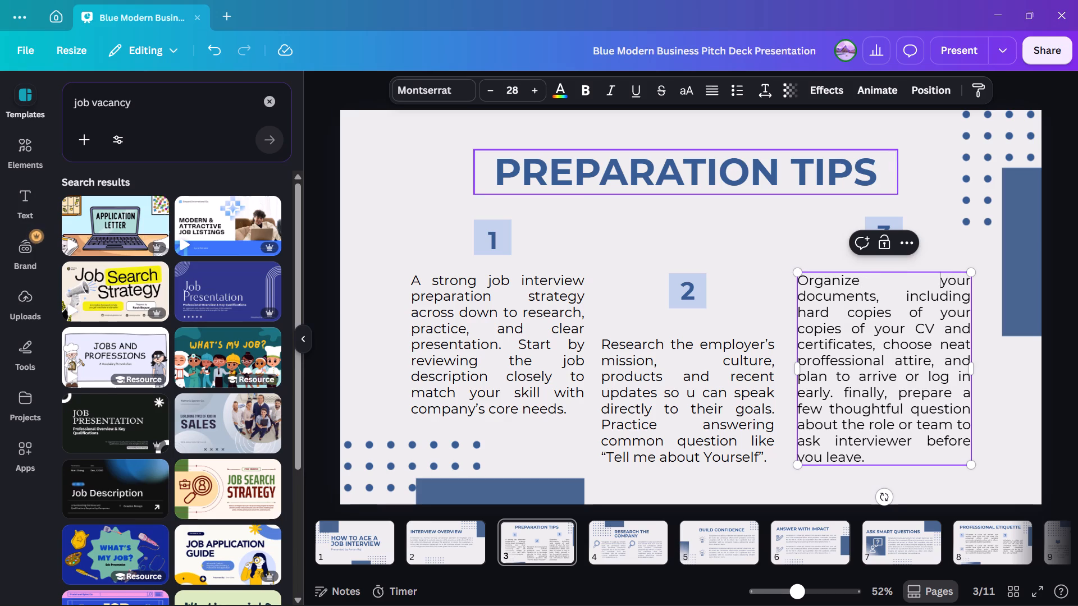
Delete the placeholder paragraph beside the first magnifying glass on the Research the Company slide.
click(647, 549)
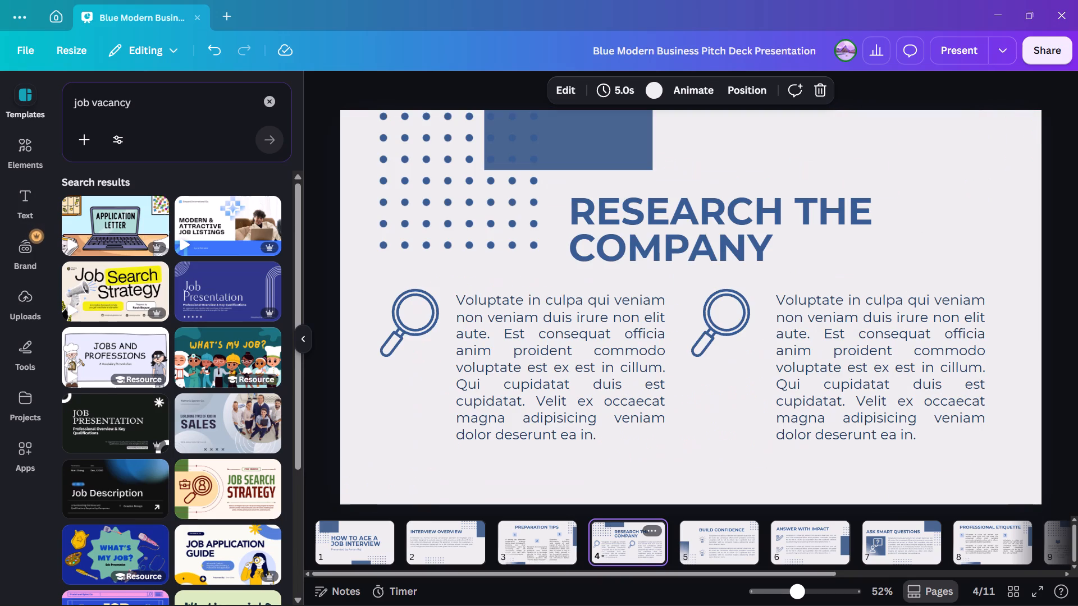
double_click(579, 403)
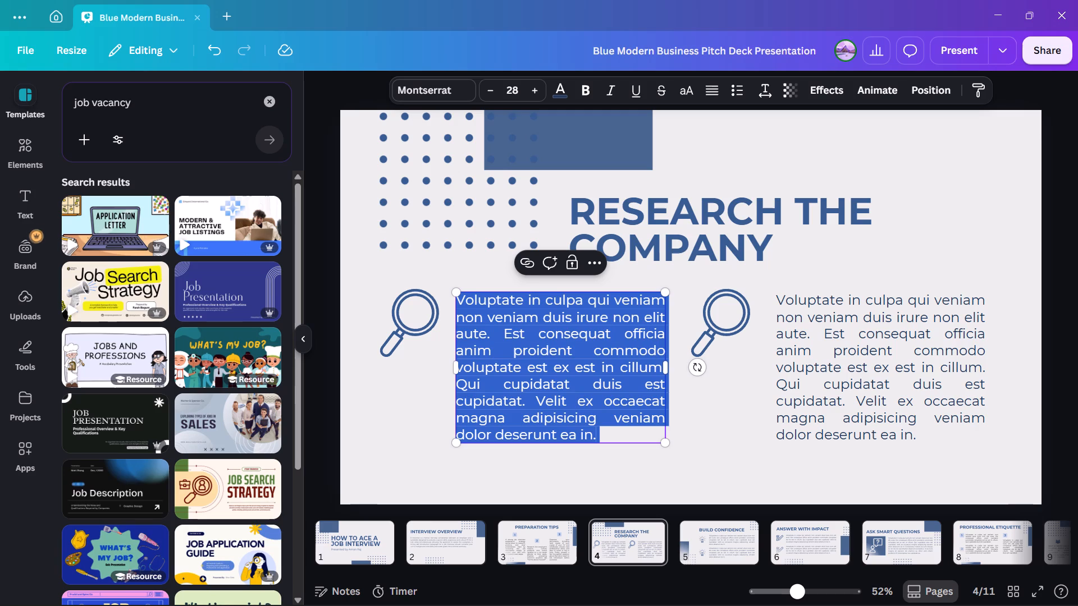
key(BackSpace)
Go back to the Preparation Tips and Interview Overview slides to review their text.
scroll(584, 421, down, 1)
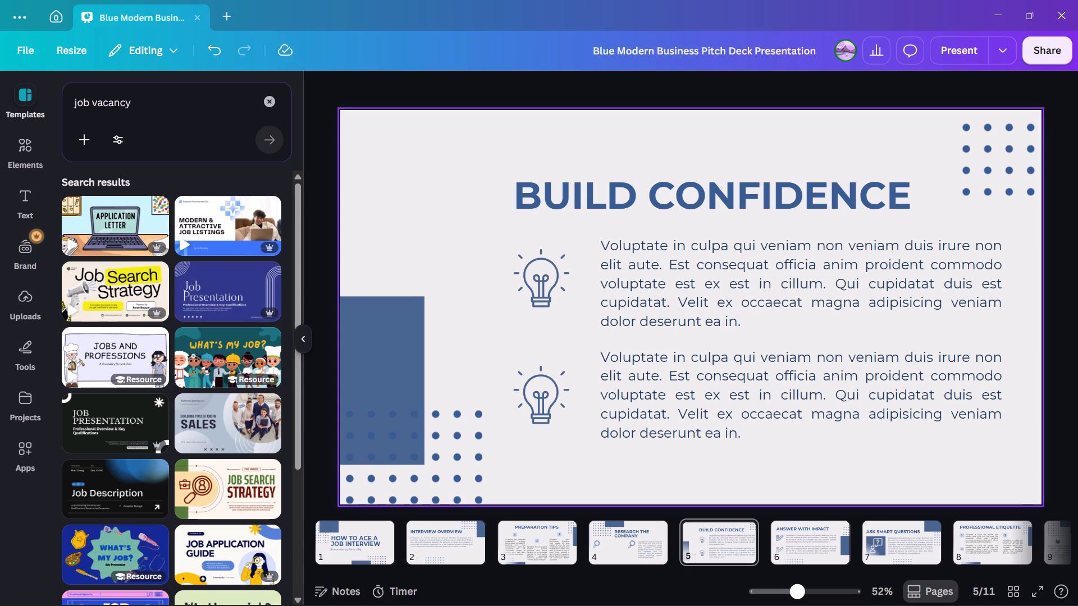
click(538, 541)
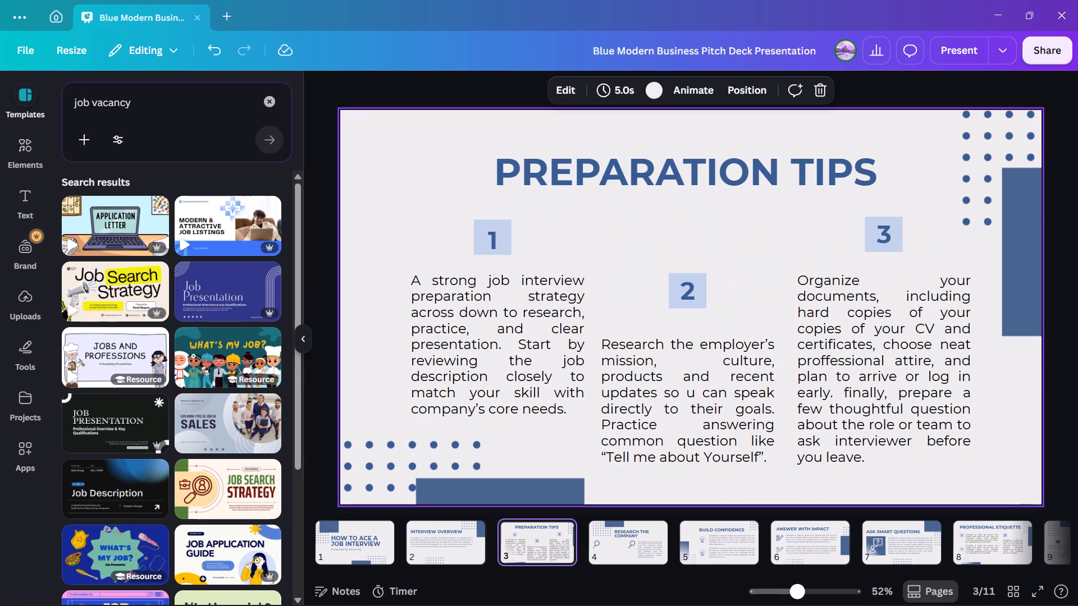
click(427, 539)
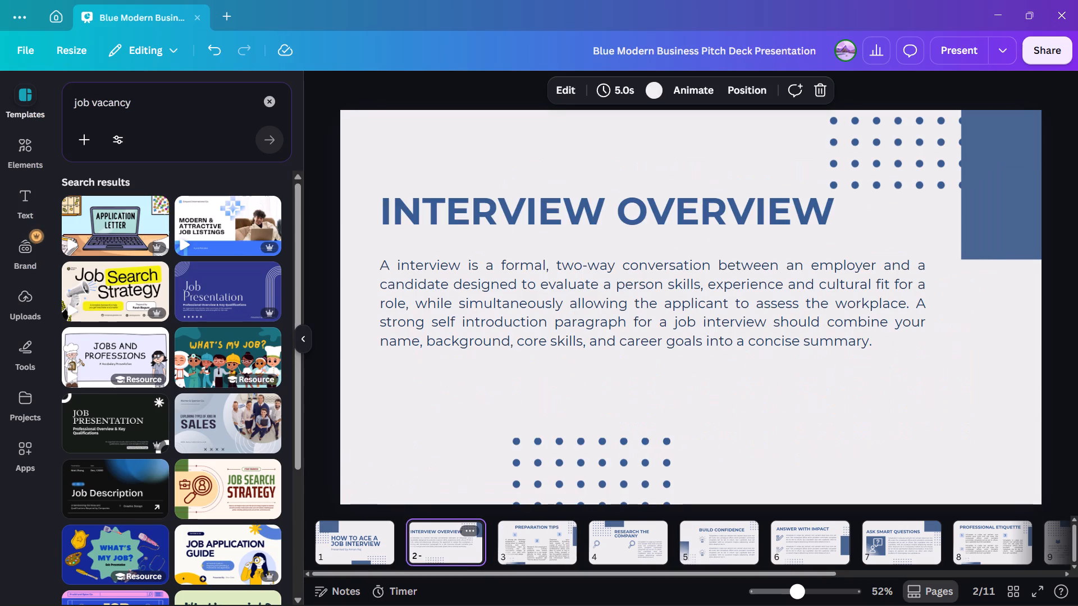
Return to the Research the Company slide and undo the deletion of the paragraph beside the first magnifying glass.
click(523, 556)
click(615, 552)
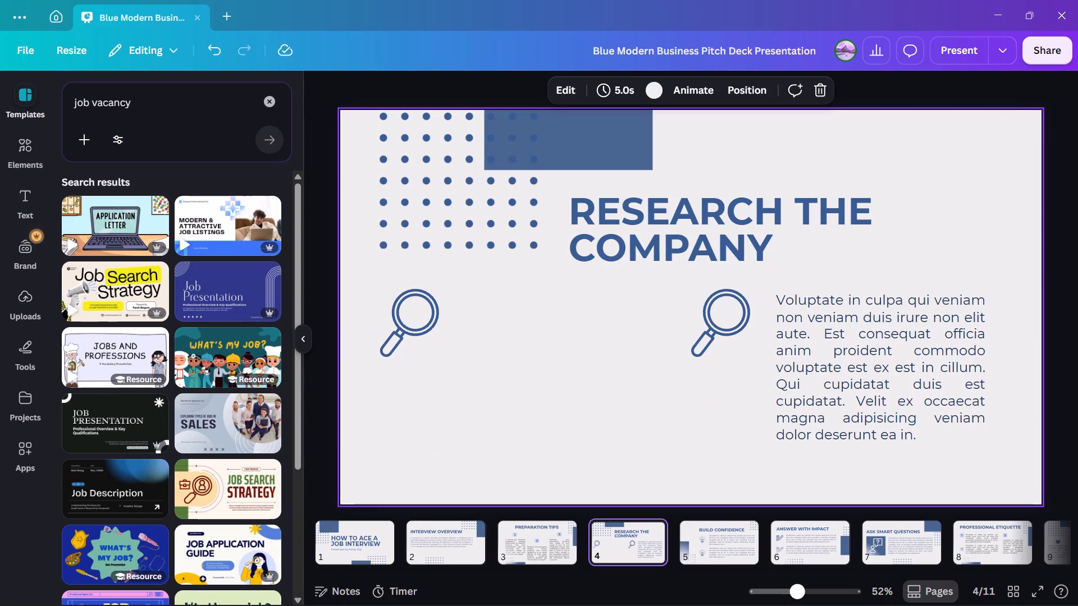
click(514, 361)
drag(521, 306, 521, 299)
click(521, 299)
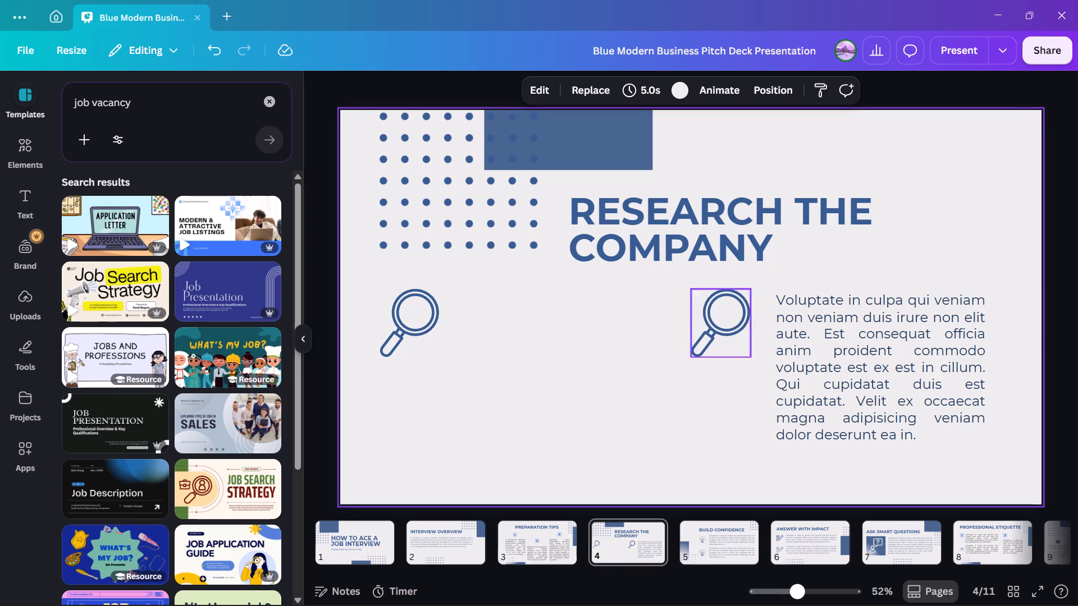
key(ctrl+z)
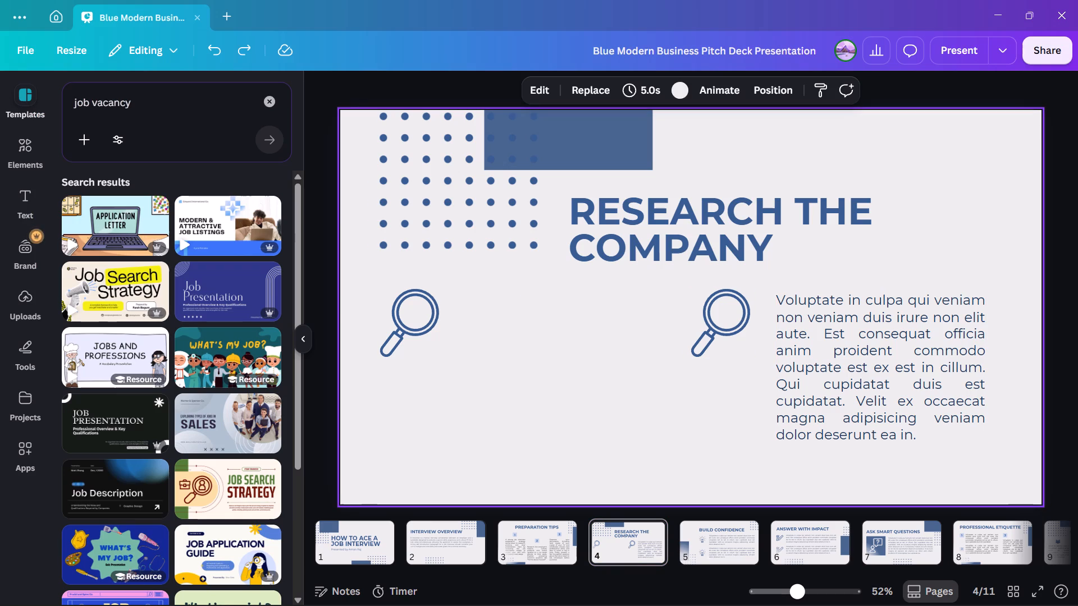
key(ctrl+z)
Replace the placeholder paragraph beside the first magnifying glass with "To research a company effectively before a job interview".
double_click(532, 359)
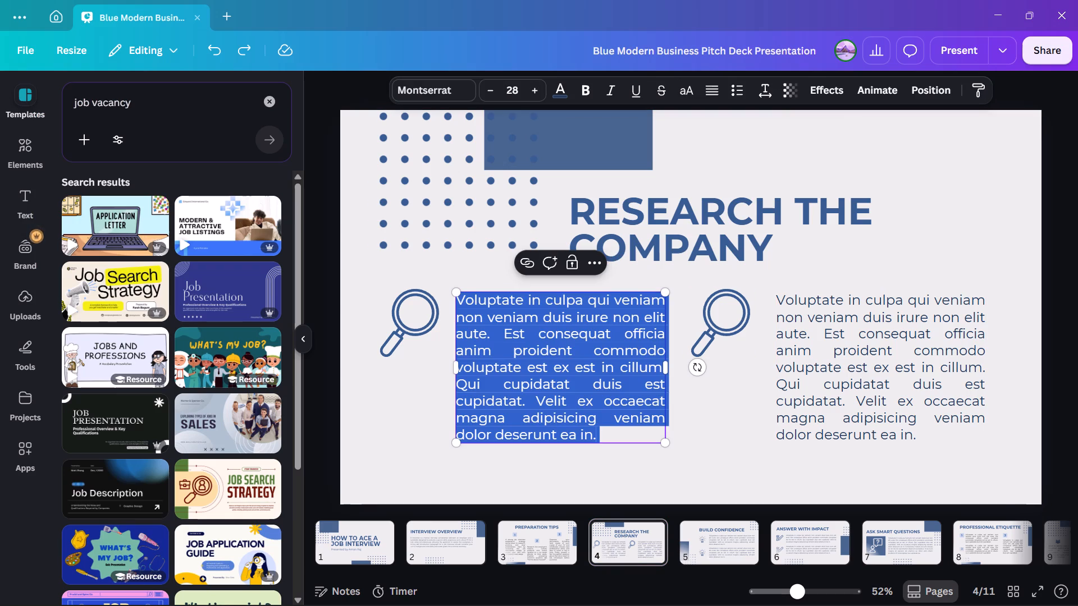
key(BackSpace)
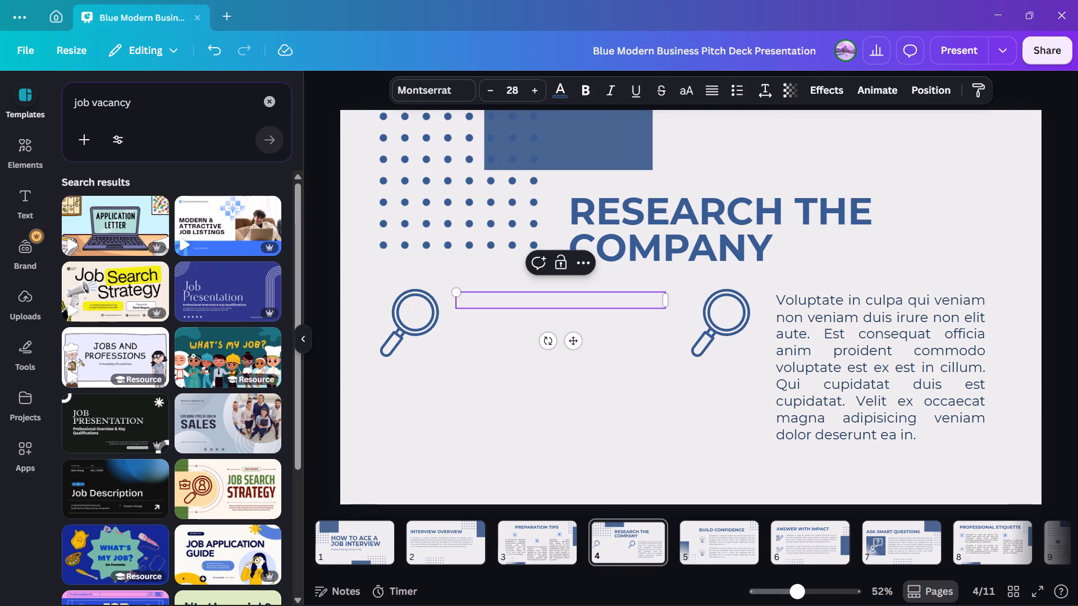
text(TI)
key(BackSpace)
text(o)
key(space)
text(research a company)
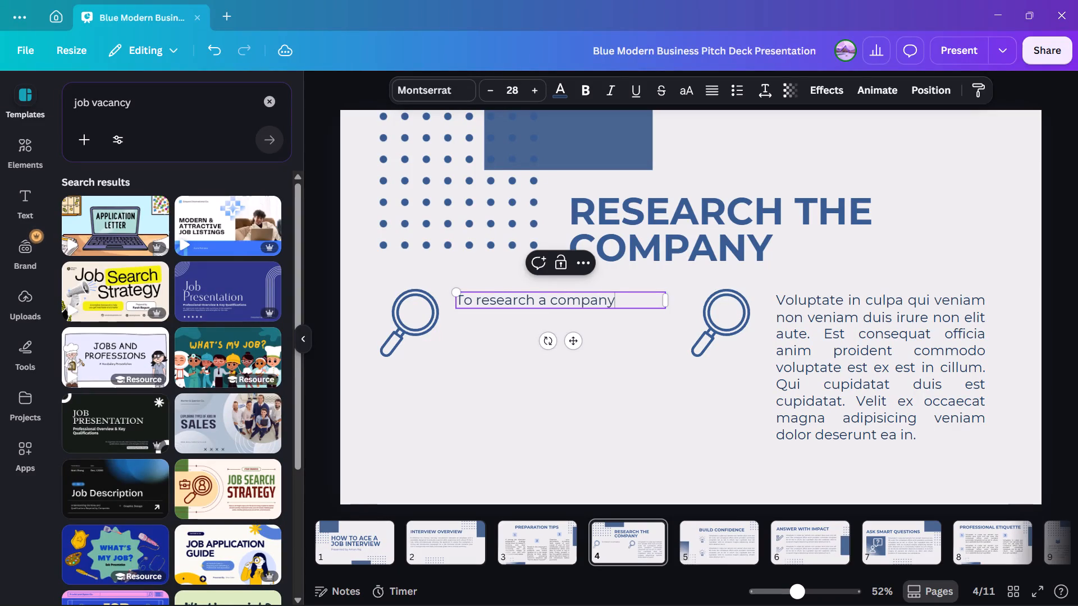
key(space)
text(effectively)
key(space)
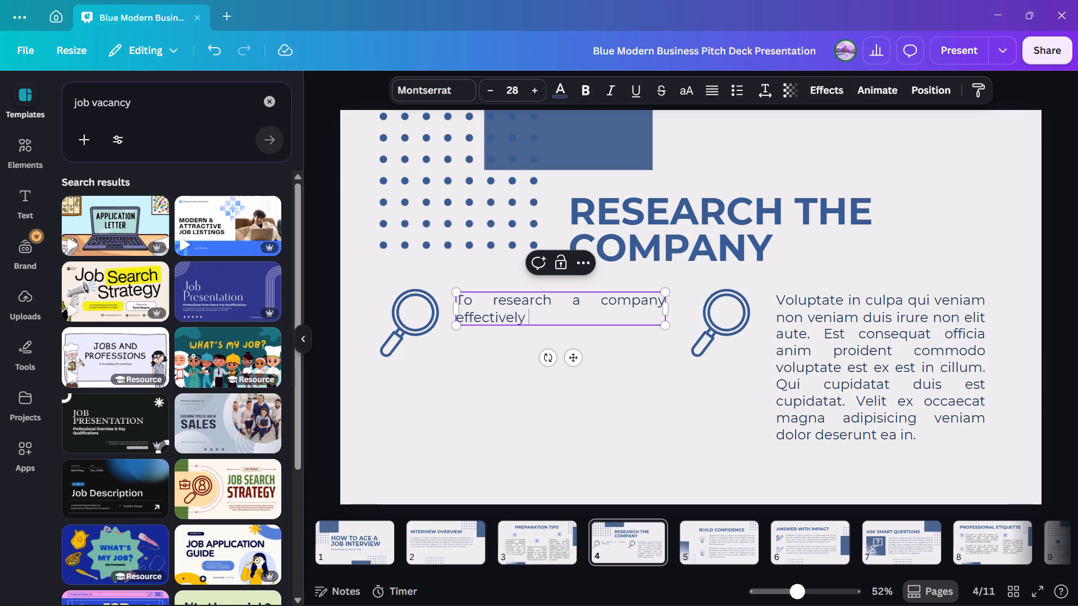
text(before)
key(space)
text(a job interview)
key(space)
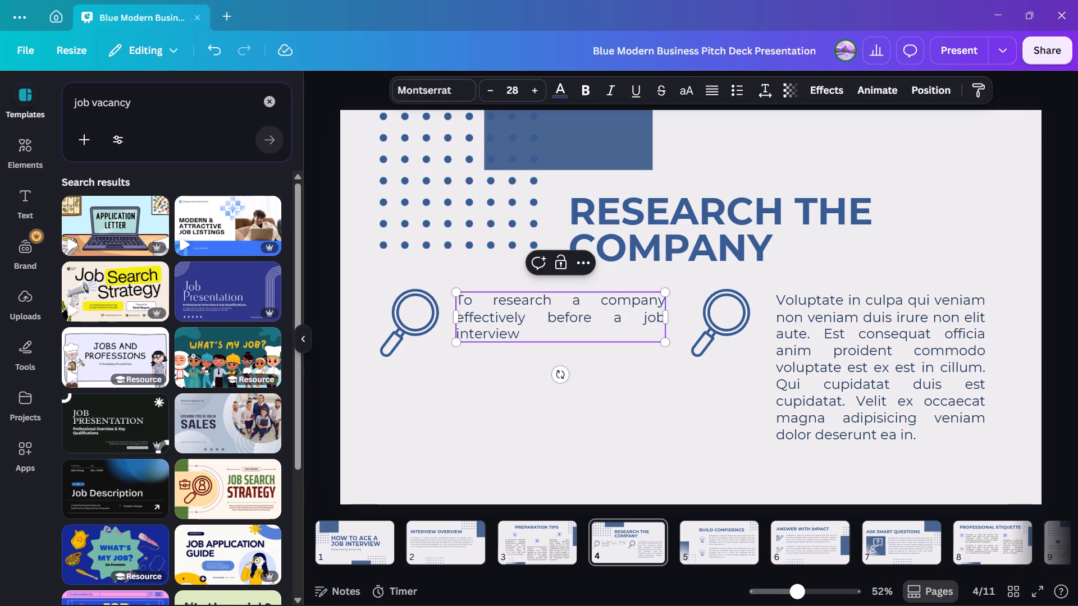
Continue the first Research the Company paragraph after "interview" with ", you should".
key(BackSpace)
text(,)
key(space)
text(yoy)
key(space)
key(BackSpace)
key(u)
key(BackSpace)
key(BackSpace)
text(u shud)
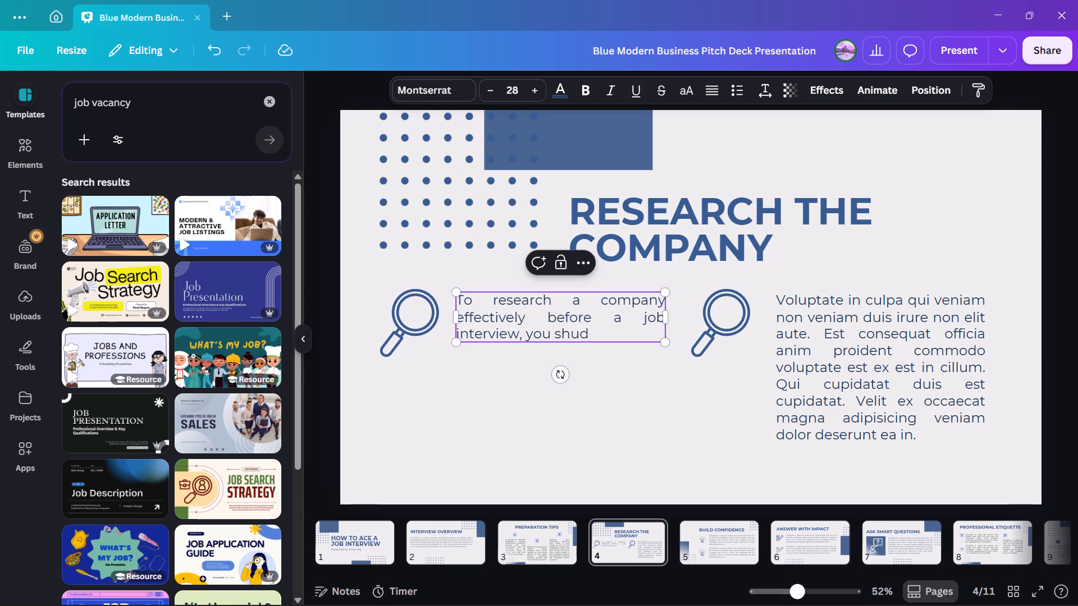
key(BackSpace)
key(BackSpace)
text(ould)
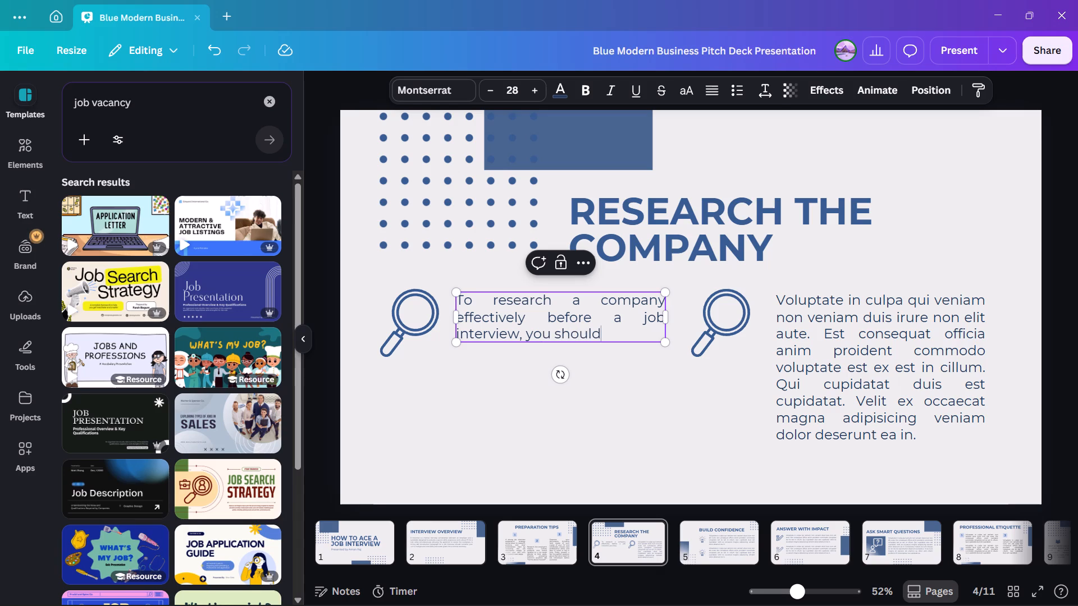
key(space)
Continue the first paragraph with "examine its official website, core products or services,".
text(examine)
key(space)
text(its official website)
key(space)
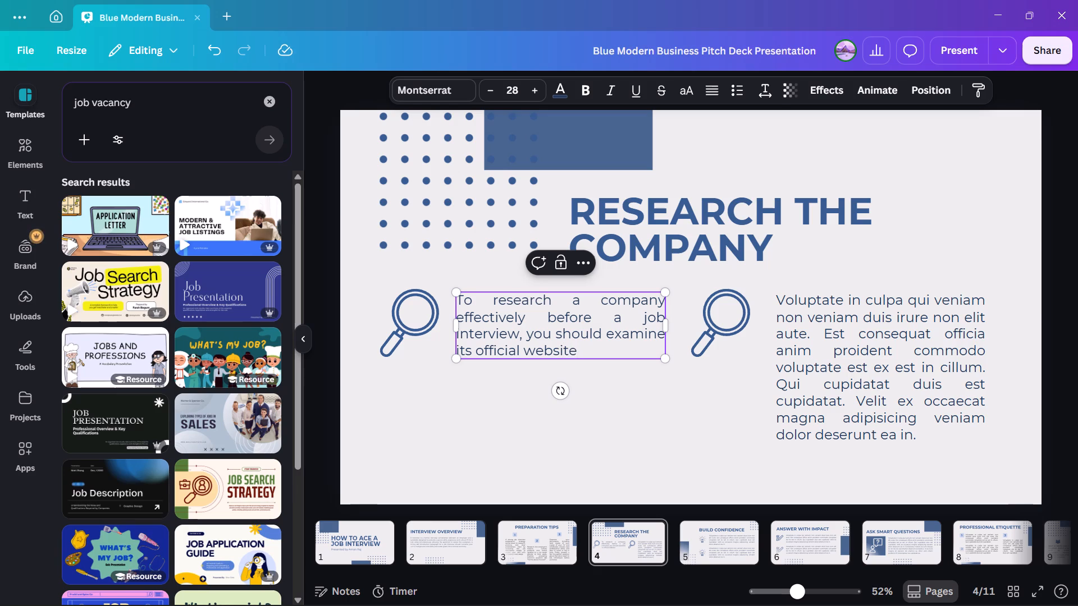
key(BackSpace)
text(,)
key(space)
text(core product)
key(space)
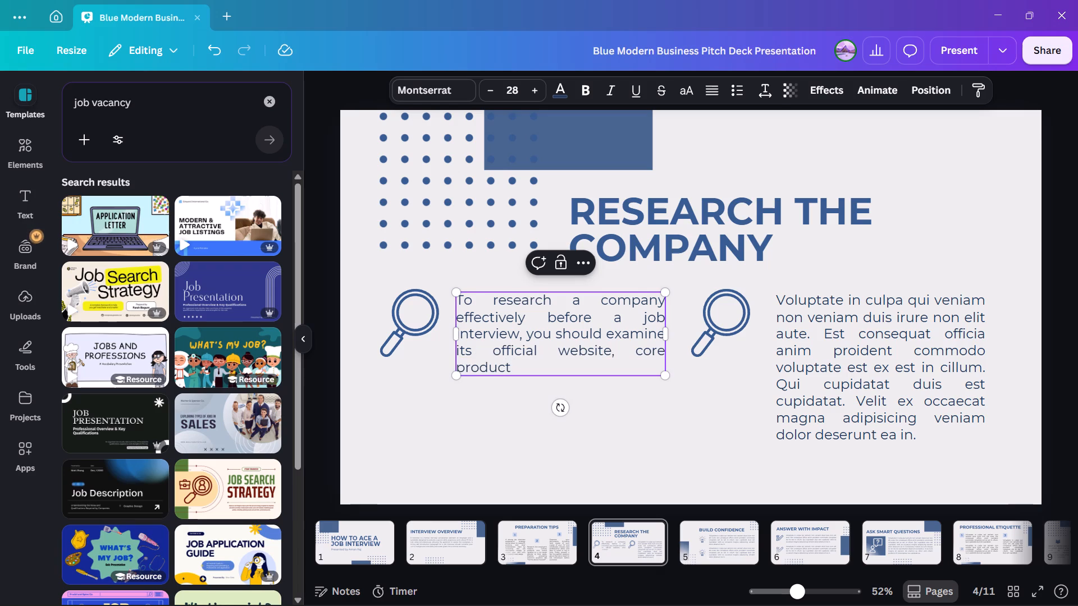
key(BackSpace)
text(s or ser)
text(vices)
text(,)
key(space)
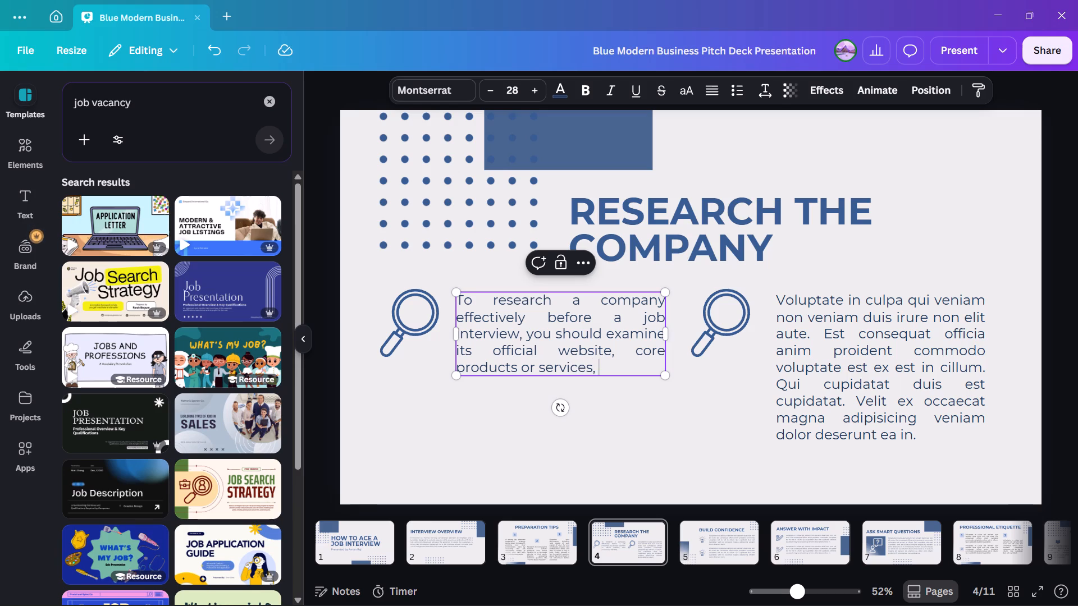
Add "mission and vlaues, recent news," to the first Research the Company paragraph.
text(mission and vlaues)
key(space)
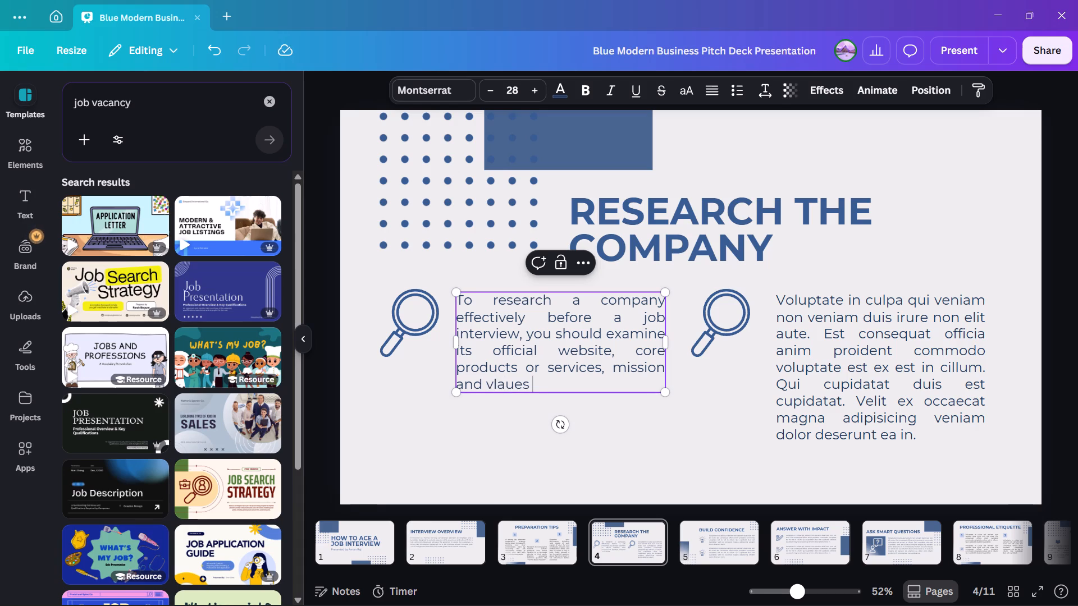
key(BackSpace)
text(,)
key(space)
text(recent no)
key(BackSpace)
text(ews)
key(space)
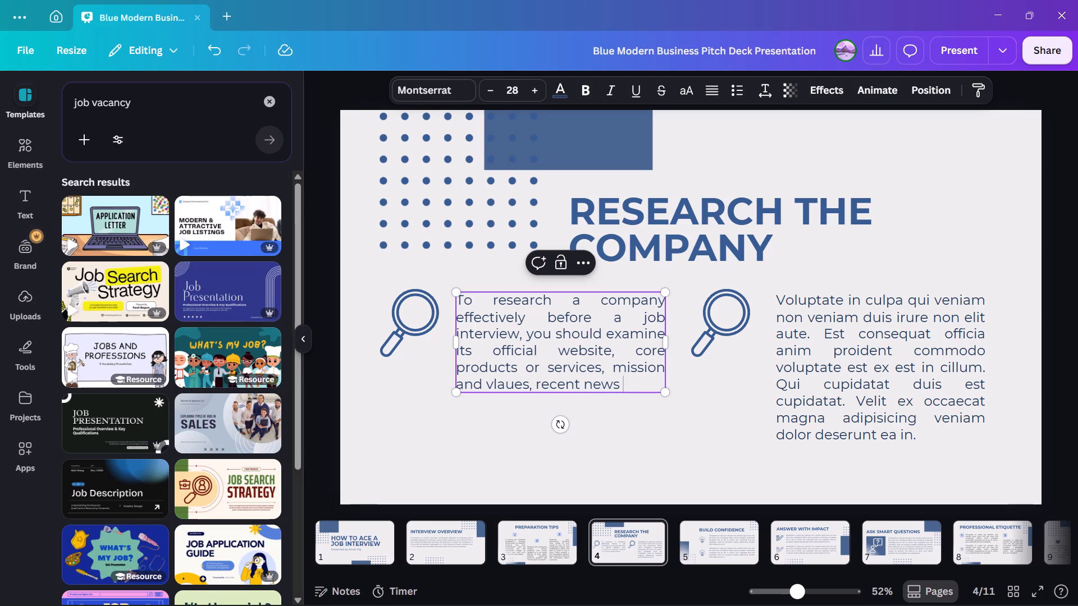
key(BackSpace)
text(,)
key(space)
Finish the first Research the Company paragraph with "competitors and employee culture.".
text(compet)
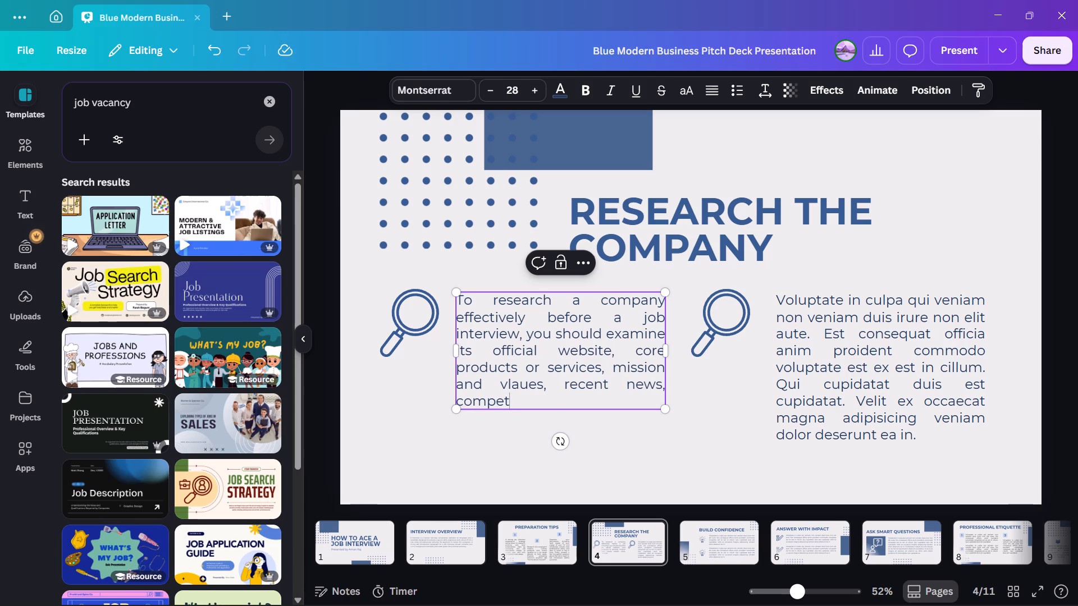
key(i)
text(tors)
key(space)
text(and employee)
key(space)
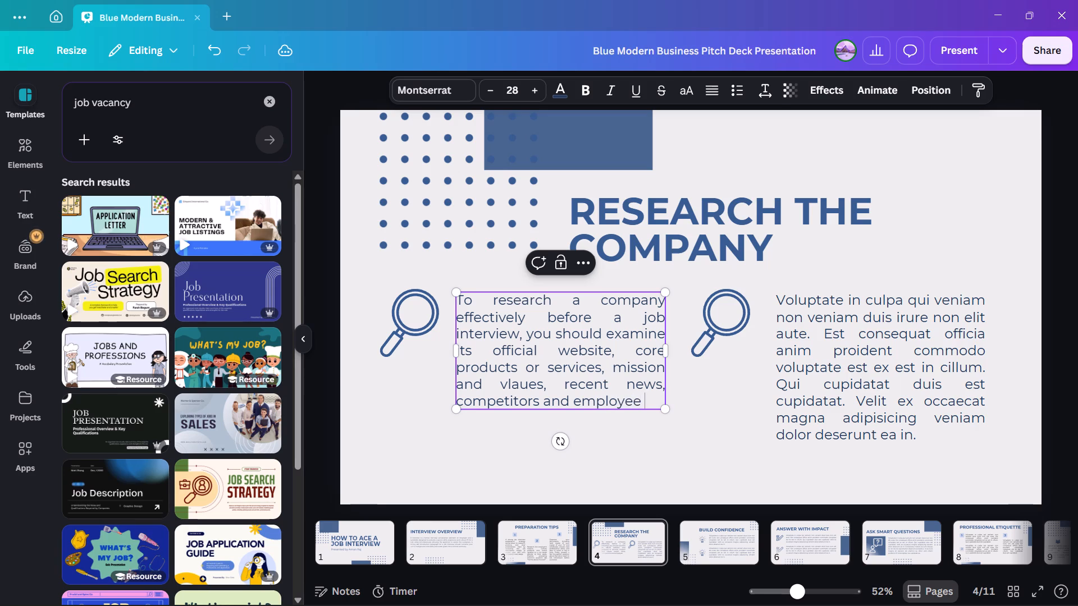
text(culture)
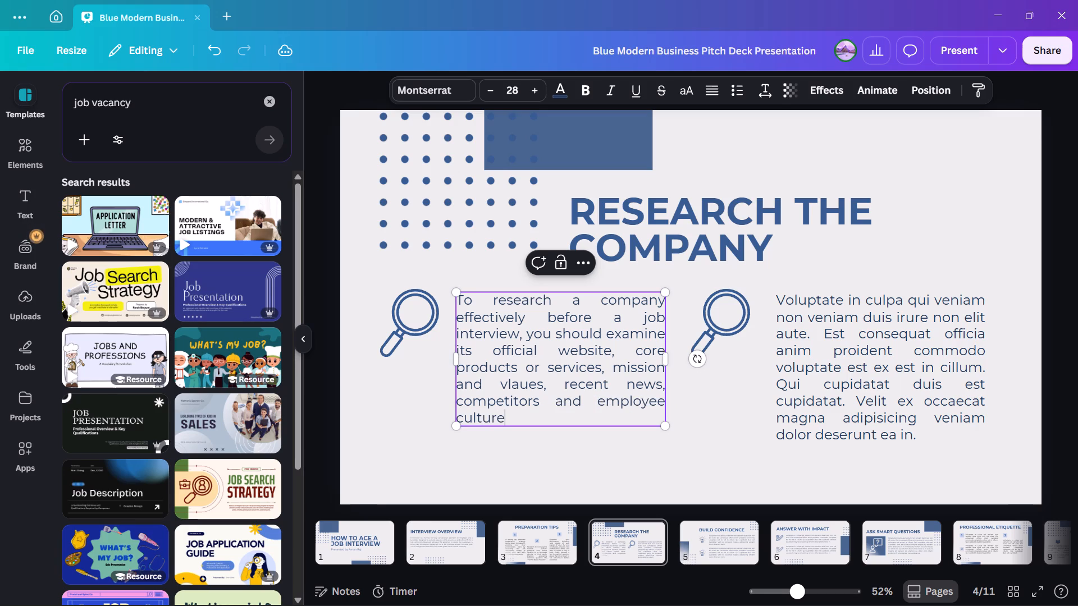
key(period)
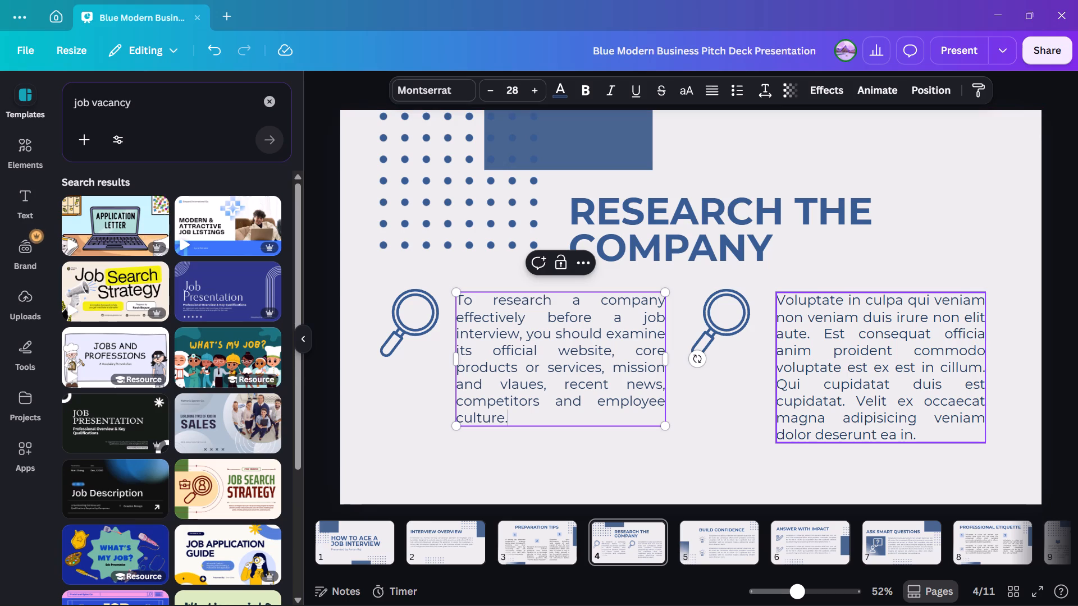
Replace the second placeholder paragraph on the Research the Company slide with "Start by vistiing th comapny's".
click(828, 329)
double_click(828, 329)
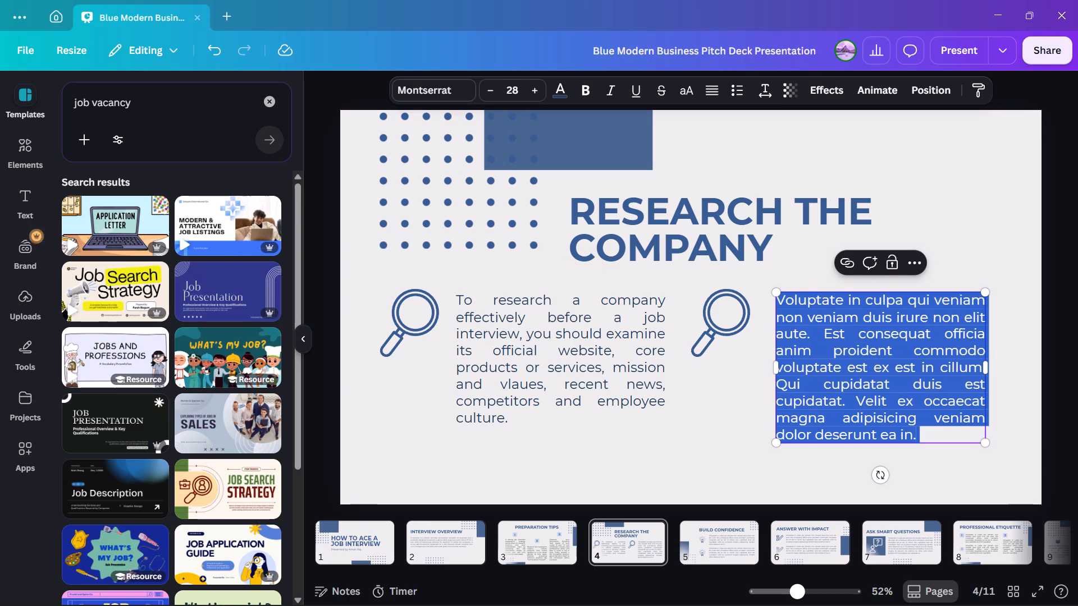
key(BackSpace)
text(Start)
key(space)
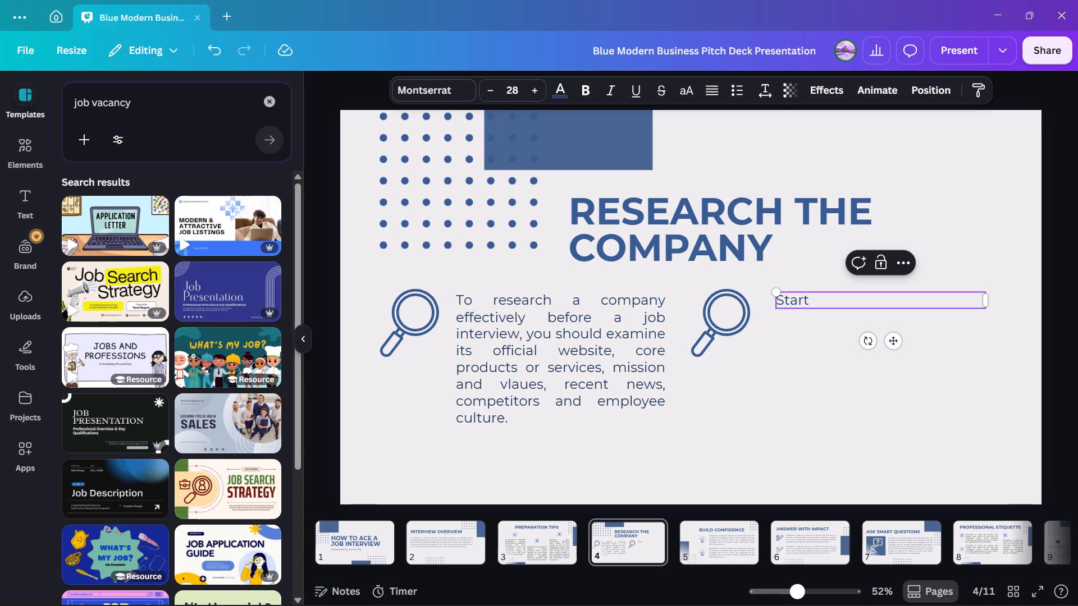
text(by)
key(space)
text(vistiing th comapny's)
key(space)
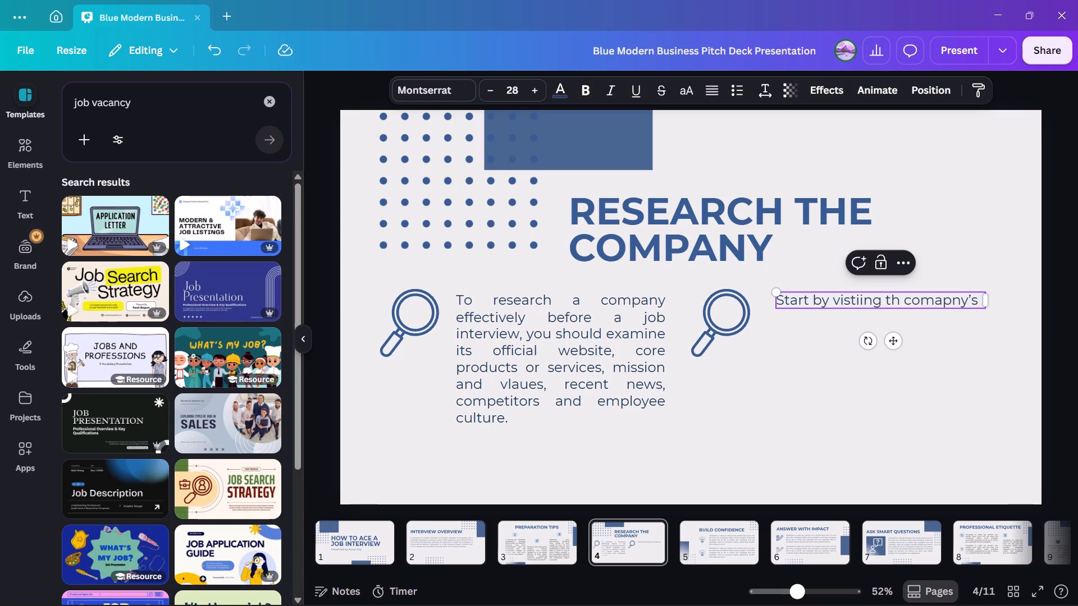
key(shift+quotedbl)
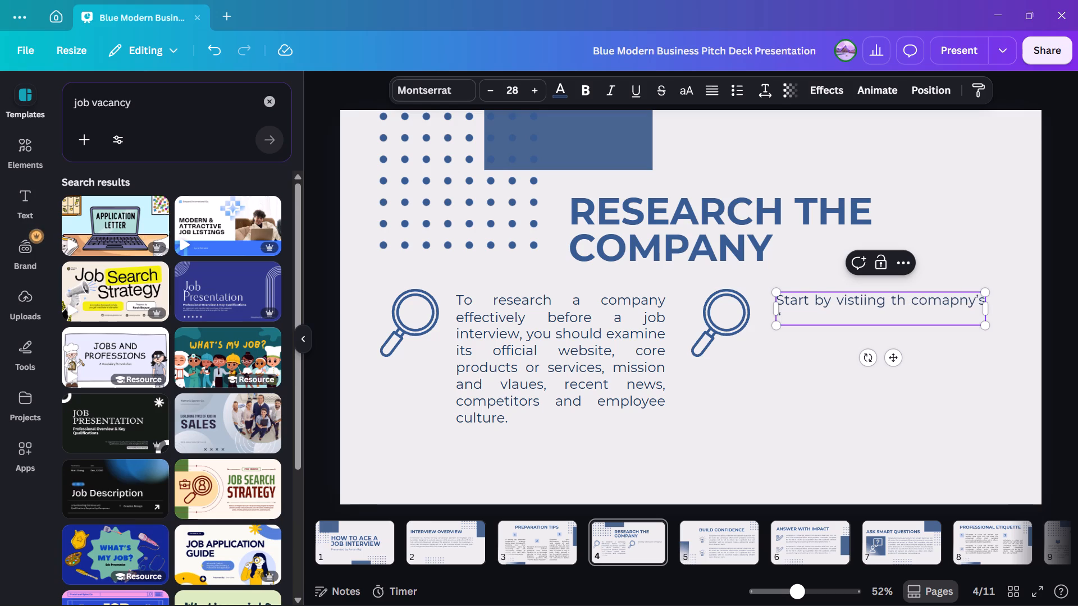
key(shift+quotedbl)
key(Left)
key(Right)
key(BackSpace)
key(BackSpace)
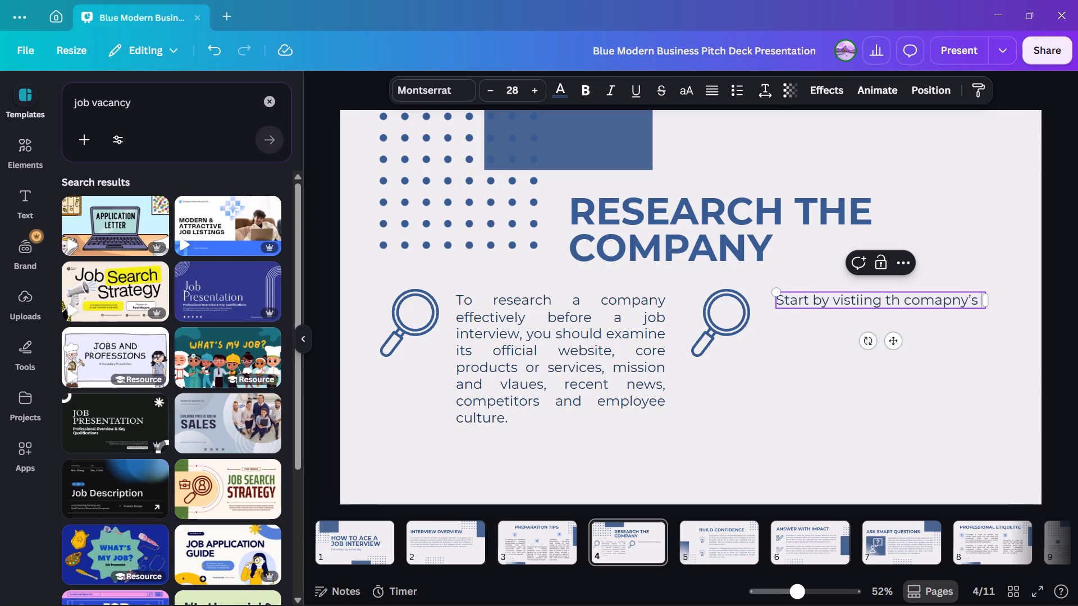
Continue the second Research the Company paragraph with "About Us" enclosed in double quotation marks.
key(shift+quotedbl)
key(shift+quotedbl)
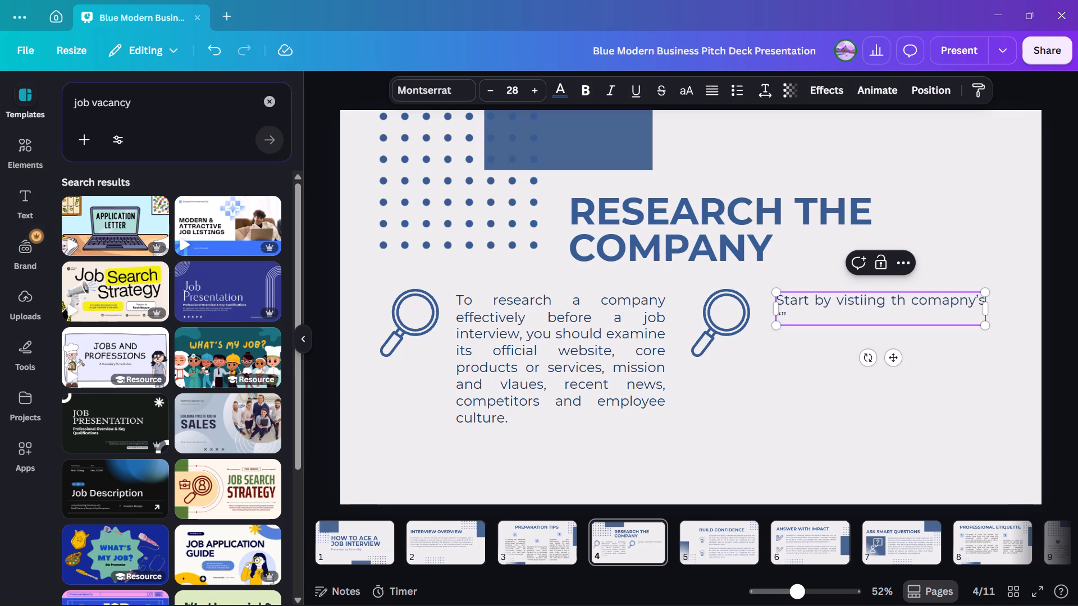
key(BackSpace)
key(shift+quotedbl)
key(Left)
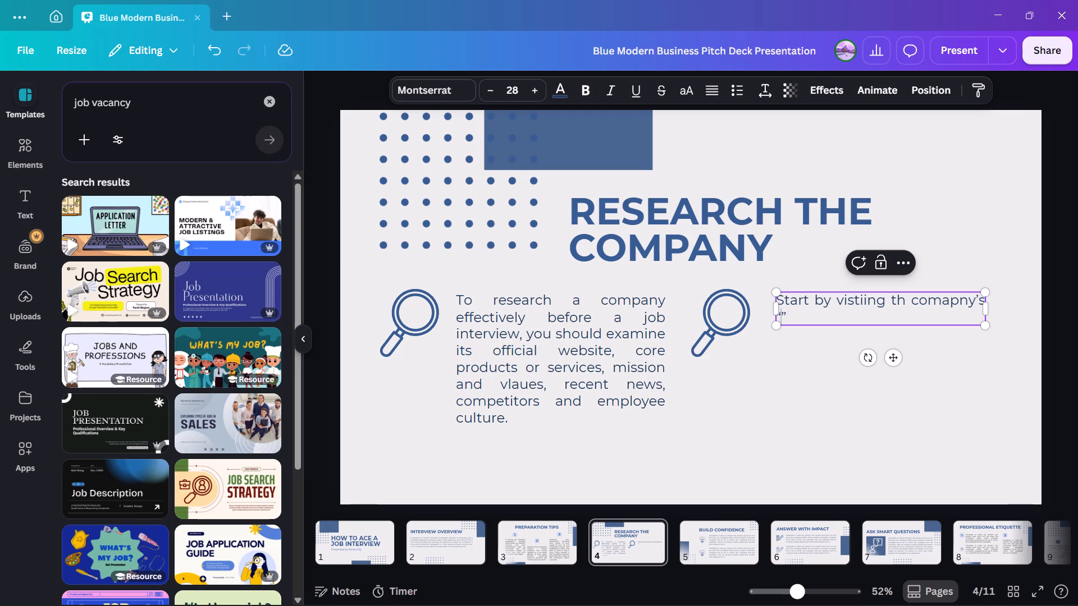
text(About)
key(space)
text(Us)
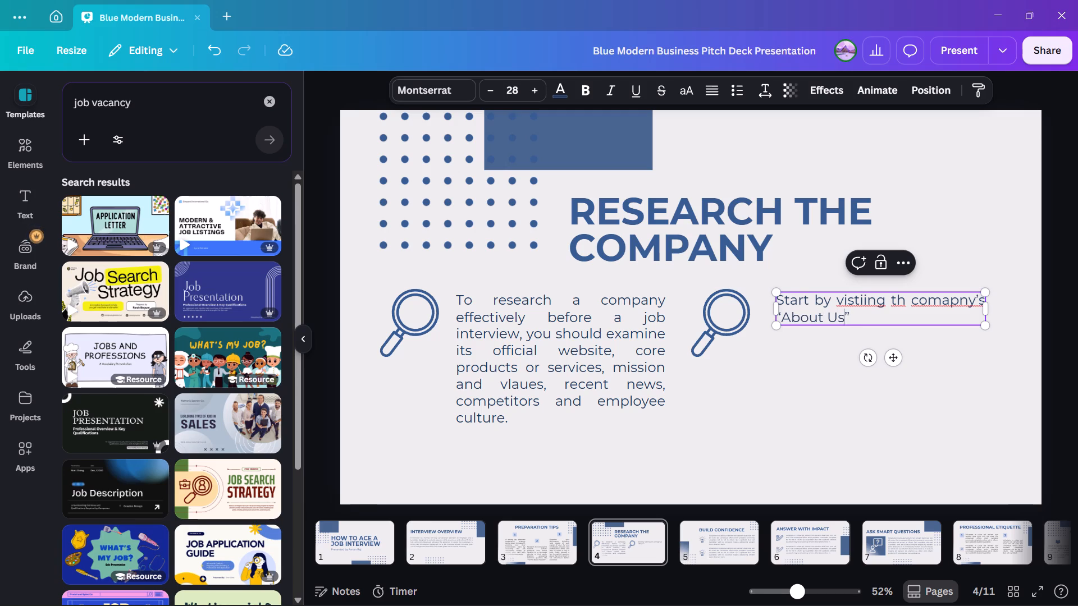
Correct "th" to "the" in the second paragraph and insert a space before the quoted "About Us".
click(983, 424)
click(901, 299)
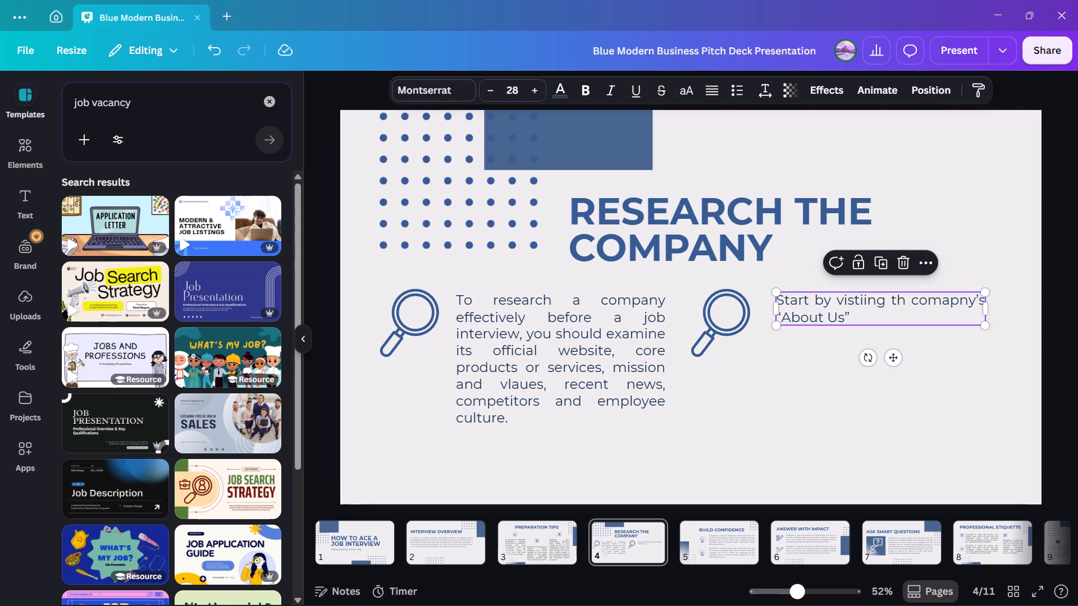
click(907, 304)
key(e)
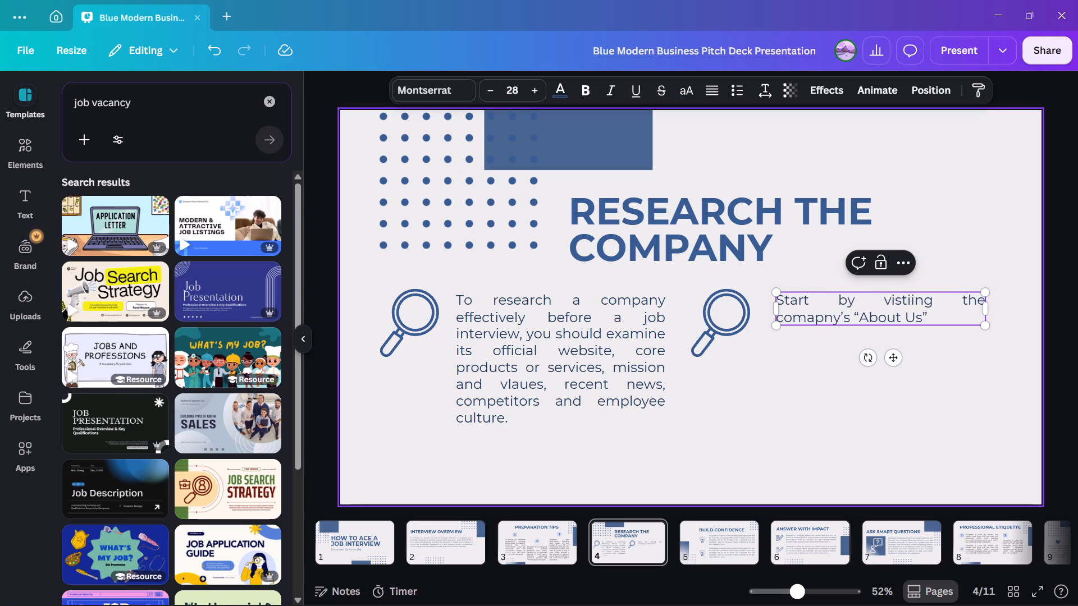
click(932, 318)
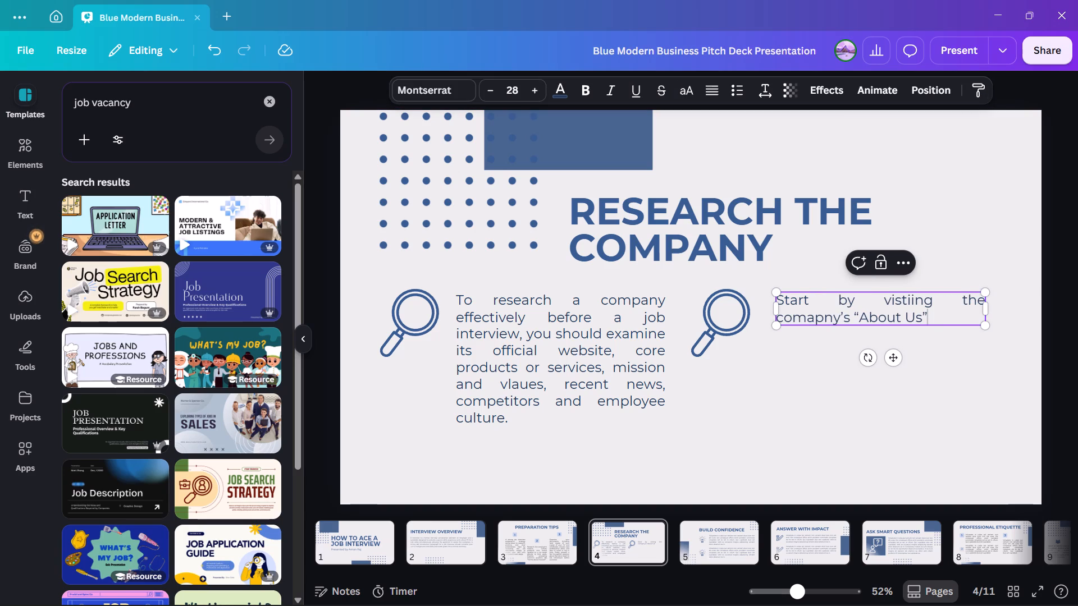
click(853, 316)
key(space)
Add the lowercase word "page" after the quoted "About Us" in the second paragraph.
click(947, 319)
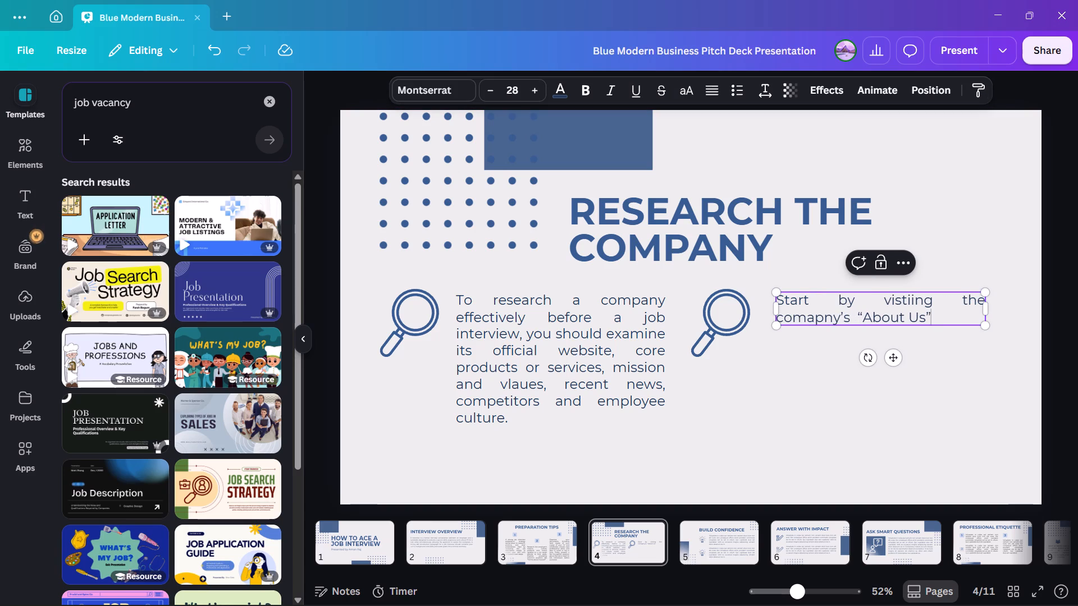
key(space)
key(shift+p)
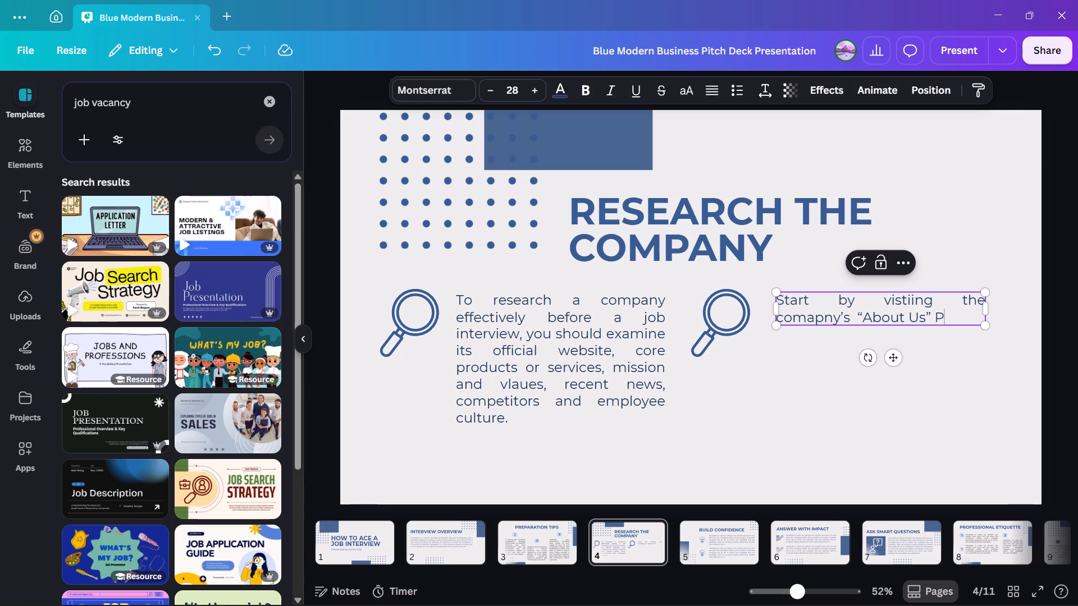
key(BackSpace)
text(page)
key(space)
Continue the second paragraph after "page" with "and reviewing job posting".
text(snf)
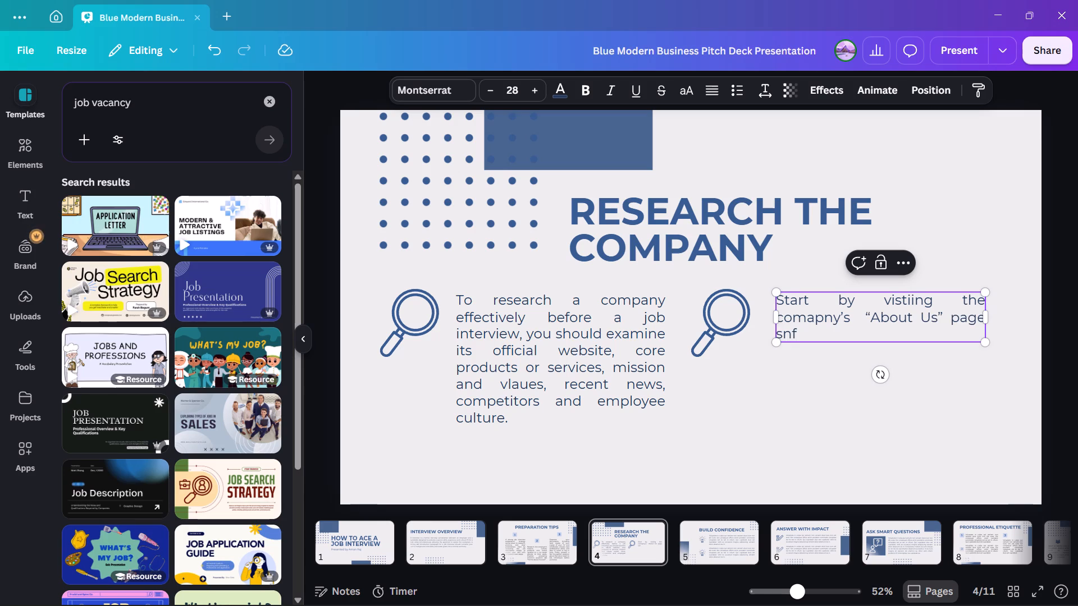
key(BackSpace)
key(BackSpace)
key(BackSpace)
text(and)
key(space)
text(reviewing)
key(space)
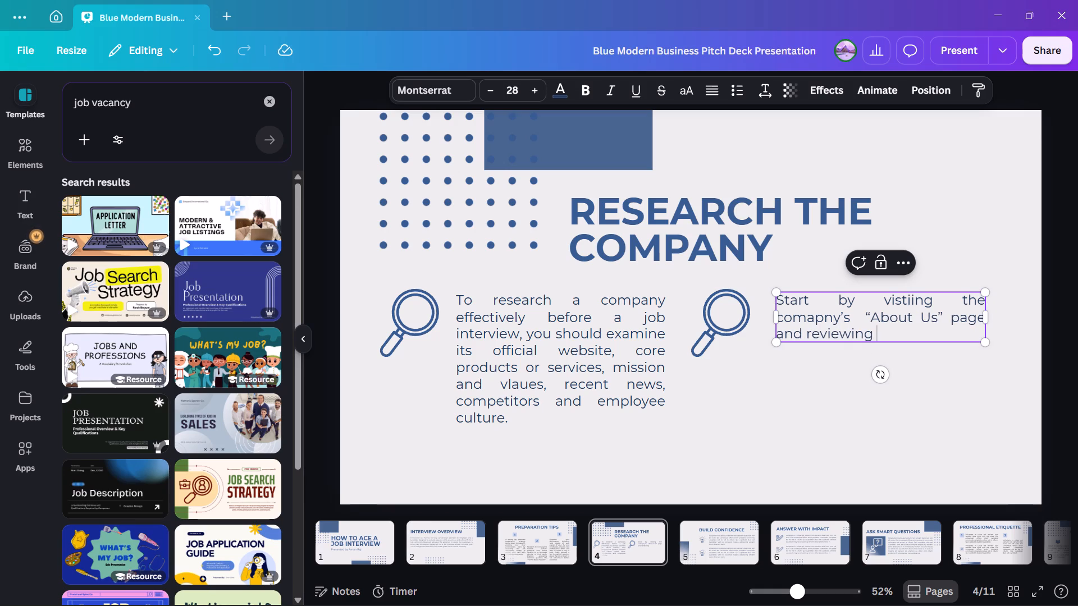
text(job p)
text(osting)
key(space)
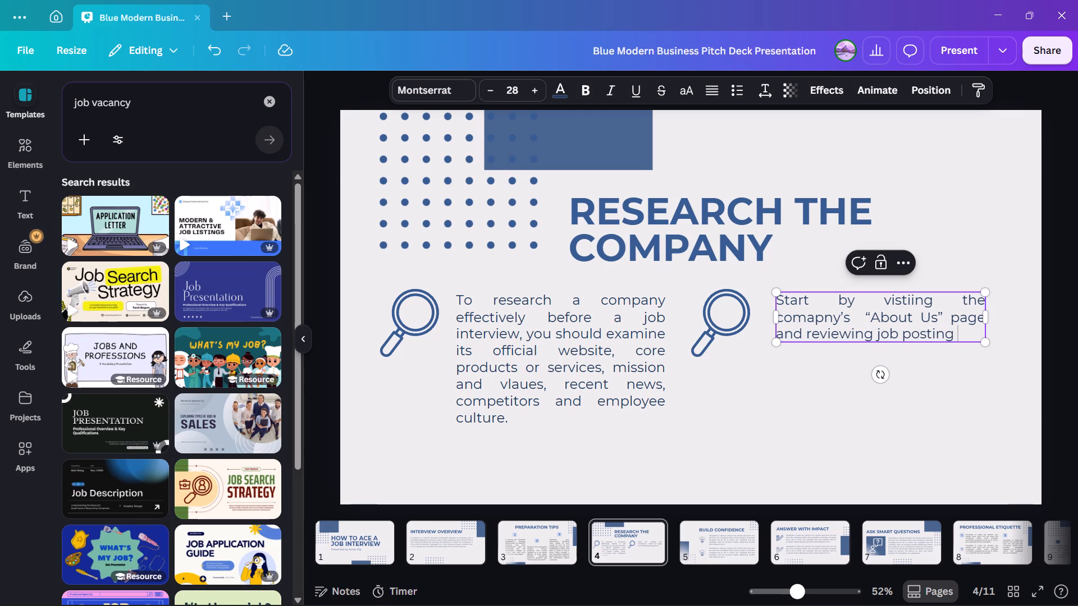
Extend the second paragraph with "to understand the primary business model".
text(to understand the primary)
key(space)
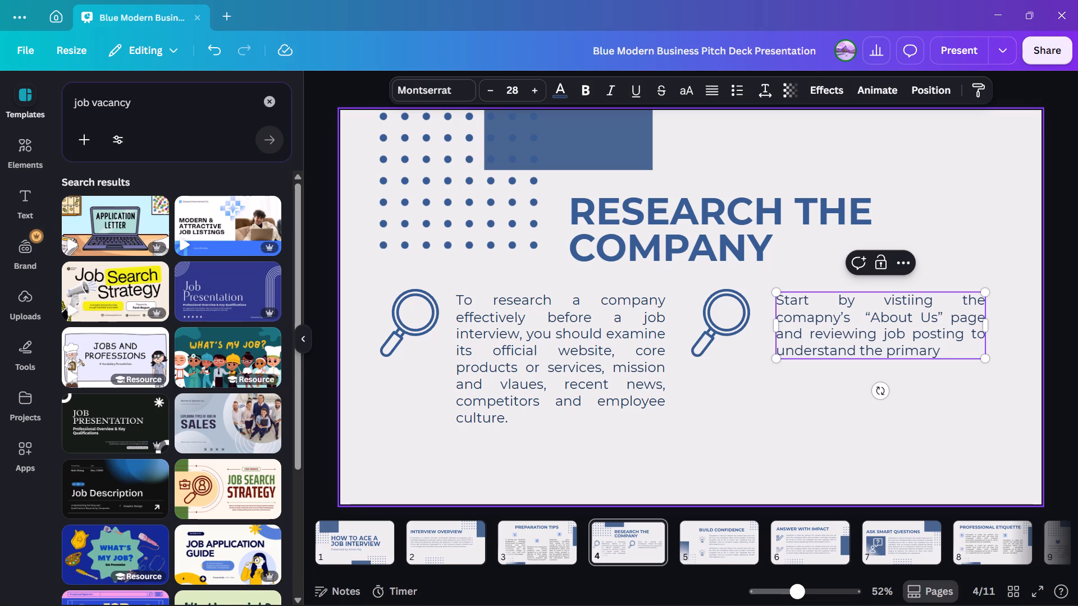
key(space)
text(business model)
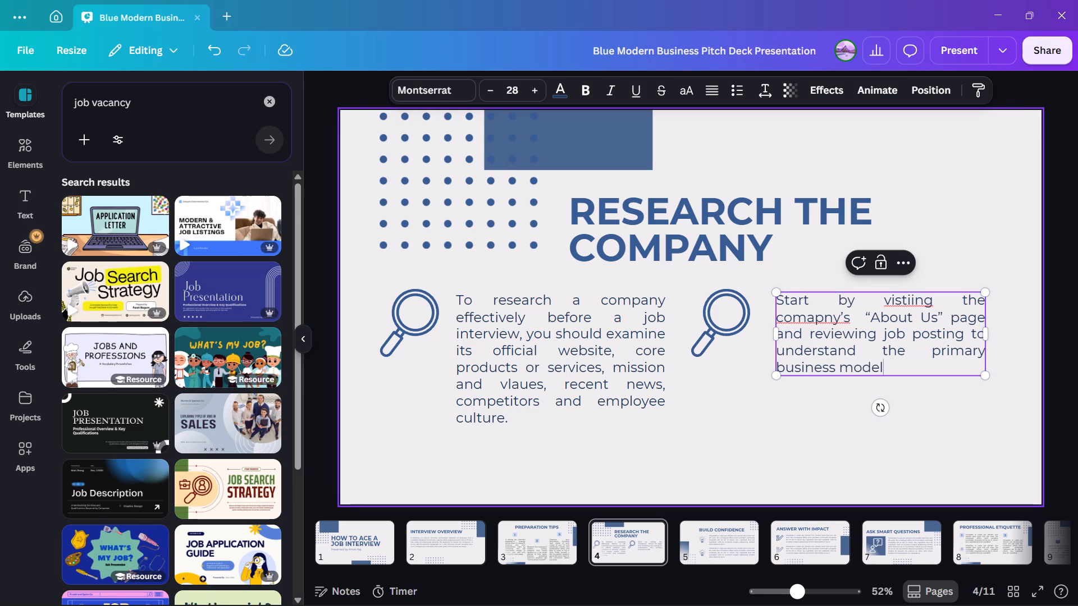
Change "vistiing" to "visting" and correct "comapny's" to "company's" in the second paragraph.
click(909, 305)
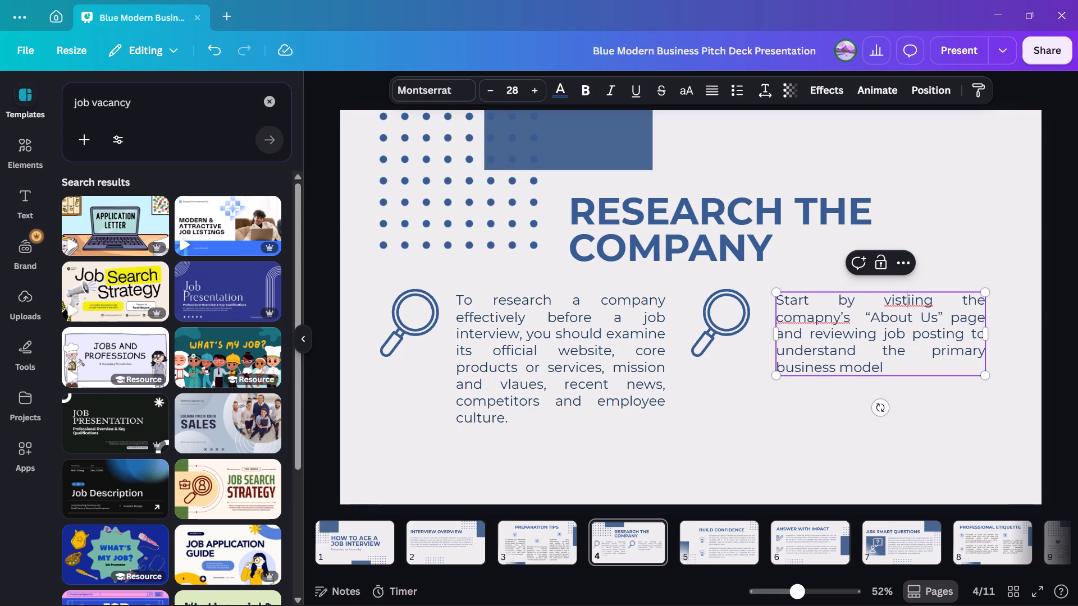
click(913, 302)
key(BackSpace)
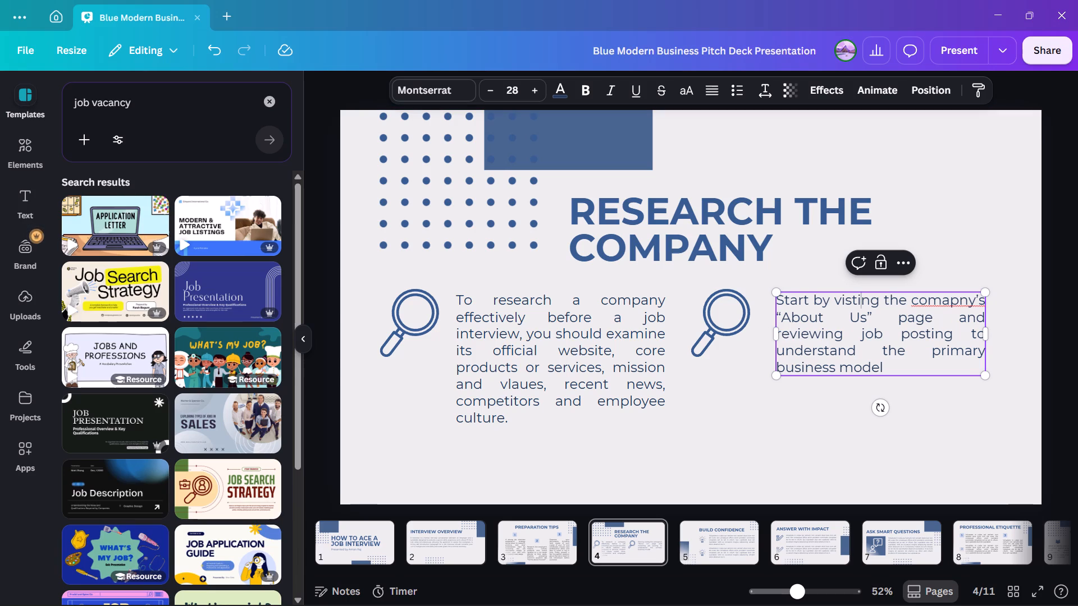
click(946, 300)
key(BackSpace)
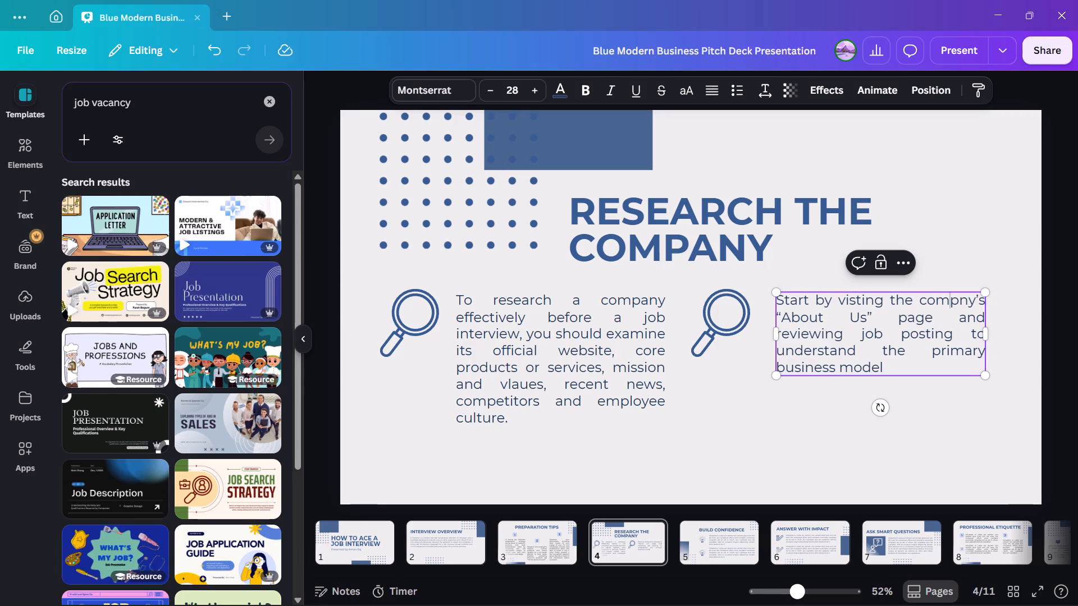
click(958, 302)
key(a)
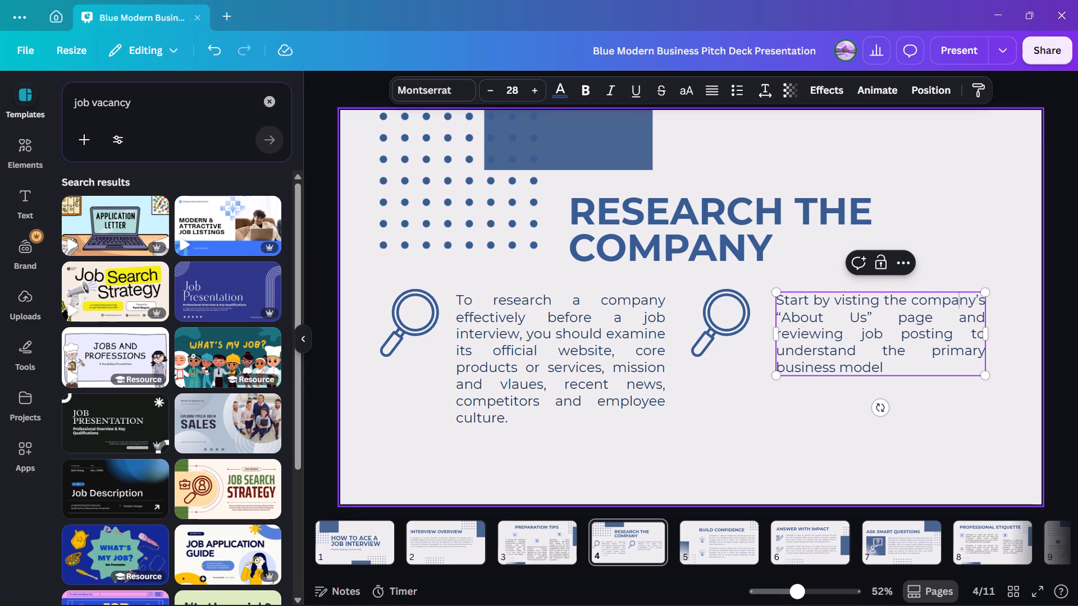
Continue the second paragraph after "business model" with "and the specific skill".
click(898, 373)
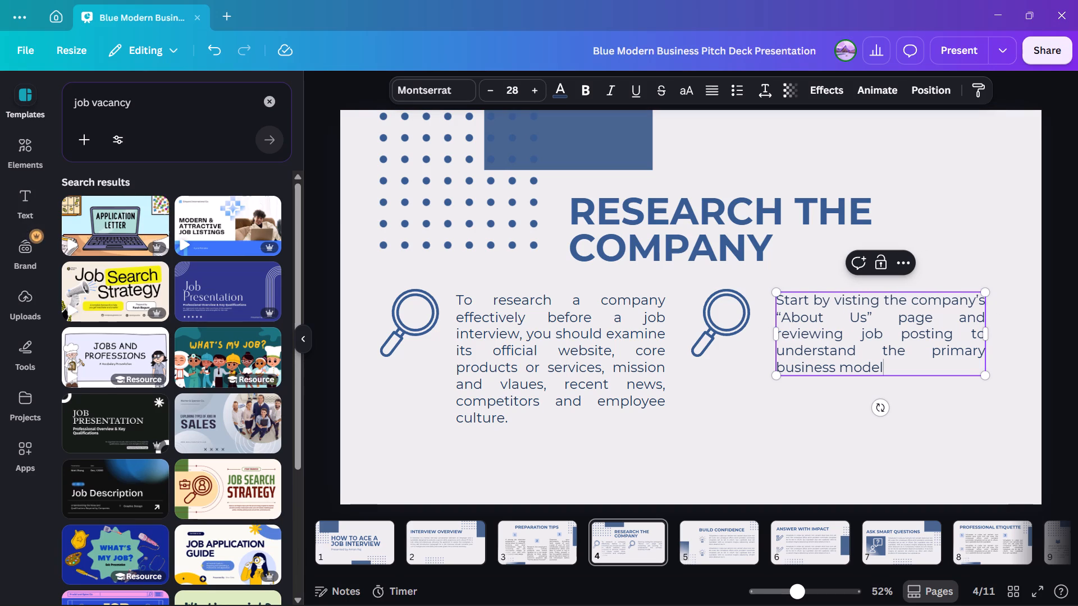
key(space)
text(and)
key(space)
text(the specific skill)
key(space)
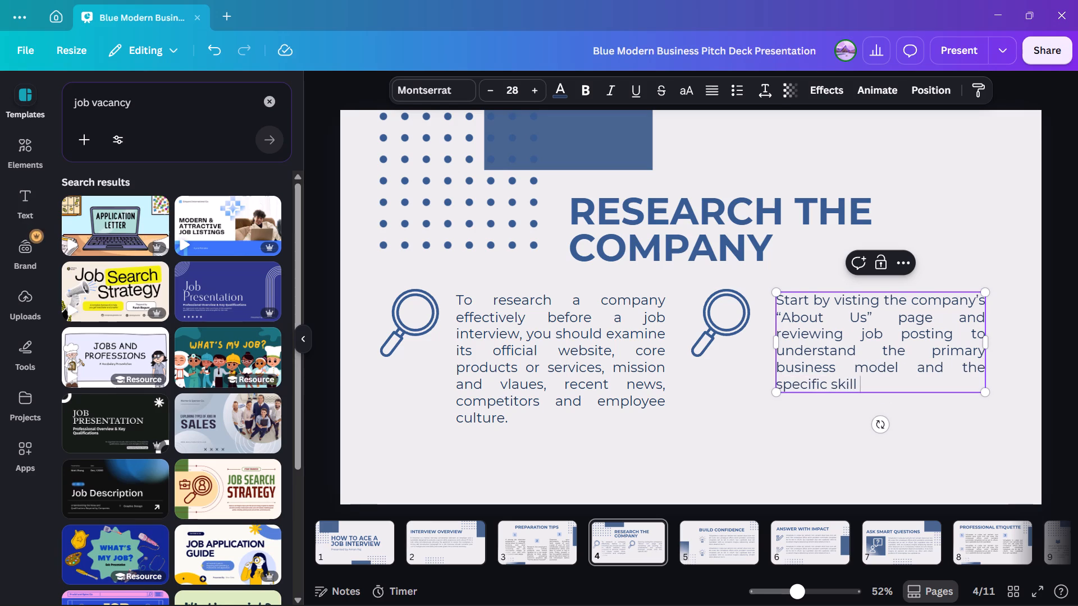
Make "skill" plural and end the second paragraph's first sentence with "they value.".
key(BackSpace)
text(s they treat)
key(space)
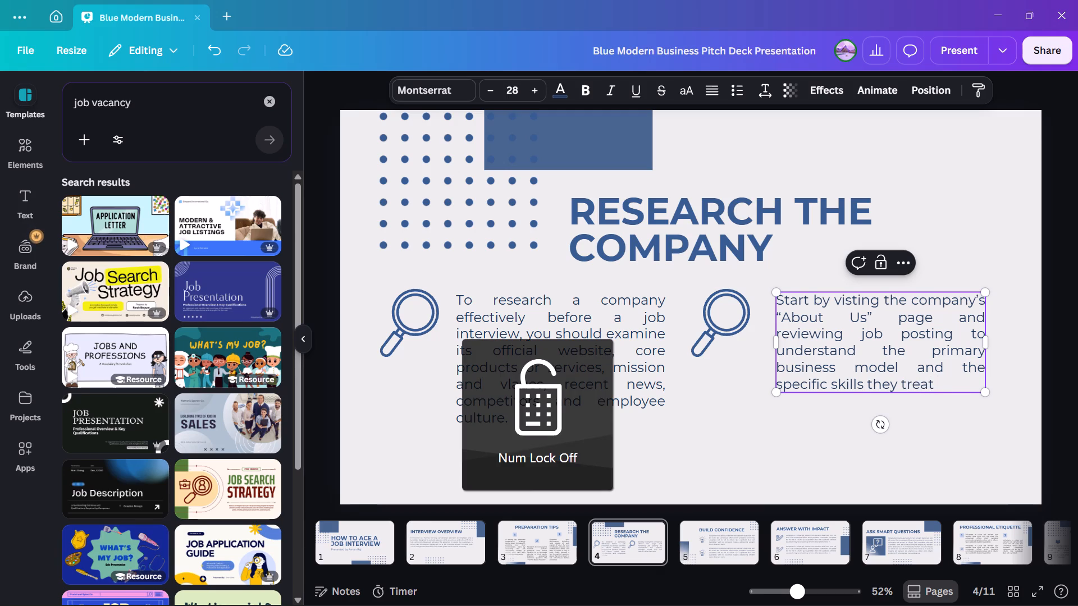
key(BackSpace)
key(BackSpace)
key(BackSpace)
key(BackSpace)
key(BackSpace)
key(BackSpace)
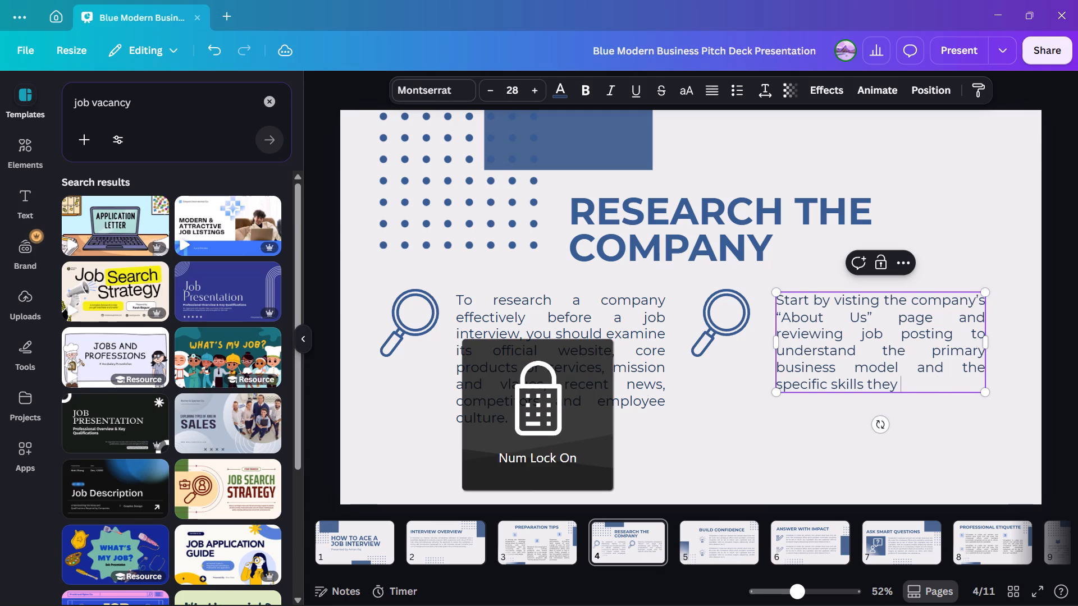
key(BackSpace)
key(BackSpace)
text(y)
key(space)
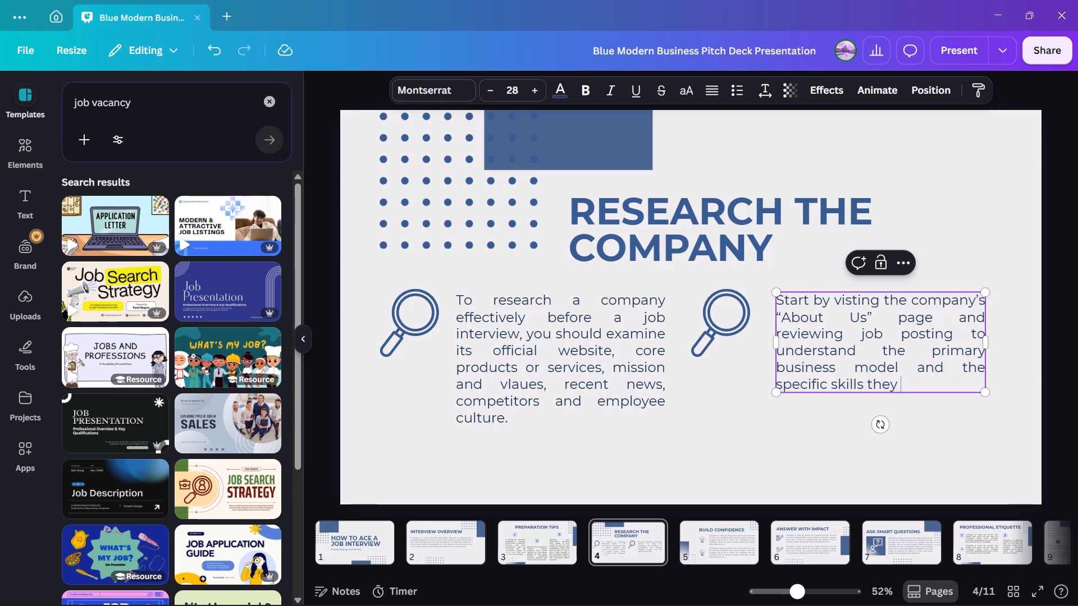
text(value.)
key(space)
Start a second sentence in the second paragraph with "Next, look beyond".
text(Next, look bryong)
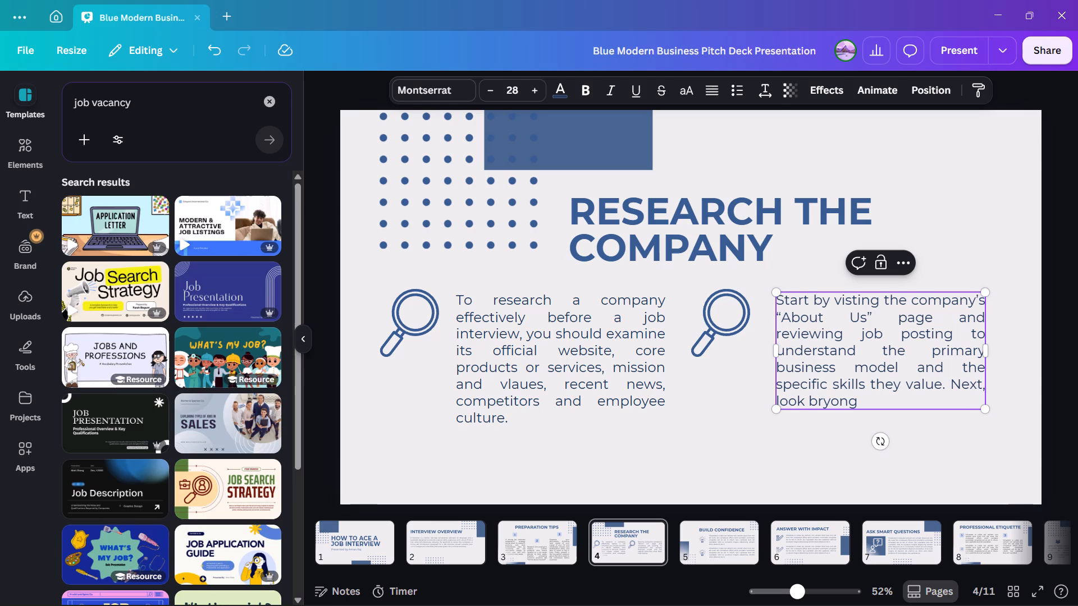
key(BackSpace)
key(BackSpace)
key(BackSpace)
key(BackSpace)
key(BackSpace)
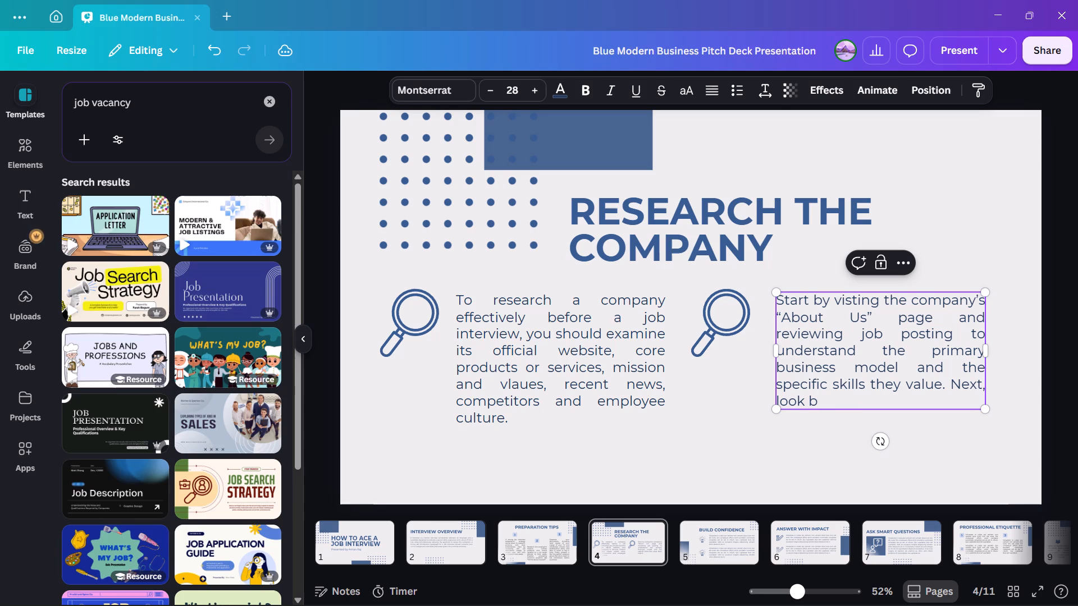
key(r)
key(BackSpace)
text(et)
key(BackSpace)
key(y)
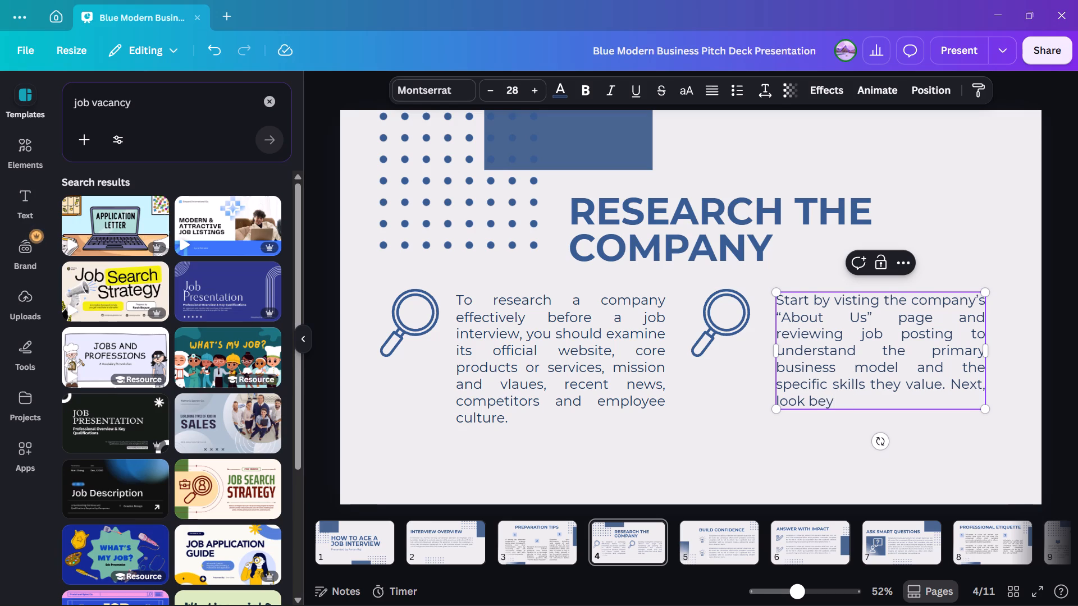
text(ond)
key(space)
Complete the sentence after "look beyond" with "promotional marketing material by reading news article.".
text(promotional)
key(space)
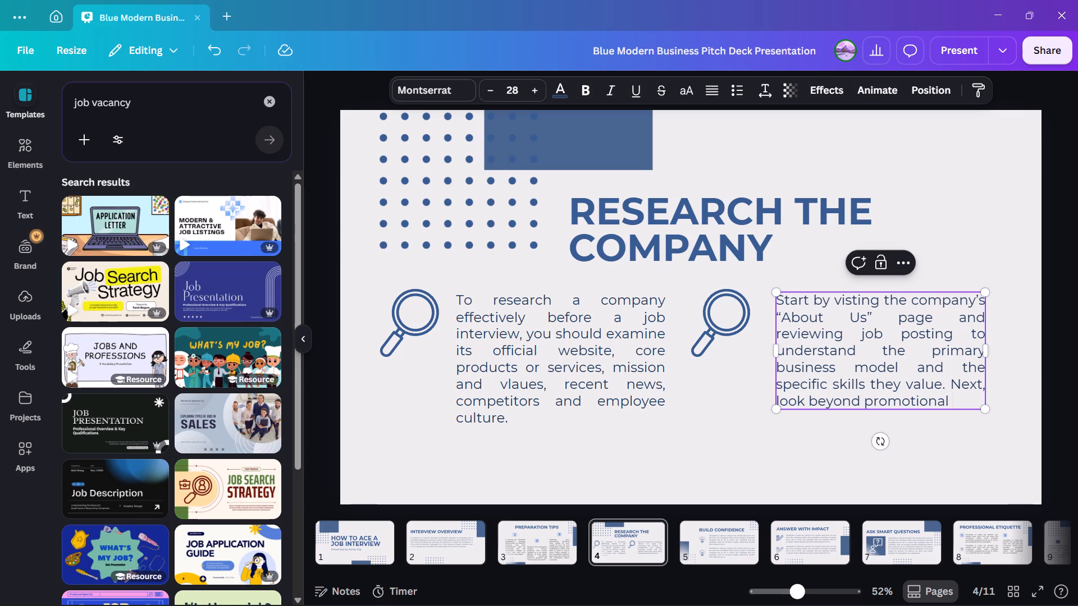
text(marke)
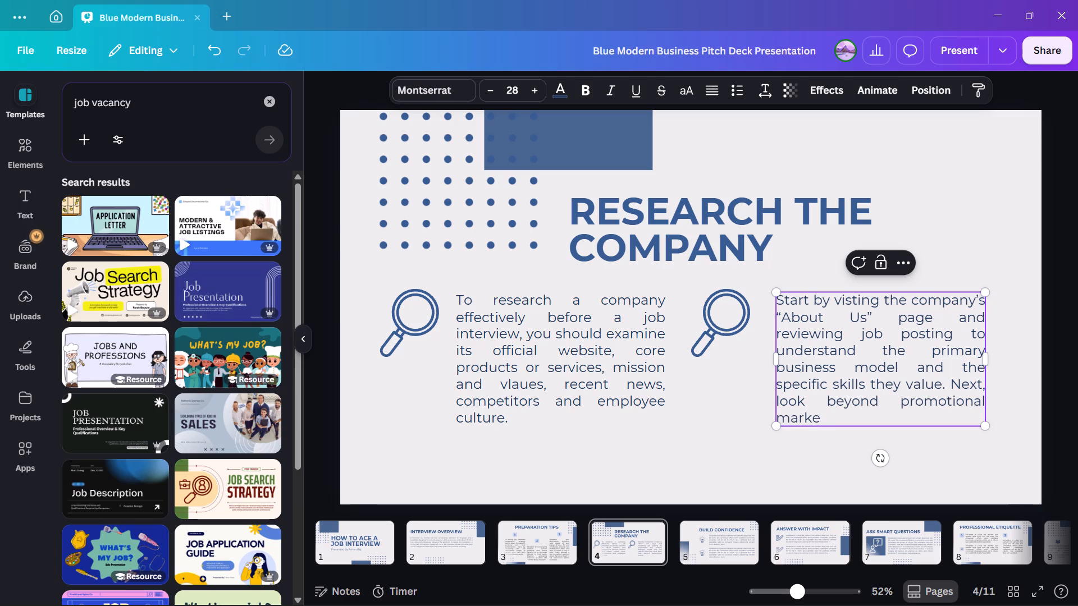
text(ting materia)
key(l)
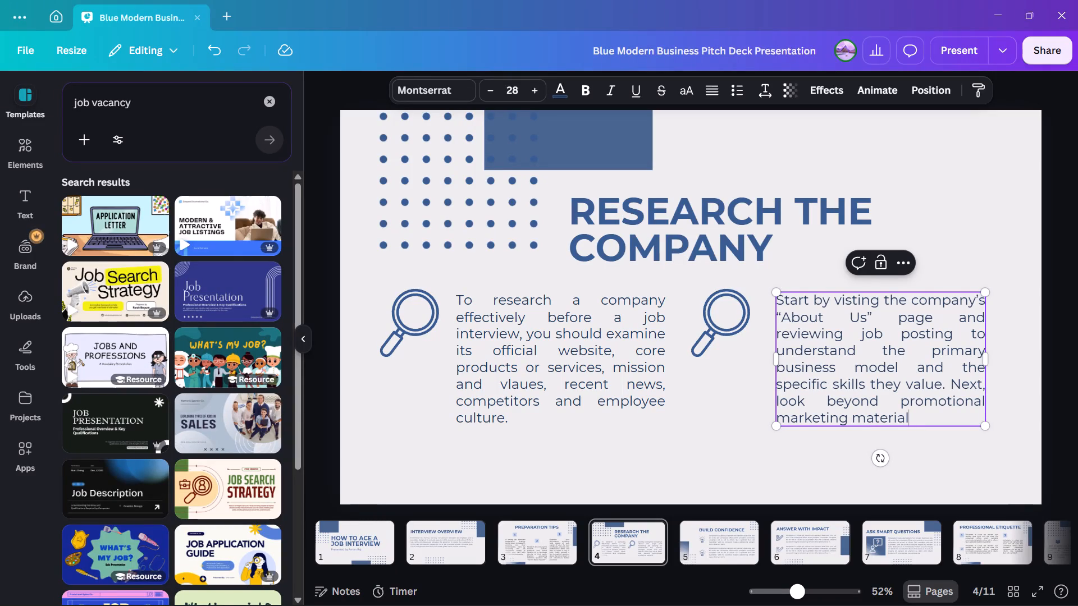
key(space)
text(by reading news article)
key(period)
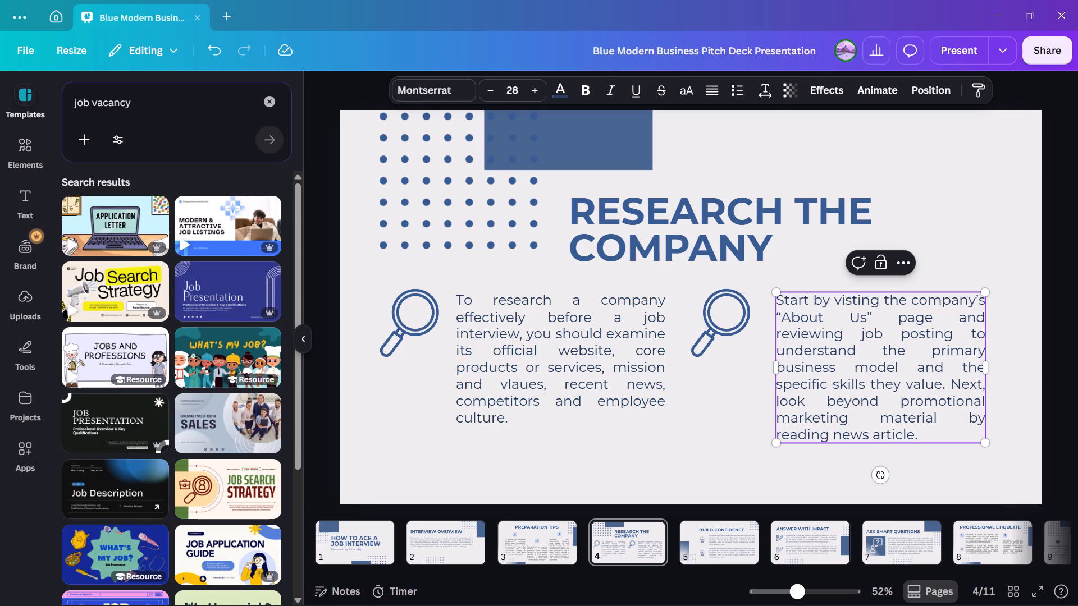
On the Build Confidence slide, replace the first placeholder paragraph with the opening word "Building".
click(714, 531)
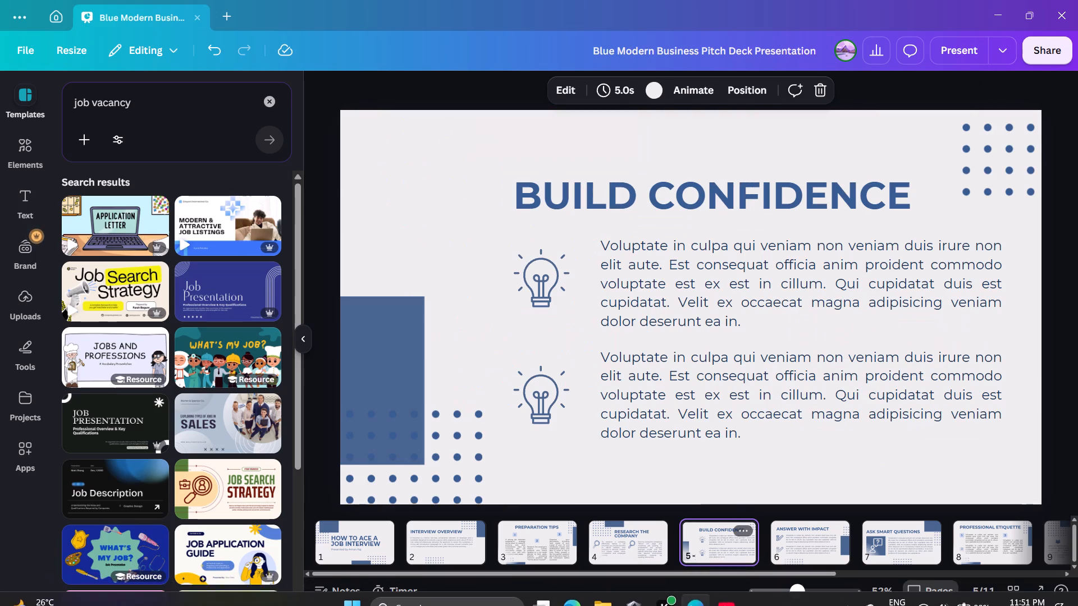
click(673, 327)
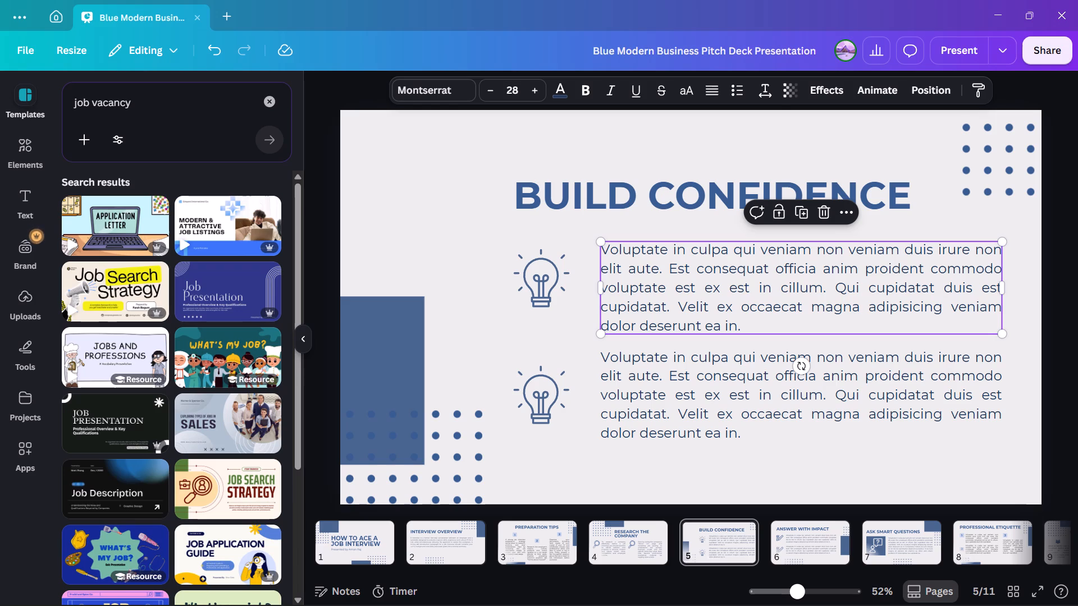
click(699, 289)
click(699, 293)
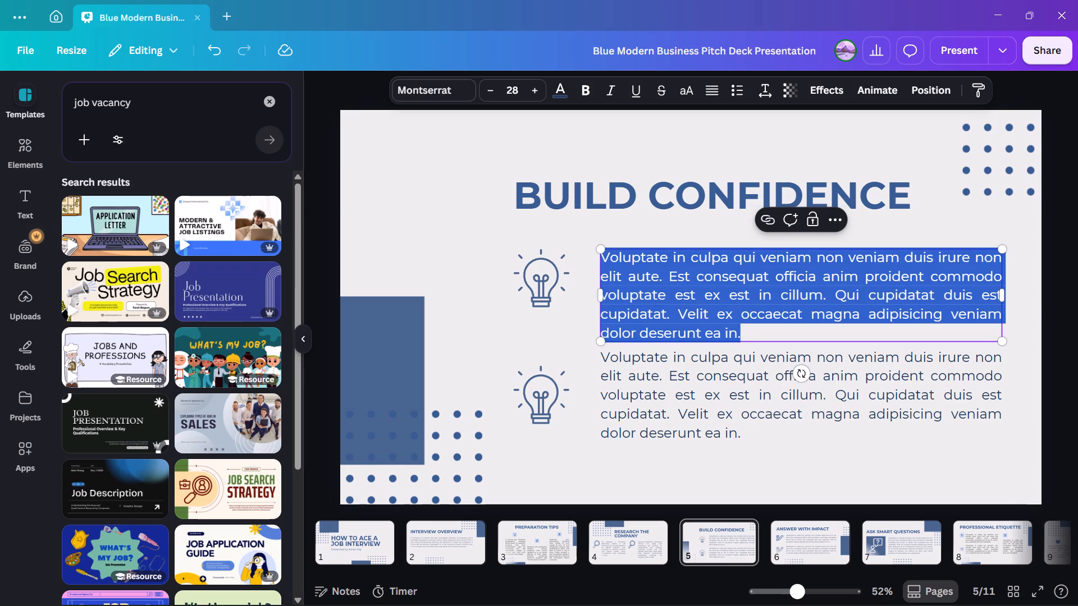
key(BackSpace)
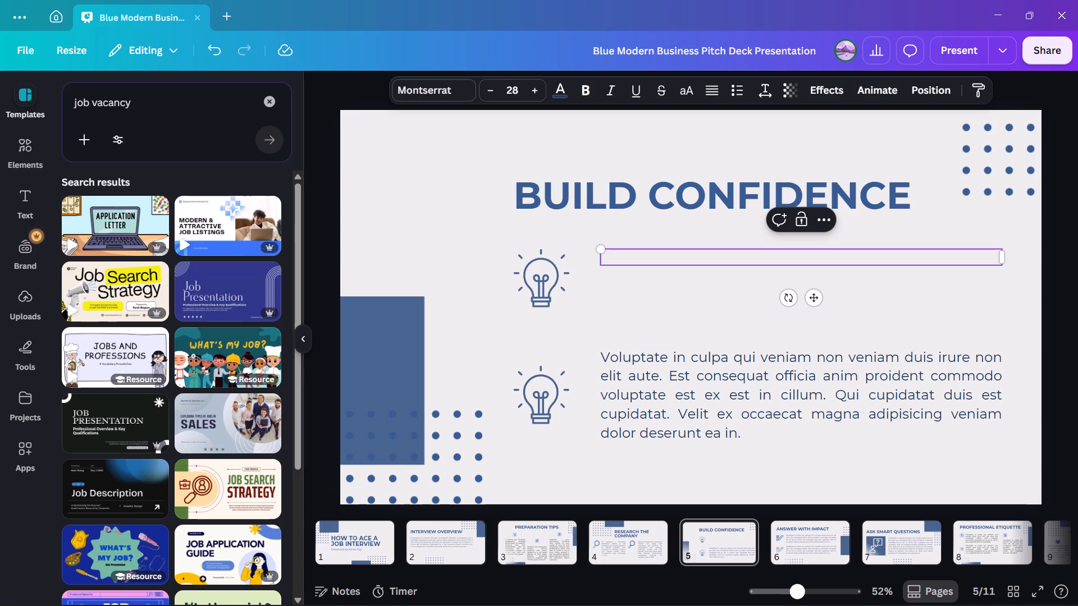
key(b)
key(BackSpace)
key(shift+b)
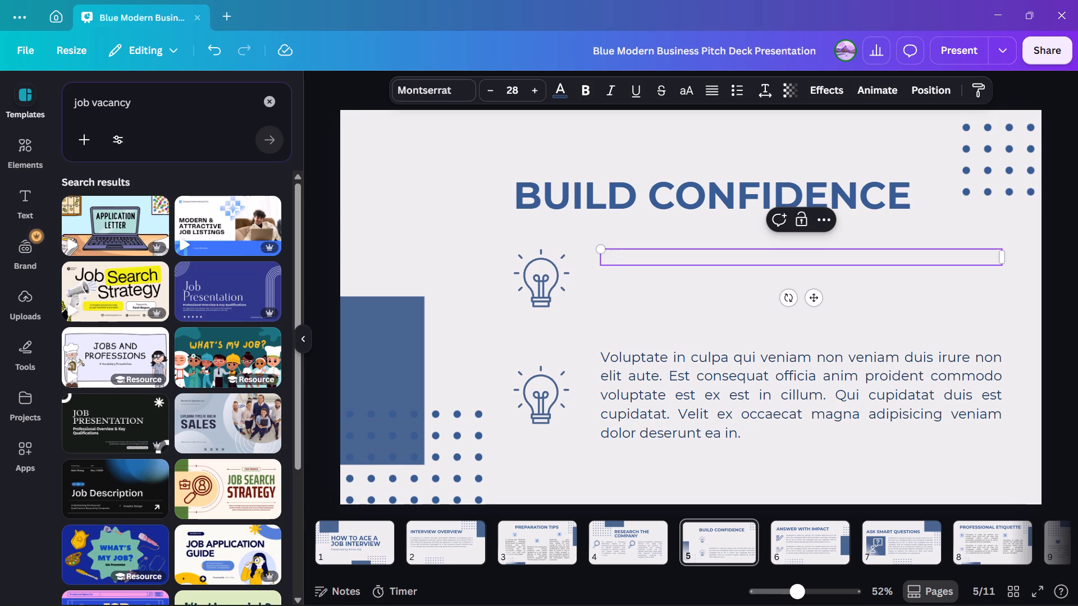
text(uildin)
key(space)
key(BackSpace)
text(g)
key(space)
Add the capitalised word "Confidence" after "Building" in the first paragraph.
text(Confidenxec)
key(BackSpace)
key(BackSpace)
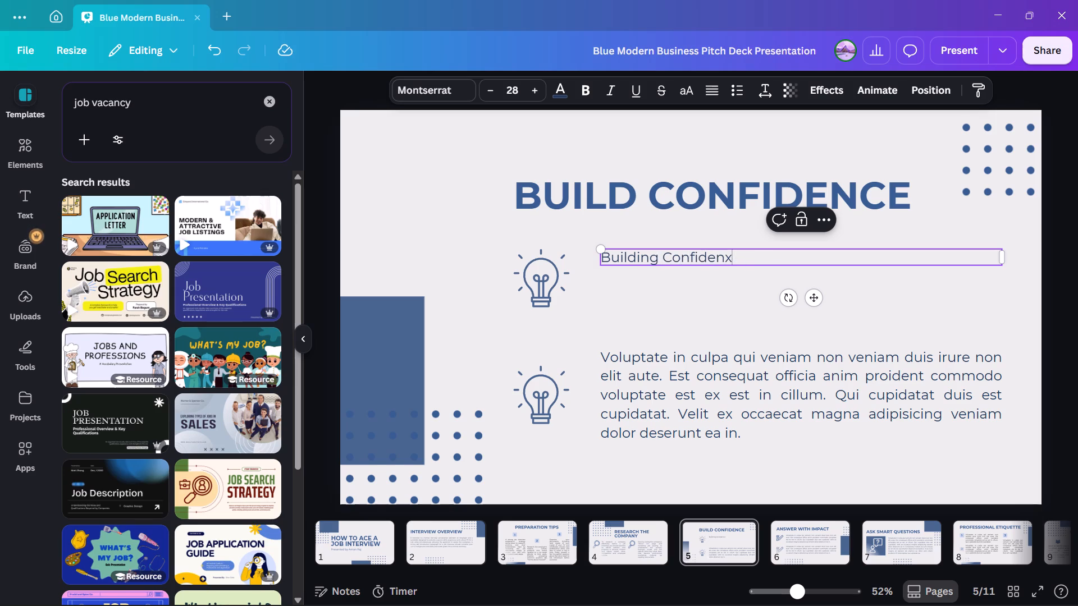
key(BackSpace)
key(c)
key(BackSpace)
text(de)
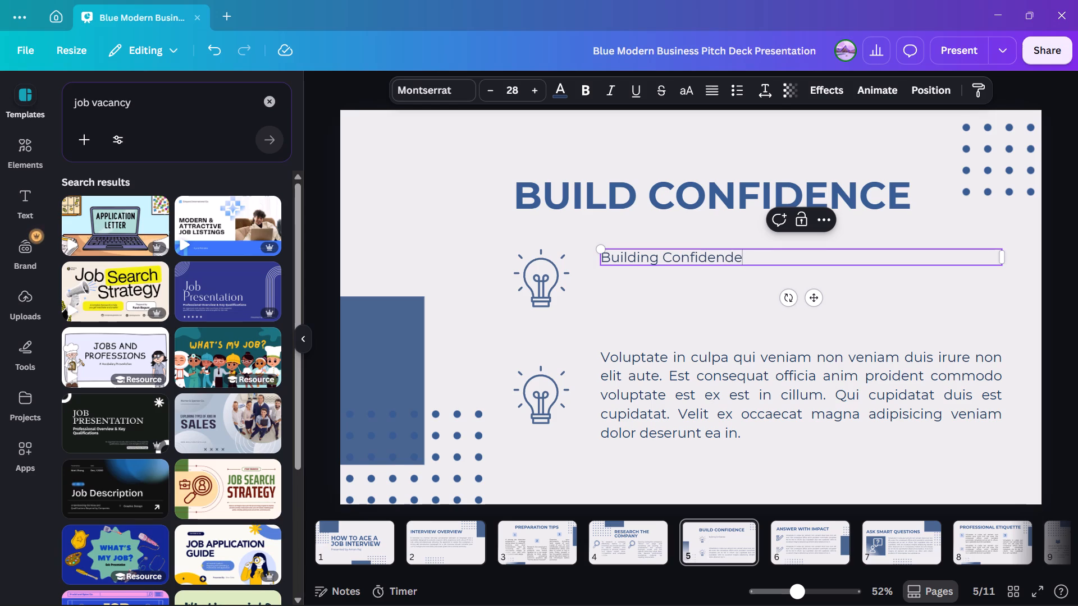
key(BackSpace)
key(BackSpace)
text(ce)
key(BackSpace)
key(space)
key(BackSpace)
text(e)
key(space)
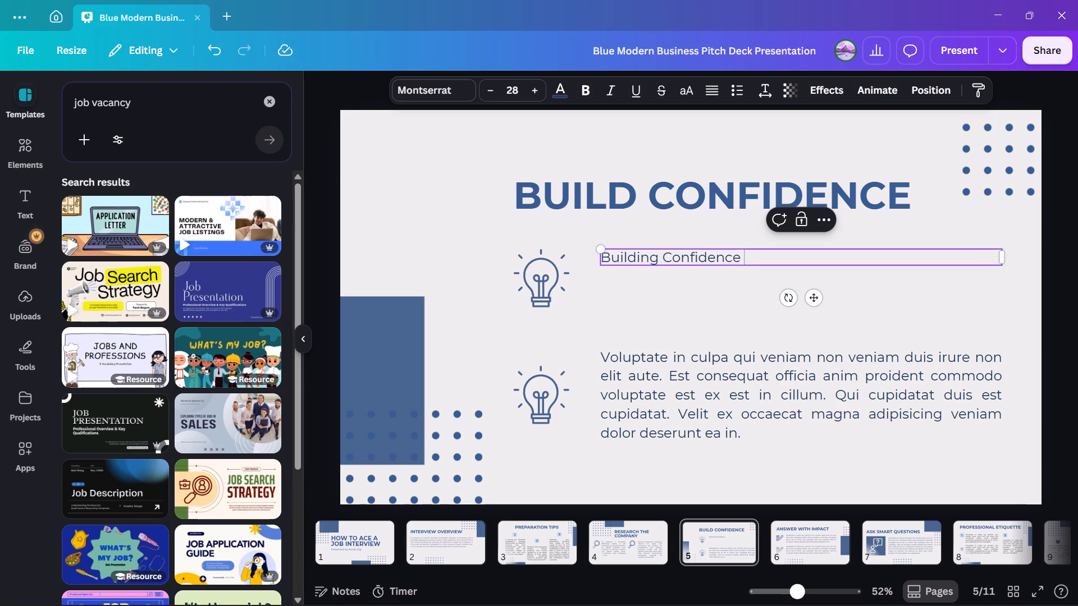
Continue the first paragraph after "Building Confidence" with "for a job interview".
text(for a)
key(space)
text(hob)
key(space)
key(BackSpace)
key(BackSpace)
key(BackSpace)
key(BackSpace)
text(job)
key(space)
text(inter)
text(view)
key(space)
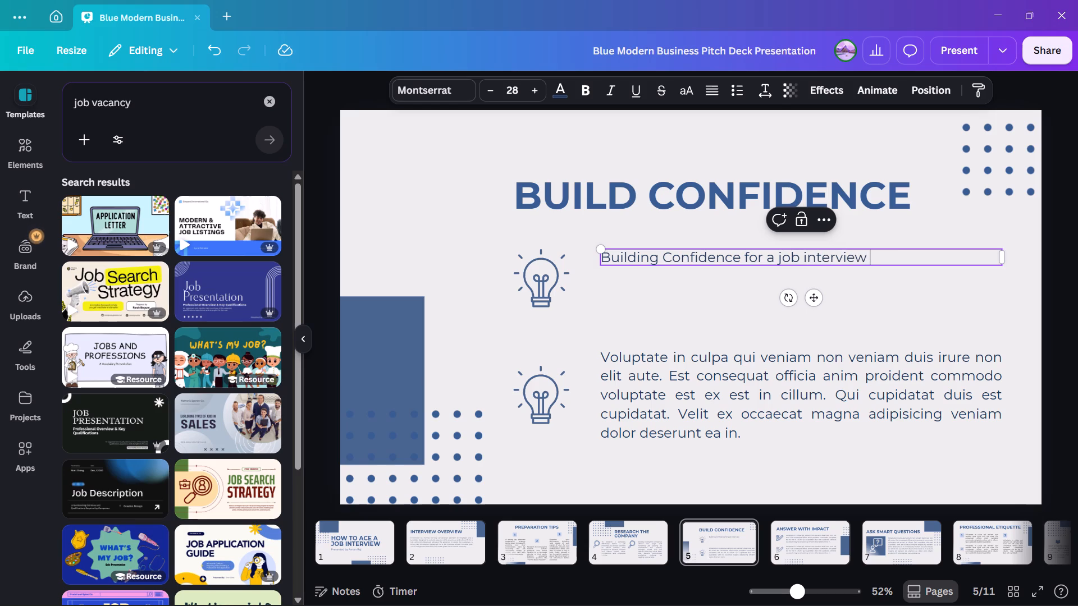
Complete the first sentence with "starts lond before you walk into the room.".
text(starts)
key(space)
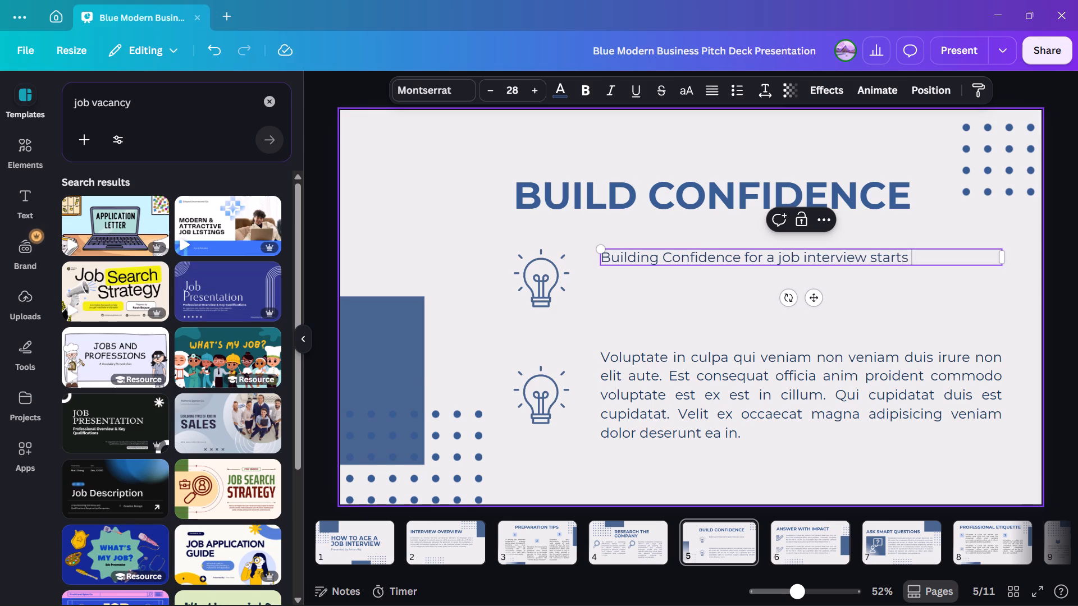
text(lond before)
key(space)
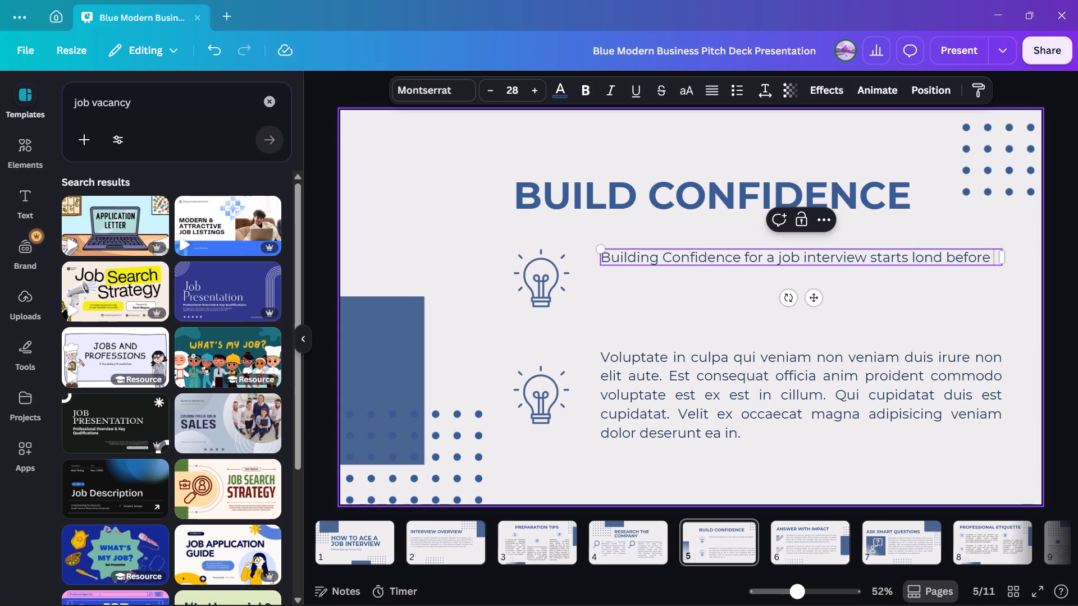
text(you walk)
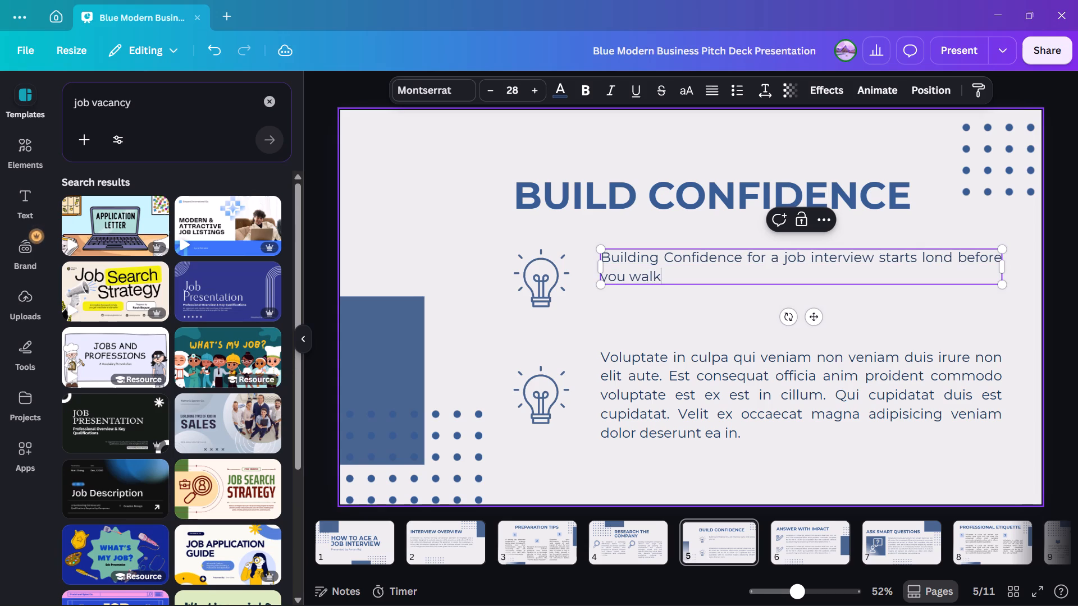
key(space)
text(into)
key(space)
text(the room)
key(period)
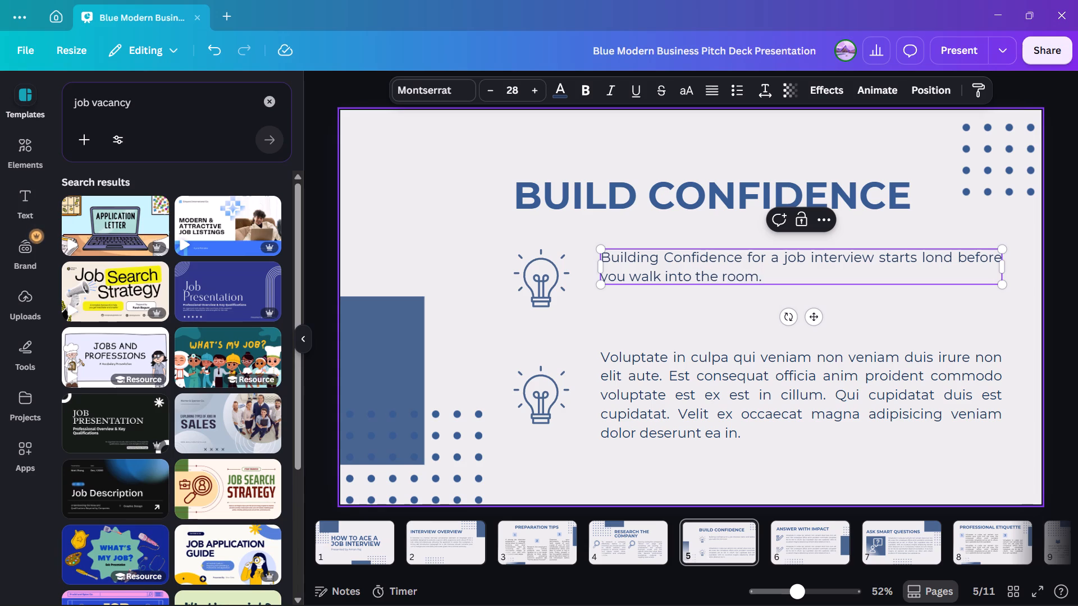
Start a second sentence in the first paragraph with "It is rooted in solid preparation".
key(space)
text(It si)
key(BackSpace)
key(BackSpace)
text(is)
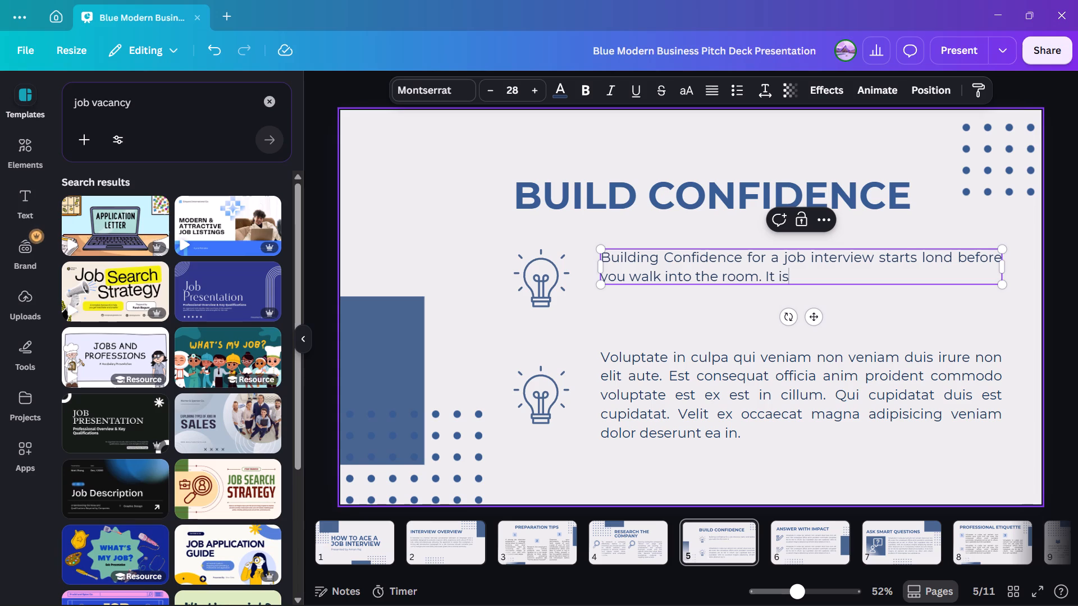
key(space)
text(roote)
text(d in)
key(space)
text(solid)
key(space)
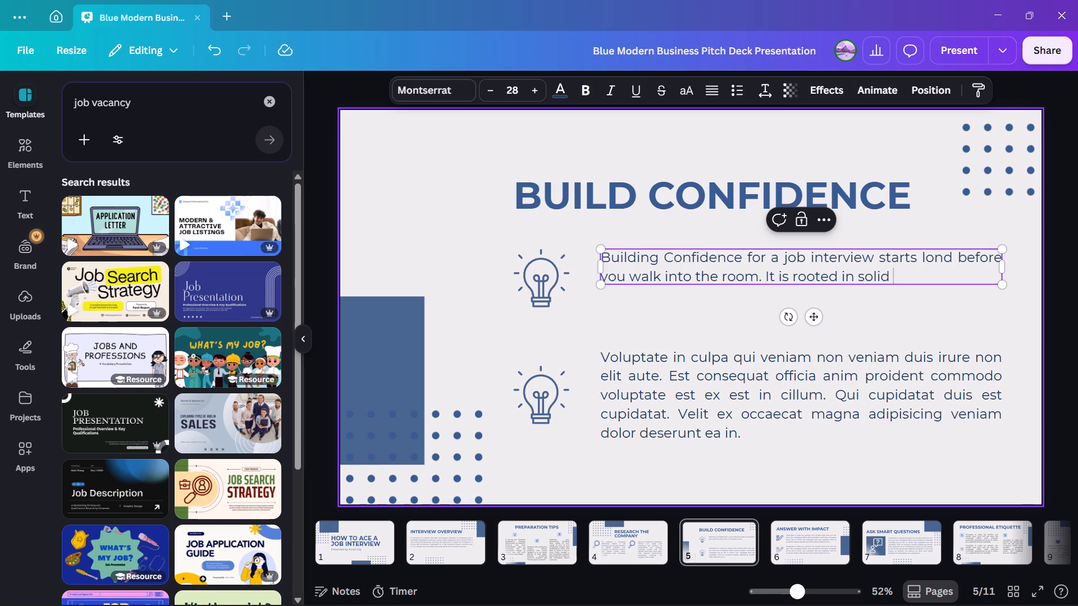
text(preparation)
key(space)
key(BackSpace)
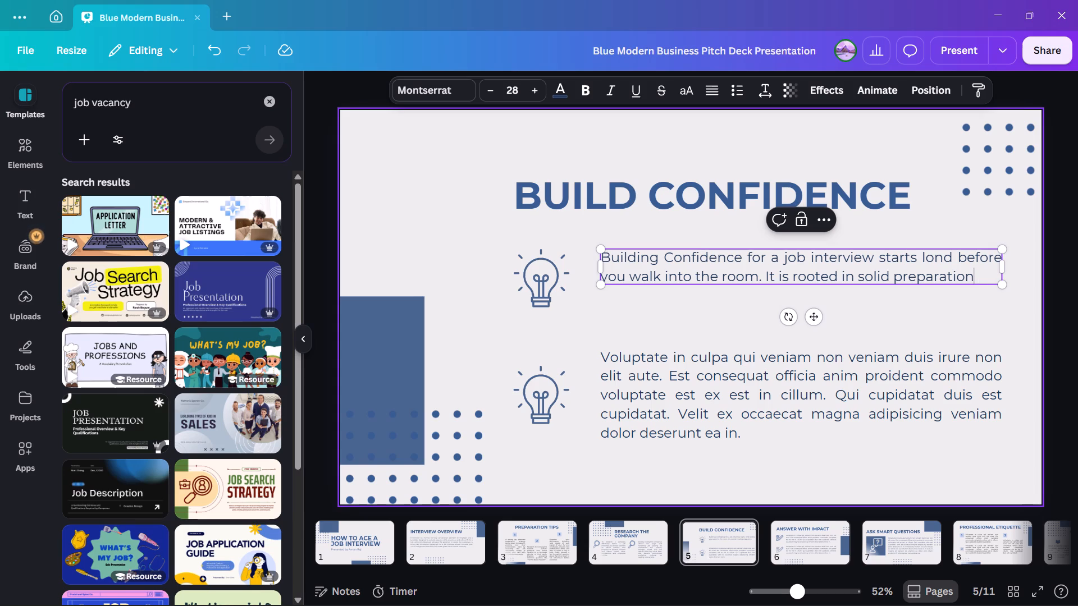
Continue the second sentence after "preparation" with ", clear st0oryline".
text(,)
key(space)
text(clear)
key(space)
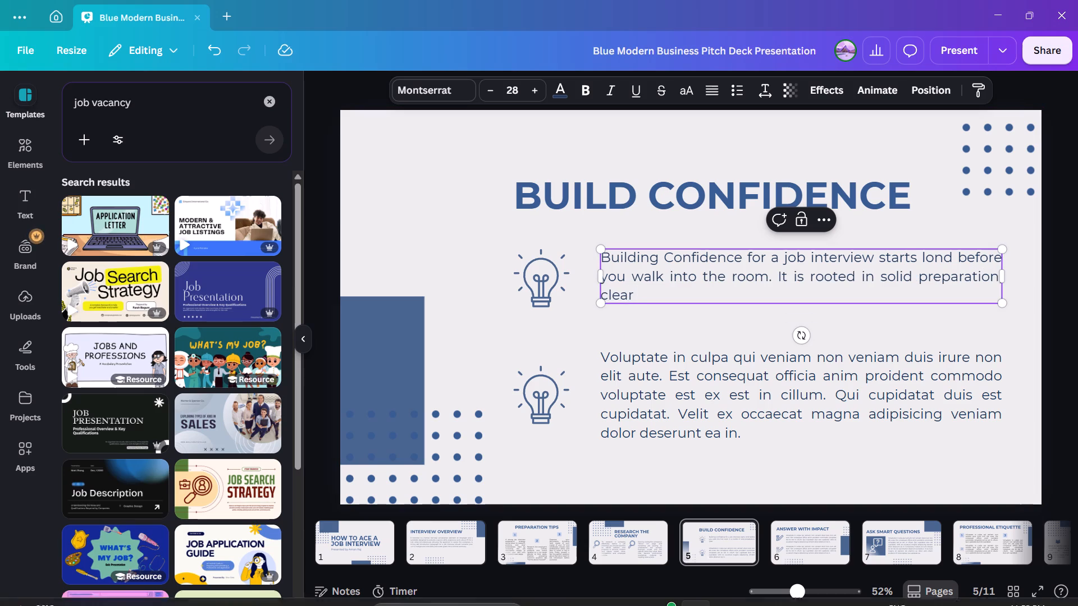
text(st0orylinr)
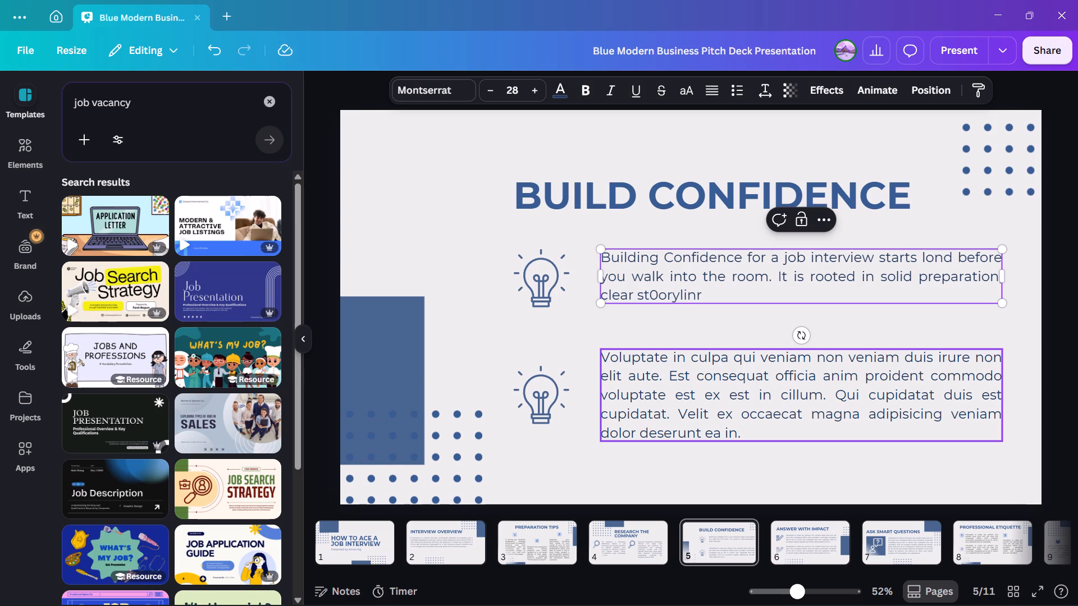
key(BackSpace)
key(e)
Correct "st0oryline" to "storyline" and return the text cursor to the end of the paragraph.
key(Left)
key(Left)
key(Left)
key(Left)
key(Left)
key(Left)
key(Left)
key(BackSpace)
key(o)
key(BackSpace)
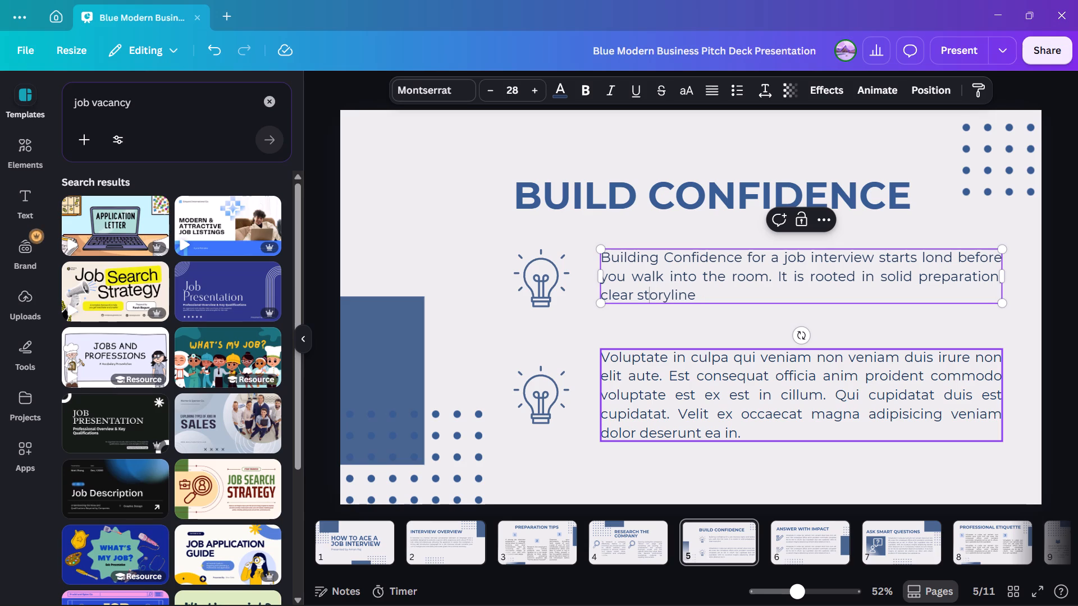
click(724, 302)
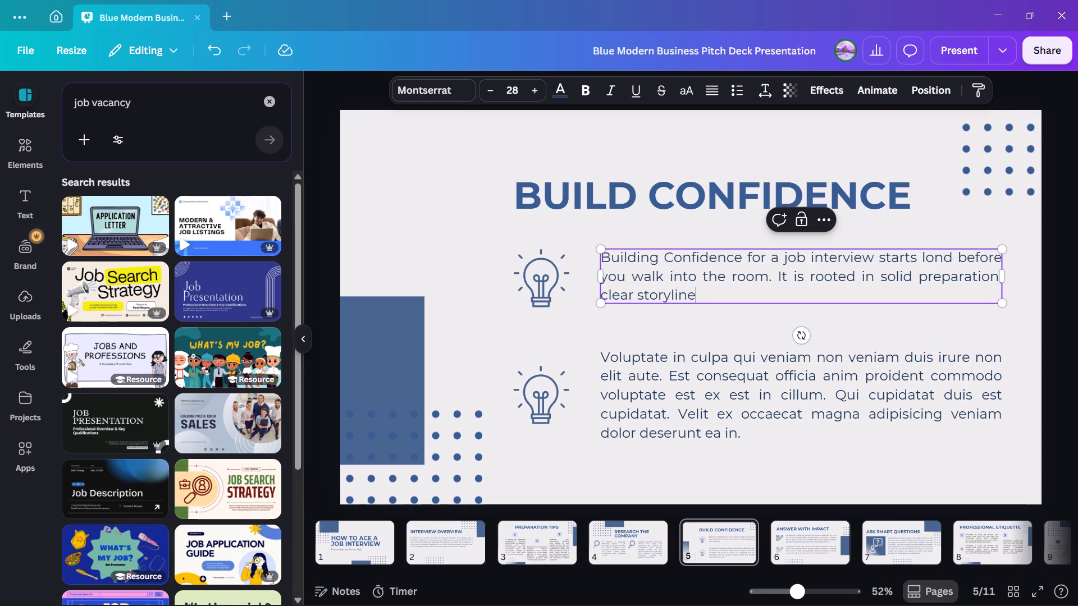
Complete the second sentence with "and managing physical nerves.".
key(space)
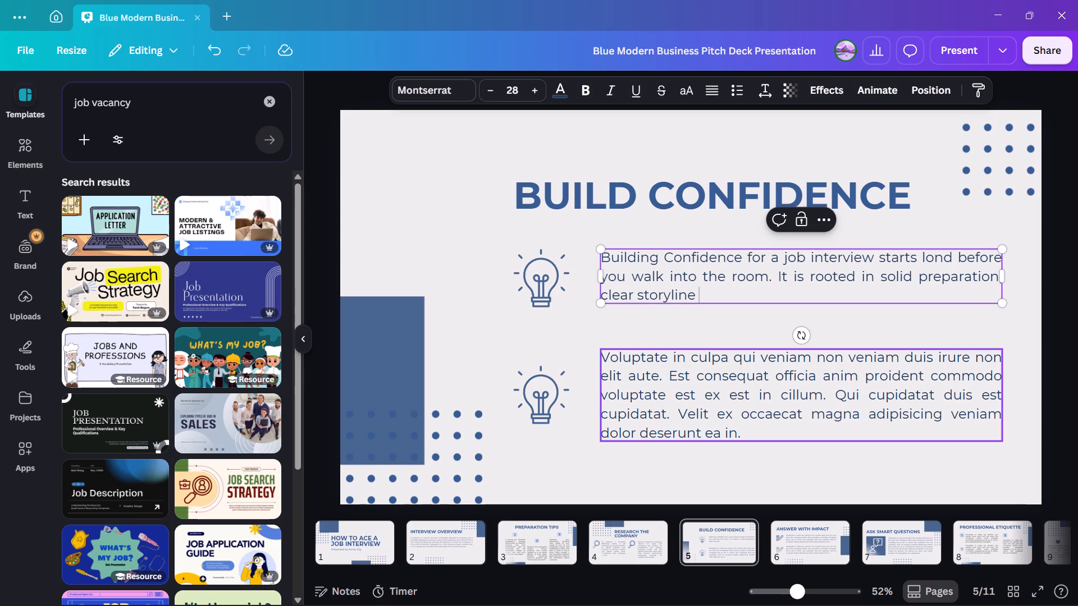
text(and mana)
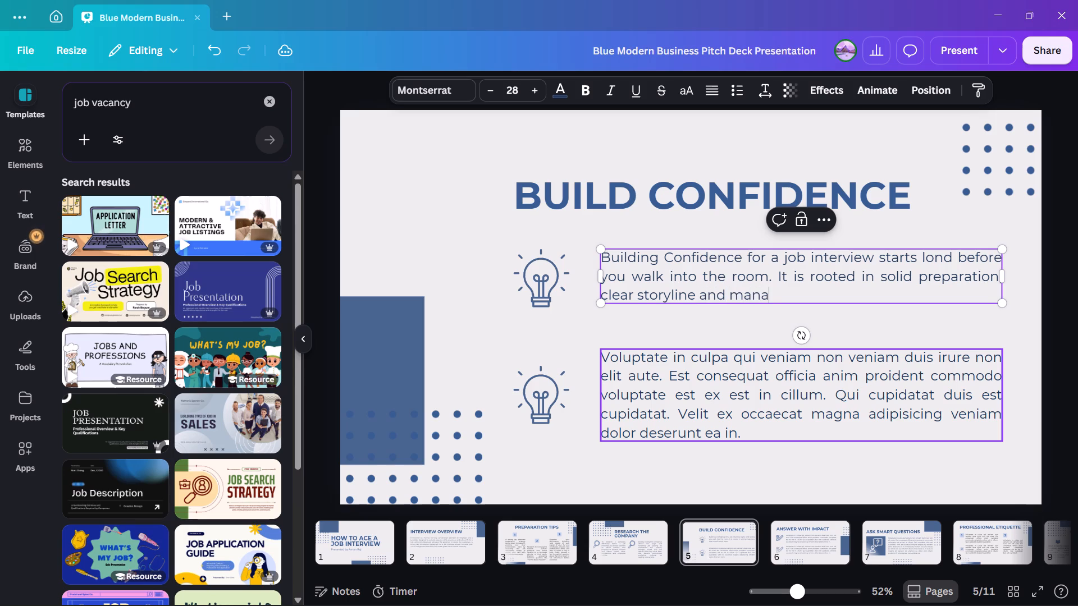
text(ging)
key(space)
text(physica)
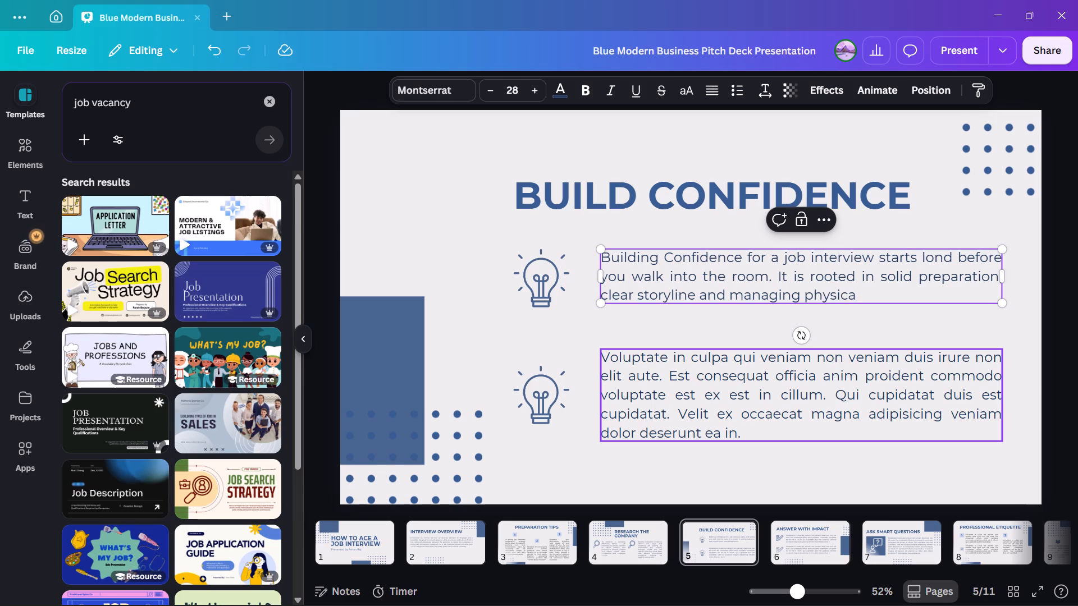
text(l)
key(space)
text(nerves)
key(space)
key(BackSpace)
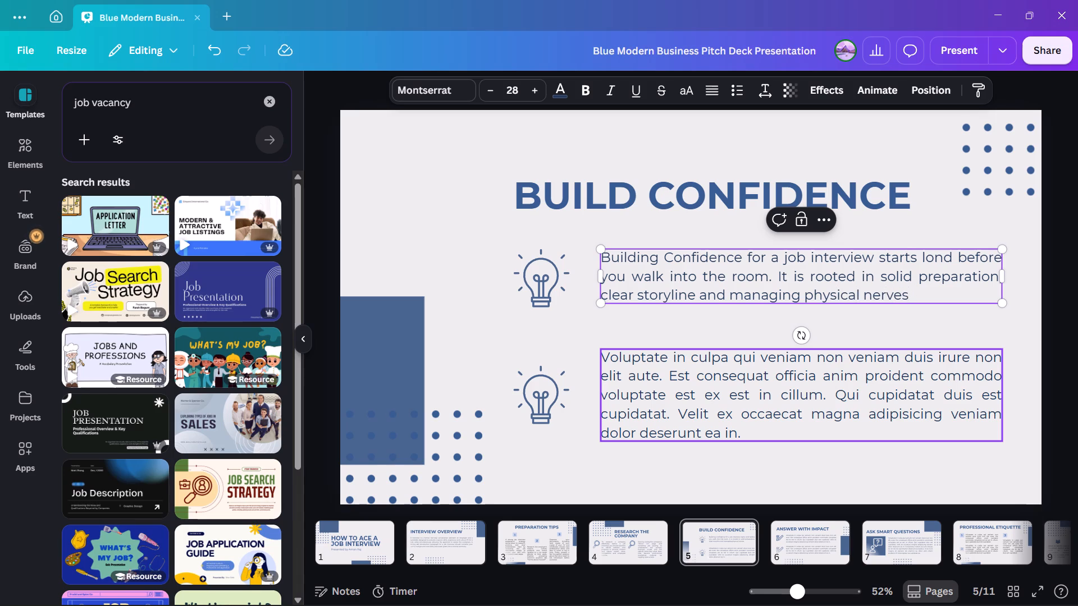
text(.)
Start a third sentence in the first paragraph with "When you research the company".
key(space)
text(When)
key(space)
text(you rese)
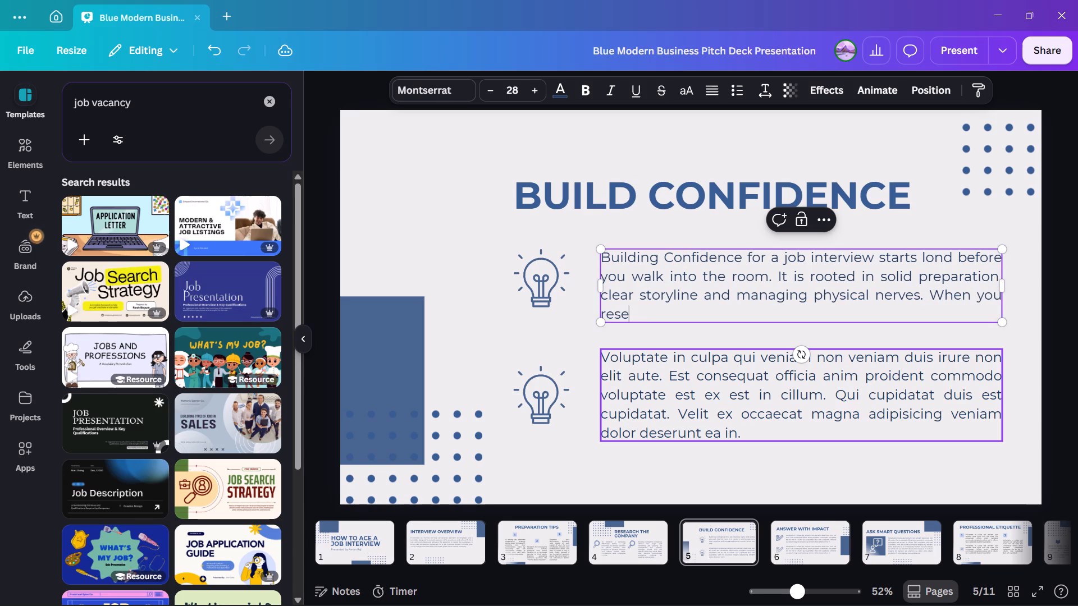
text(arch)
key(space)
text(th)
key(space)
key(BackSpace)
key(space)
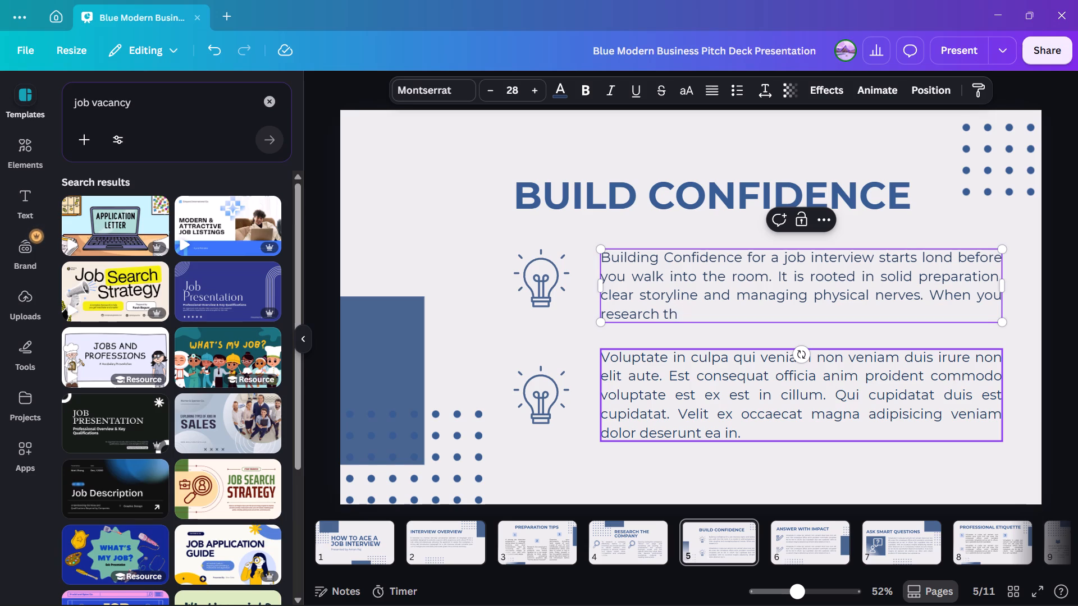
key(BackSpace)
text(e)
key(space)
text(company)
key(space)
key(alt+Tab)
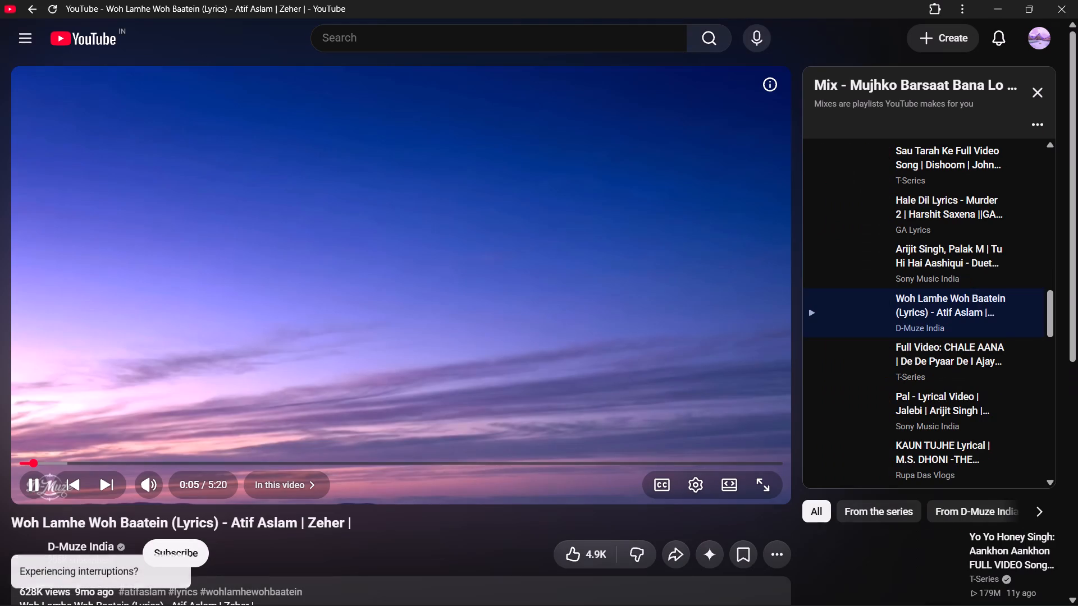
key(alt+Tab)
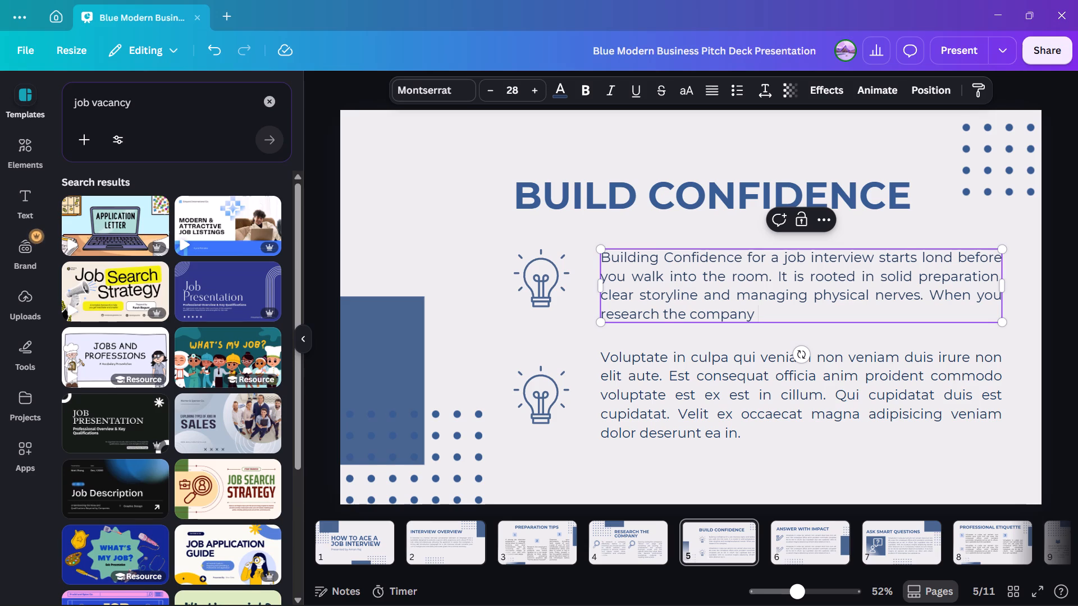
Complete the third sentence after "company" with "thoroghly align your past assignment with the job assignment.".
text(thoro)
text(ghly)
key(space)
text(align)
key(space)
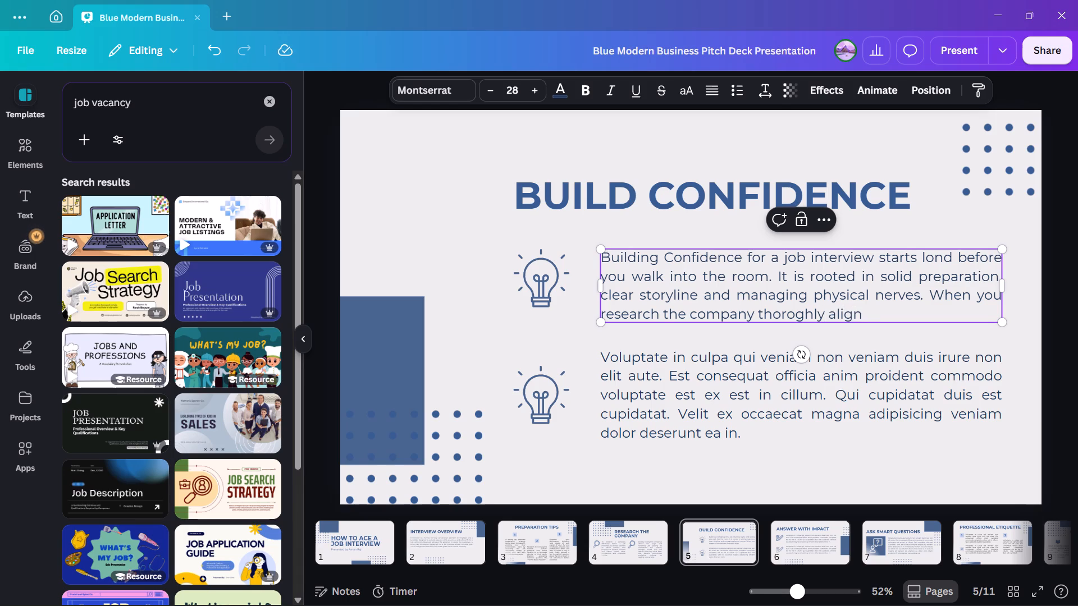
text(your)
key(space)
text(past assignment)
key(space)
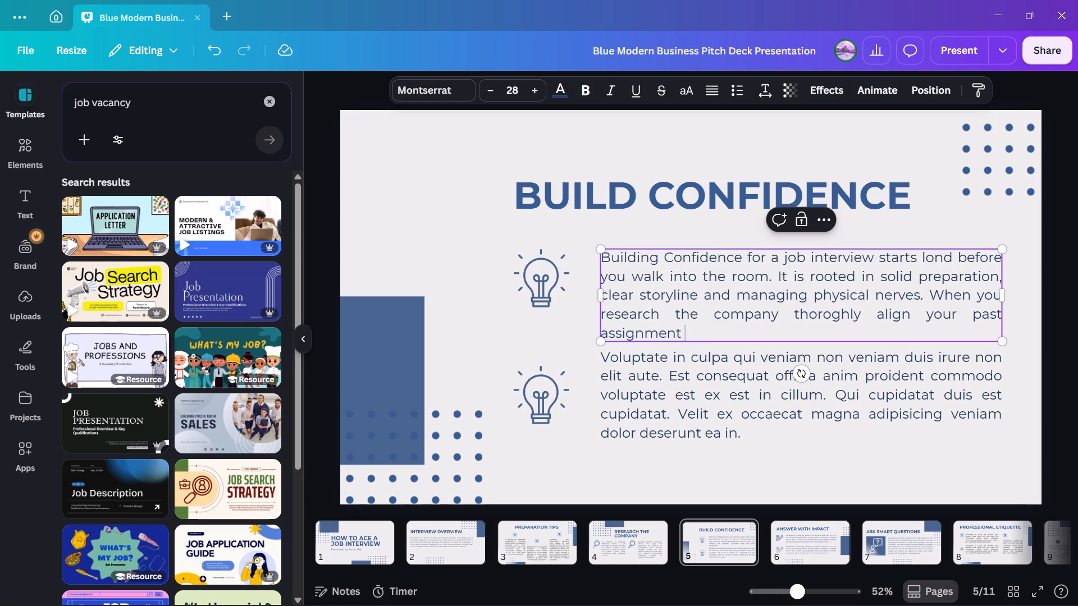
text(with)
key(space)
text(the job assi)
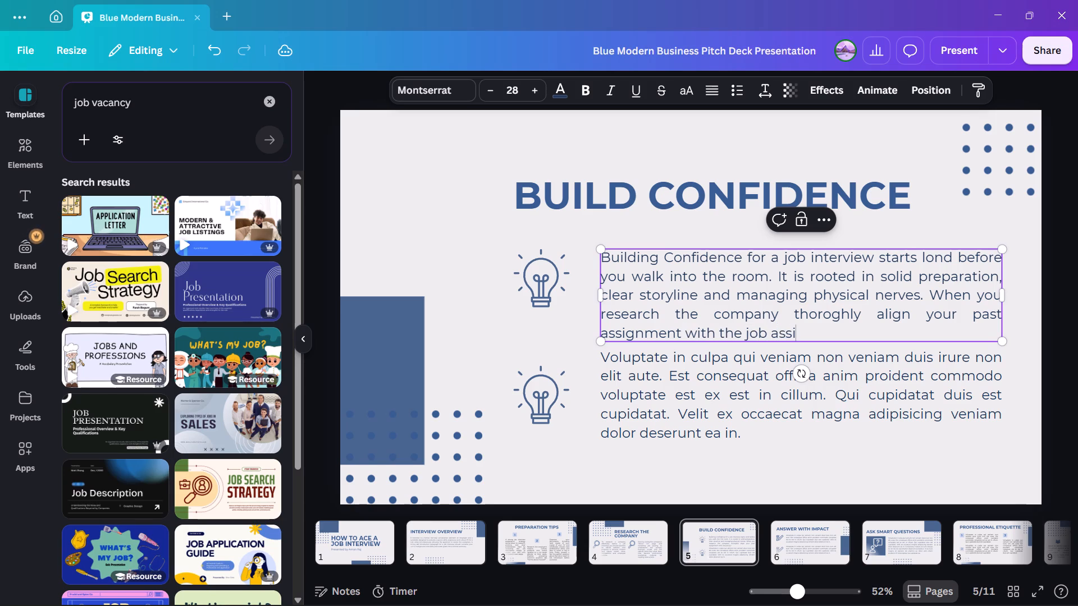
text(gnment)
key(period)
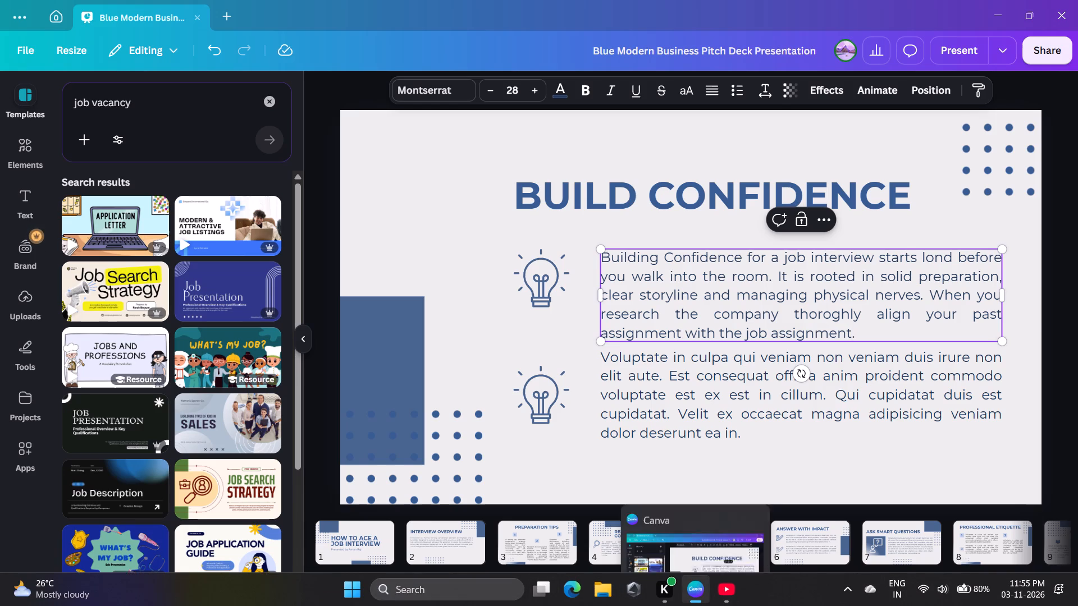
Switch to the YouTube window playing the music mix.
click(1077, 4)
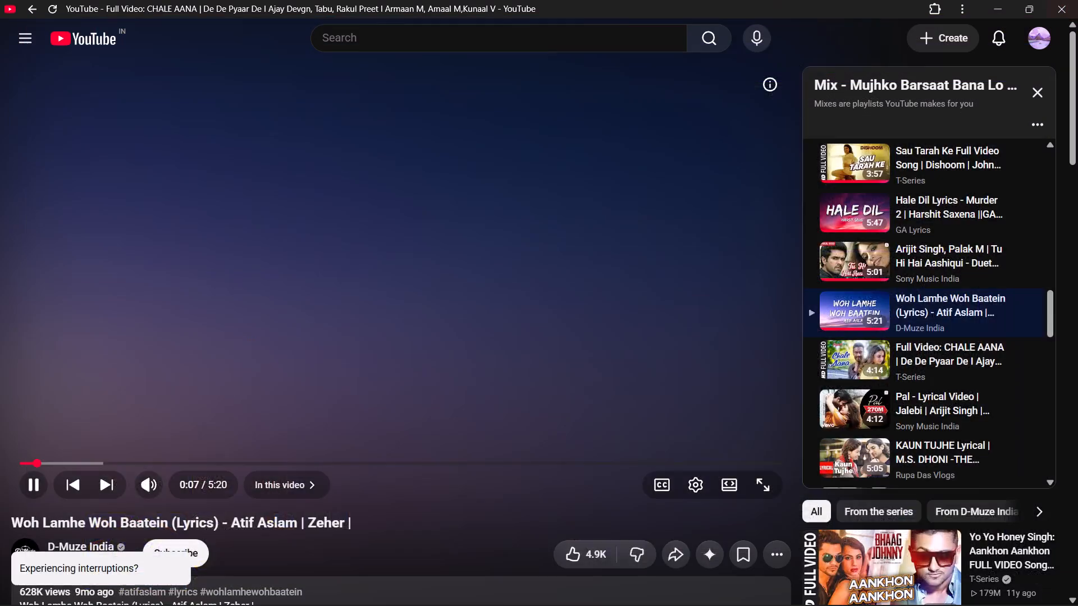